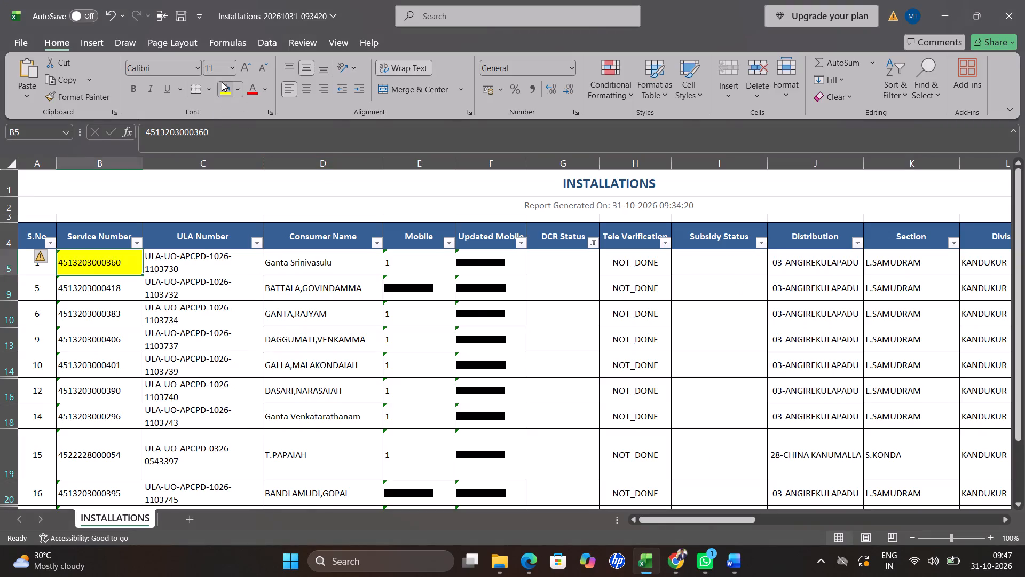
Copy the row 9 service number from the INSTALLATIONS sheet and open its work order on the SUNGRACE site in Chrome.
key(Down)
key(Up)
key(Down)
key(ctrl+c)
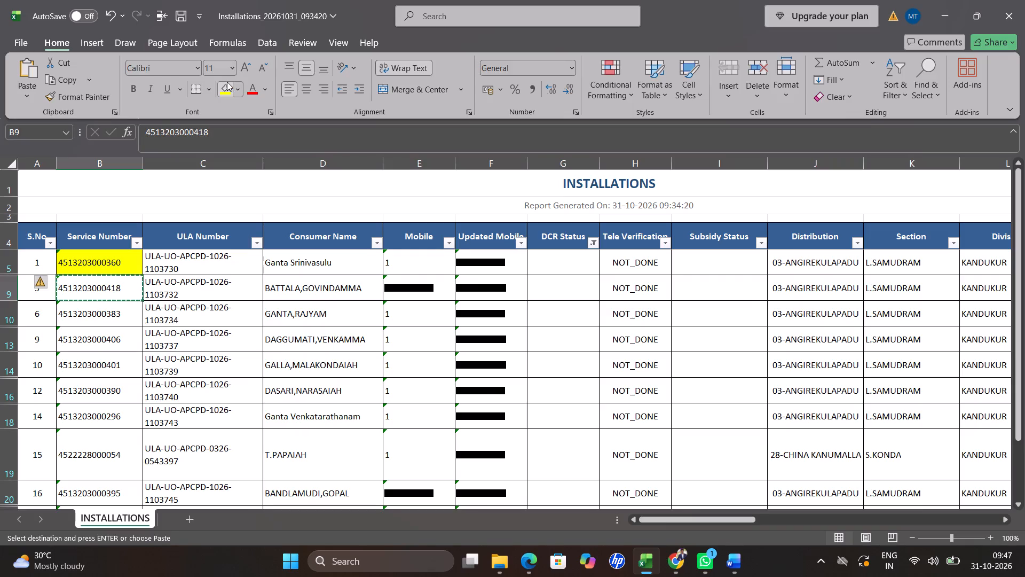
drag(677, 498, 677, 500)
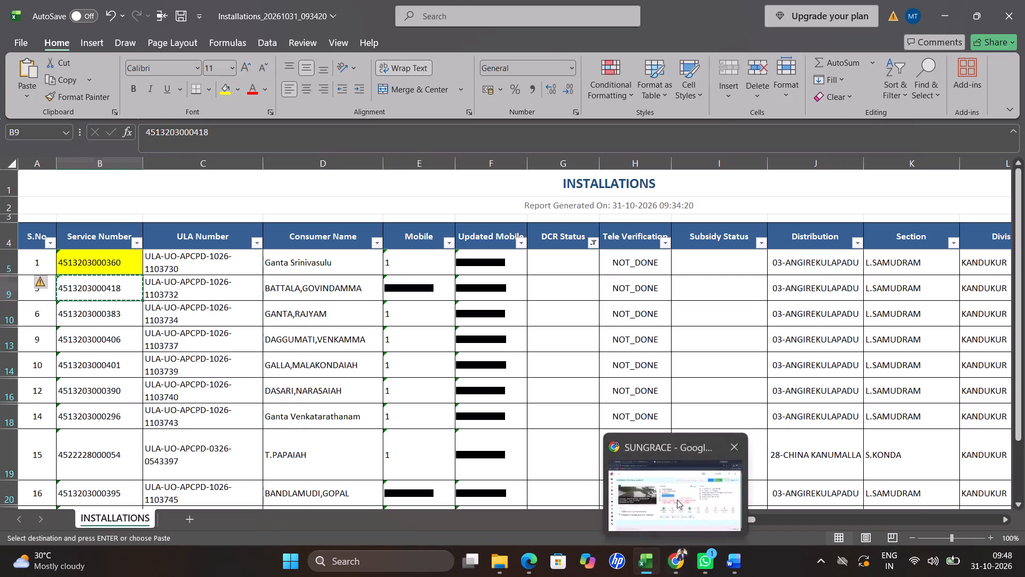
drag(677, 500, 674, 505)
click(573, 161)
key(ctrl+v)
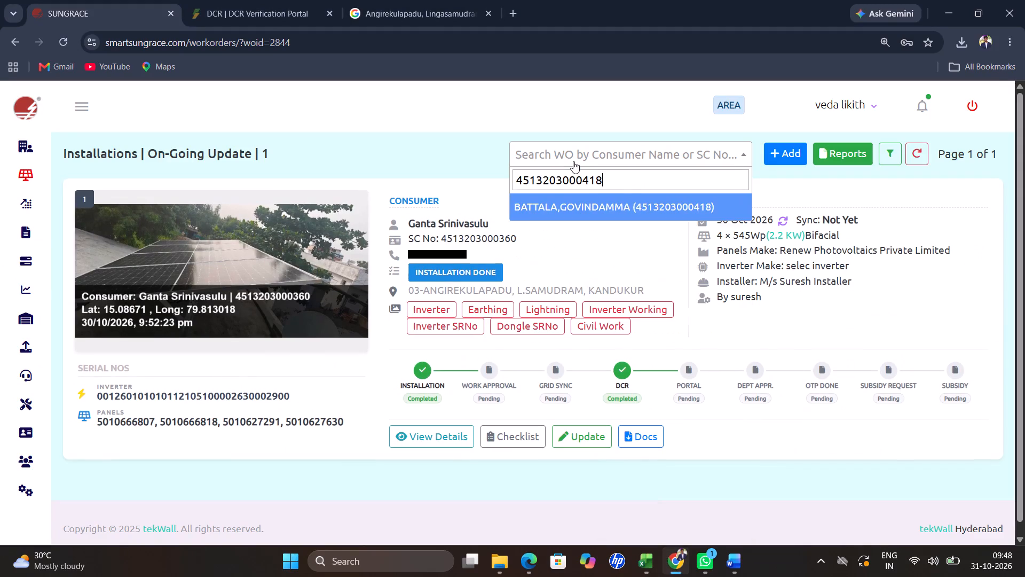
key(Return)
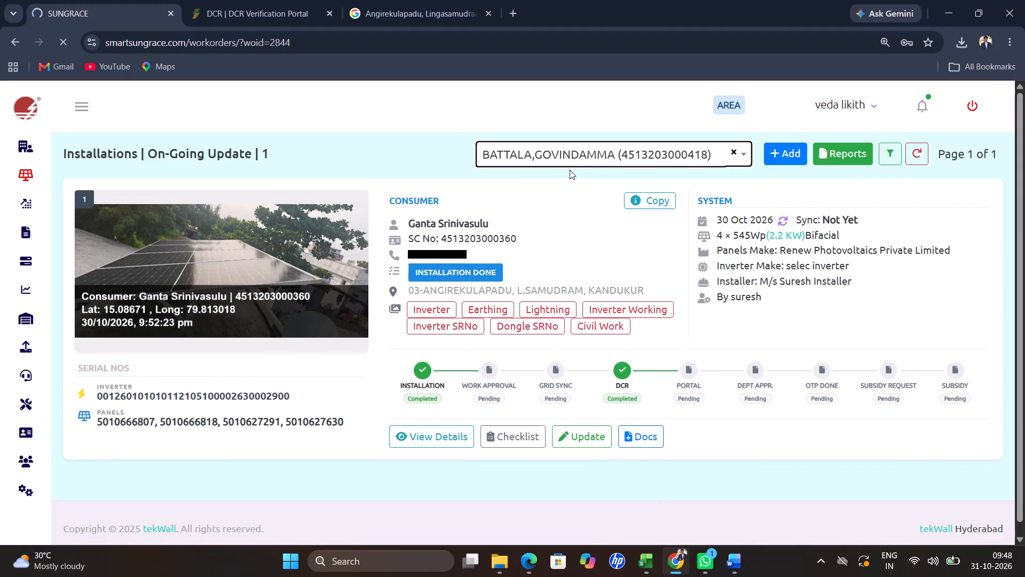
Copy the work order's ULA number and enter it as the Consumer Application Number in a new B2C issue on the DCR portal.
click(641, 196)
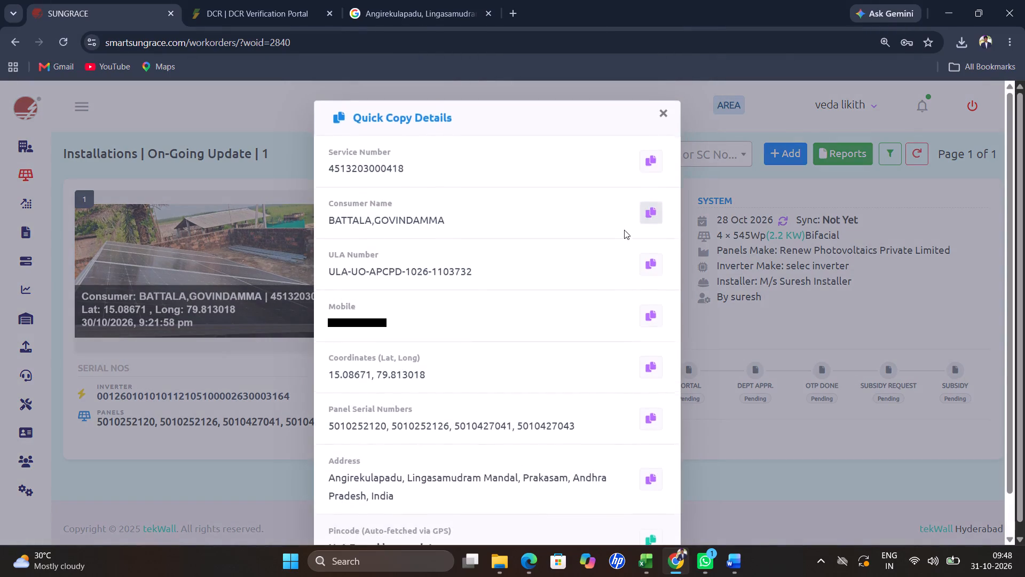
click(645, 267)
click(265, 17)
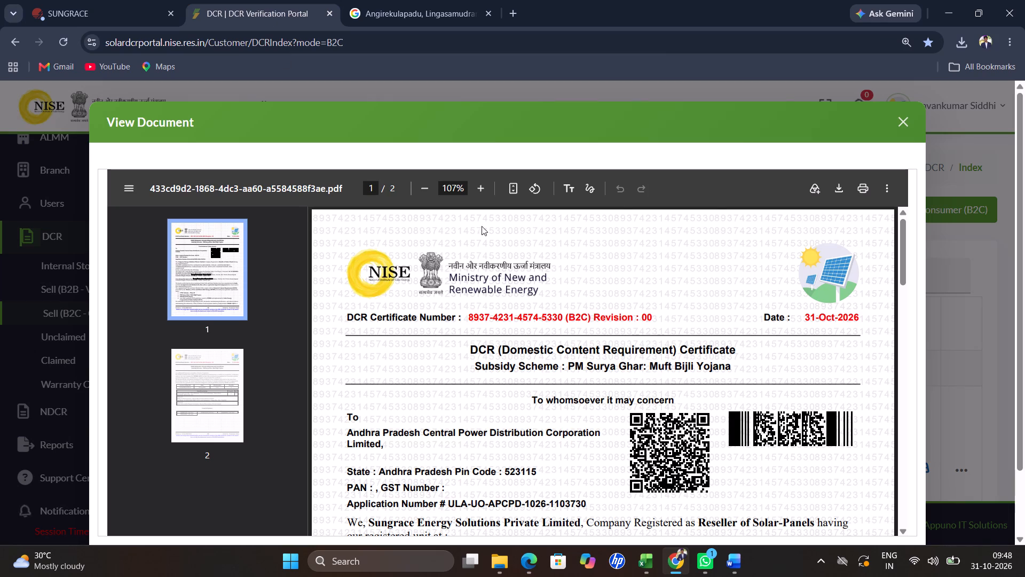
click(902, 119)
click(872, 215)
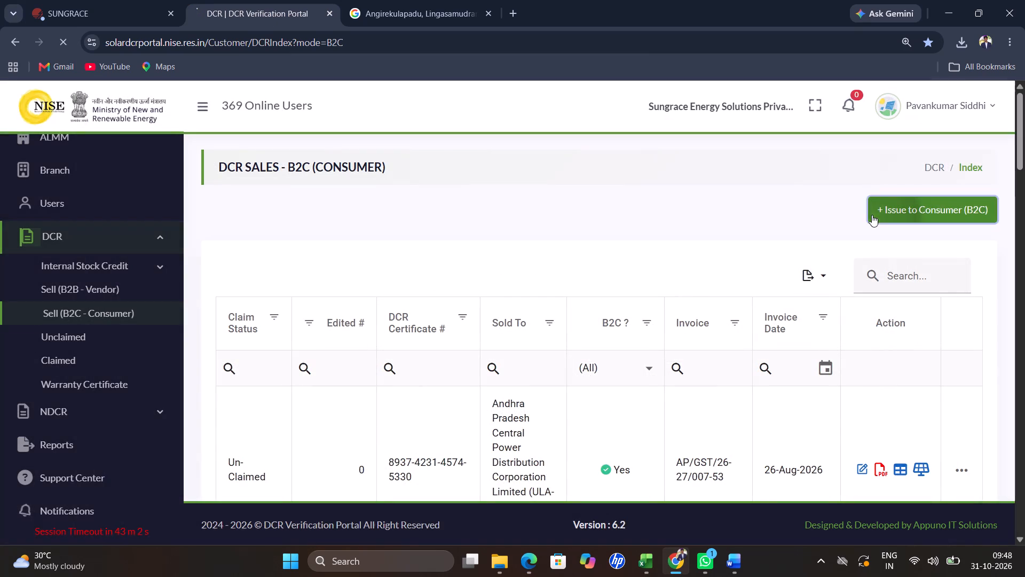
double_click(545, 291)
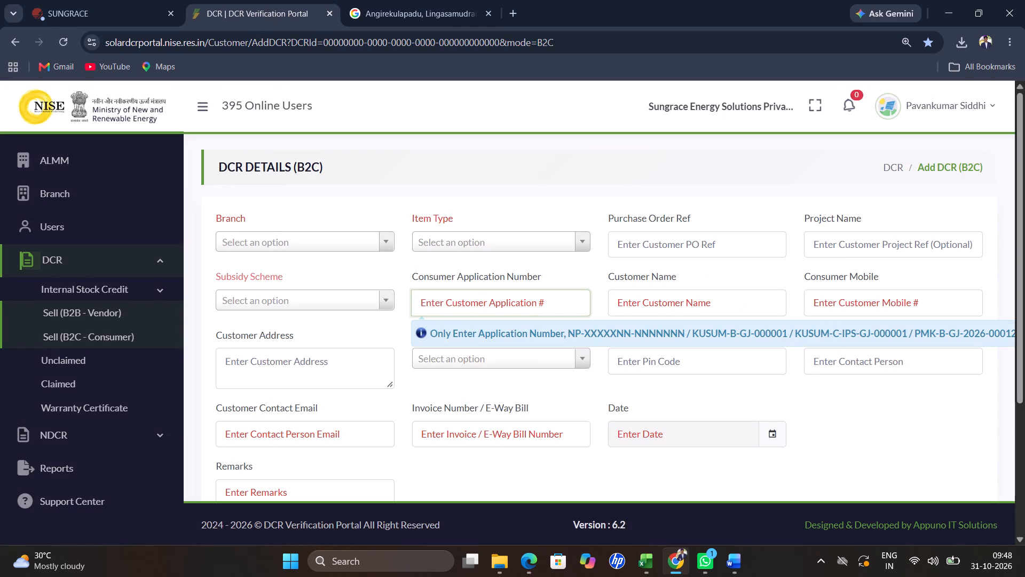
key(ctrl+v)
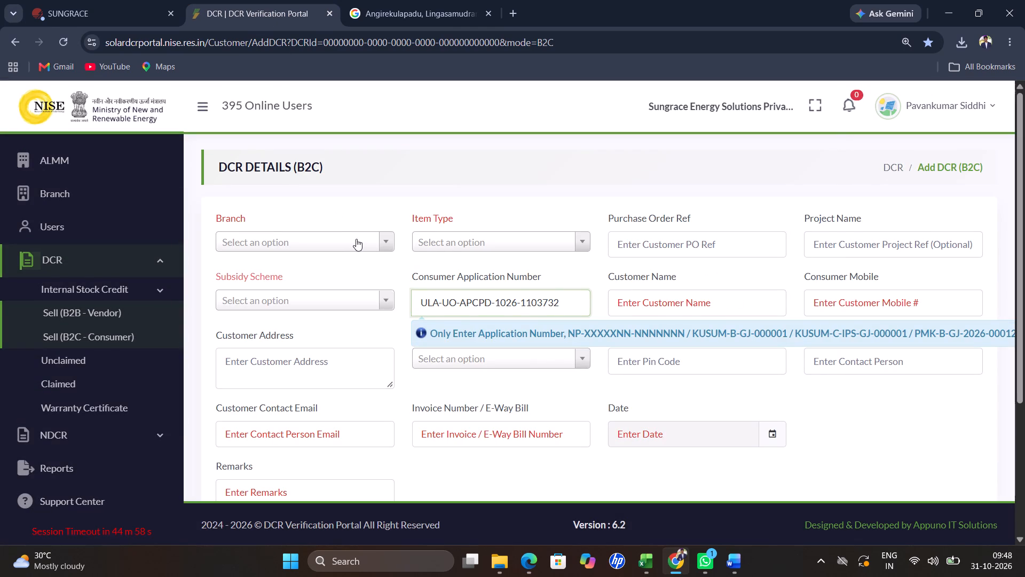
Set the branch to Andhra Pradesh, the subsidy scheme to PM Surya Ghar: Muft Bijli Yojana and the item type to Solar Panels.
double_click(356, 239)
click(359, 241)
click(333, 332)
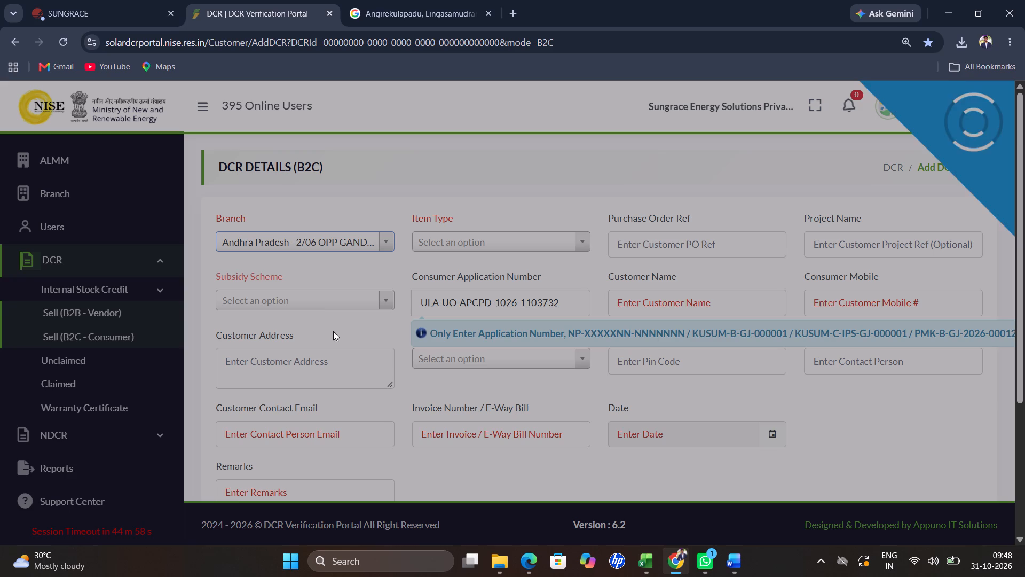
click(339, 300)
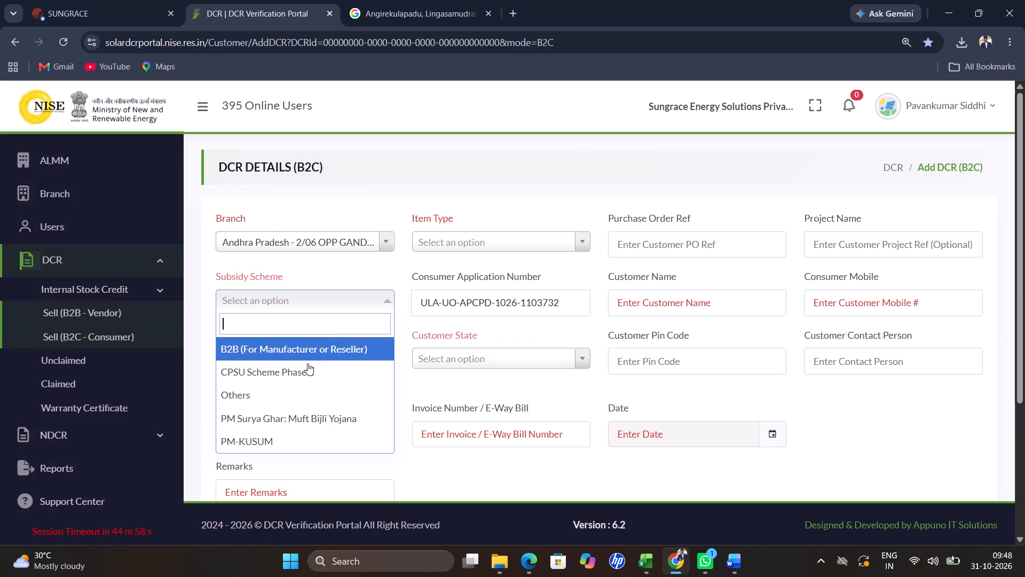
click(312, 417)
click(494, 240)
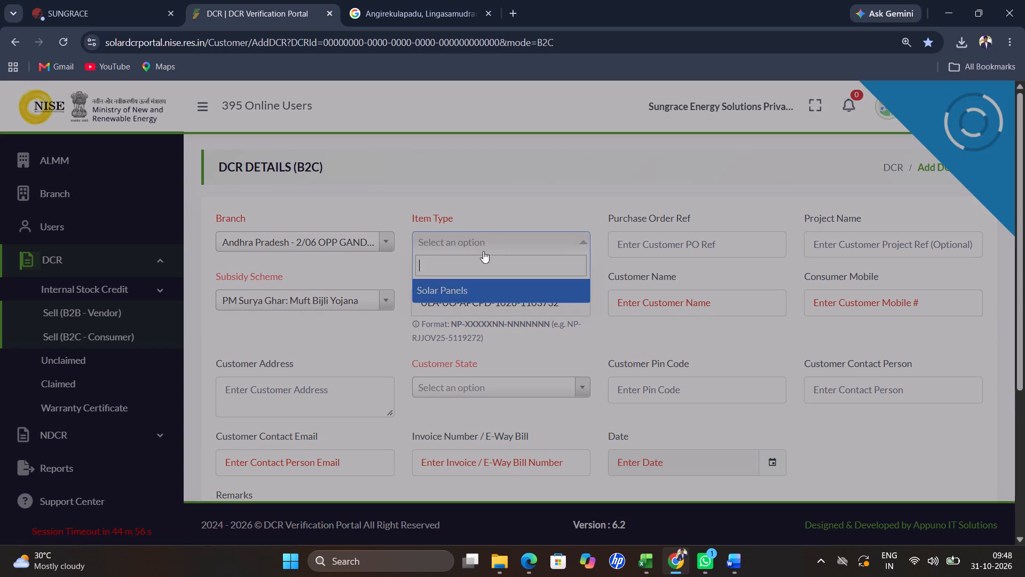
click(458, 291)
Fill the Customer Name with Andhra Pradesh Central Power Distribution Corporation Limited, copied from the Kandukuru subsidy document in Word.
click(655, 316)
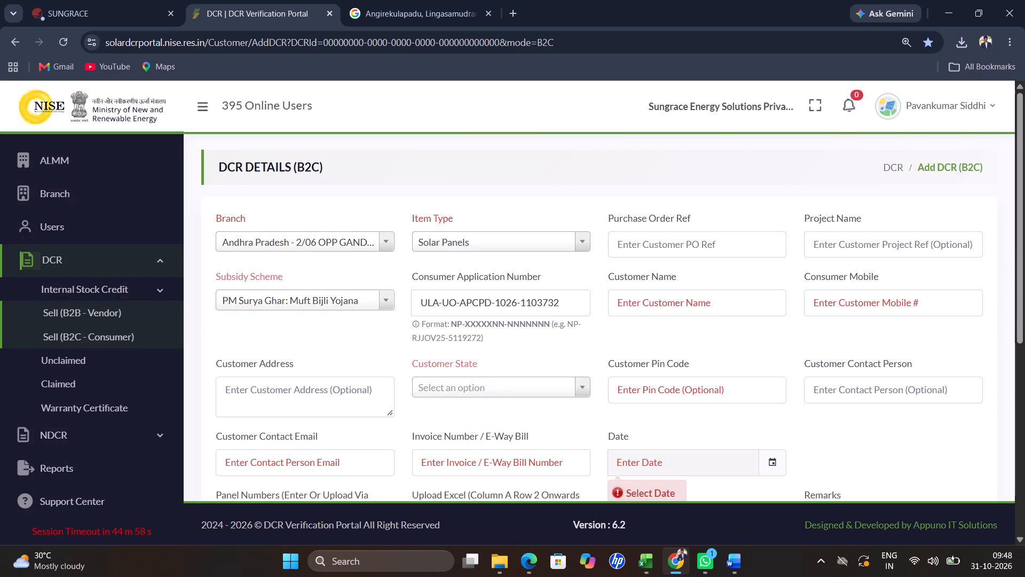
click(650, 307)
click(748, 482)
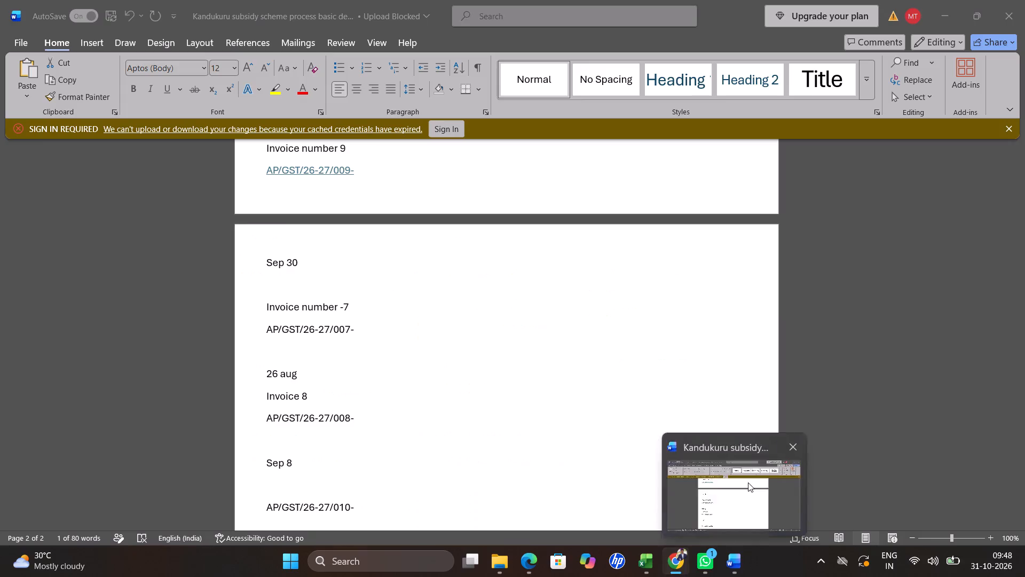
scroll(316, 225, up, 20)
scroll(316, 225, up, 1)
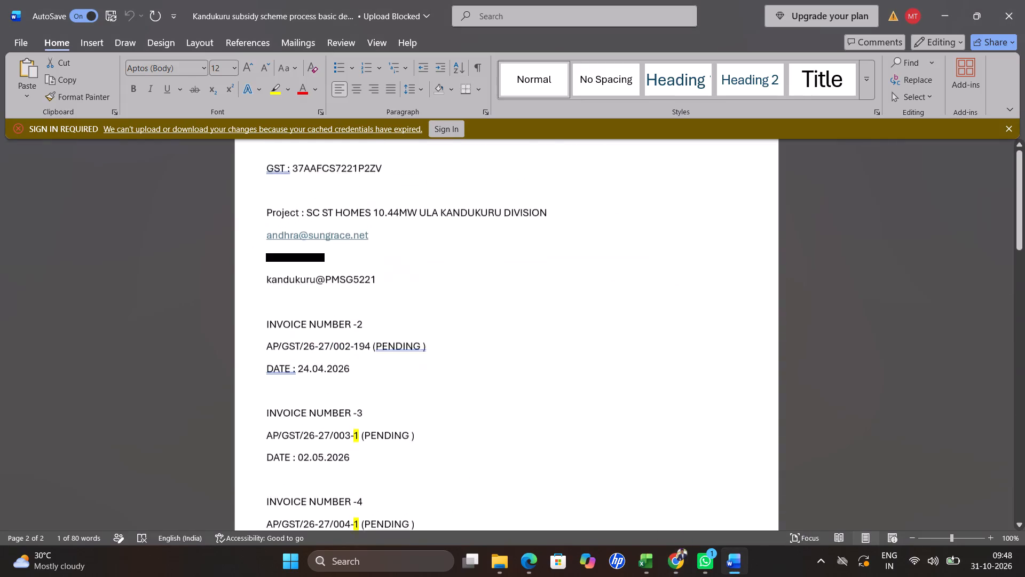
scroll(320, 225, up, 8)
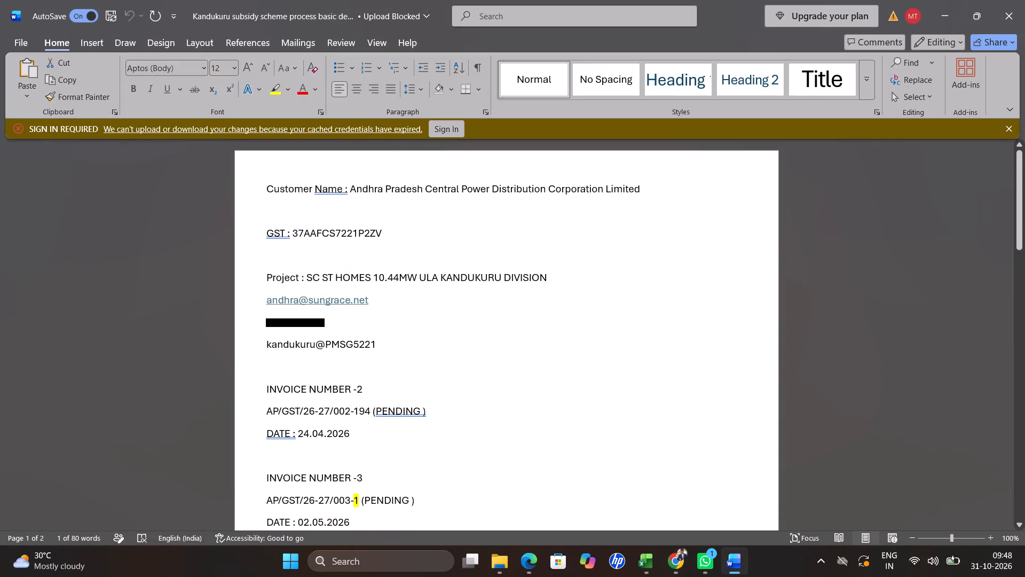
drag(354, 188, 671, 185)
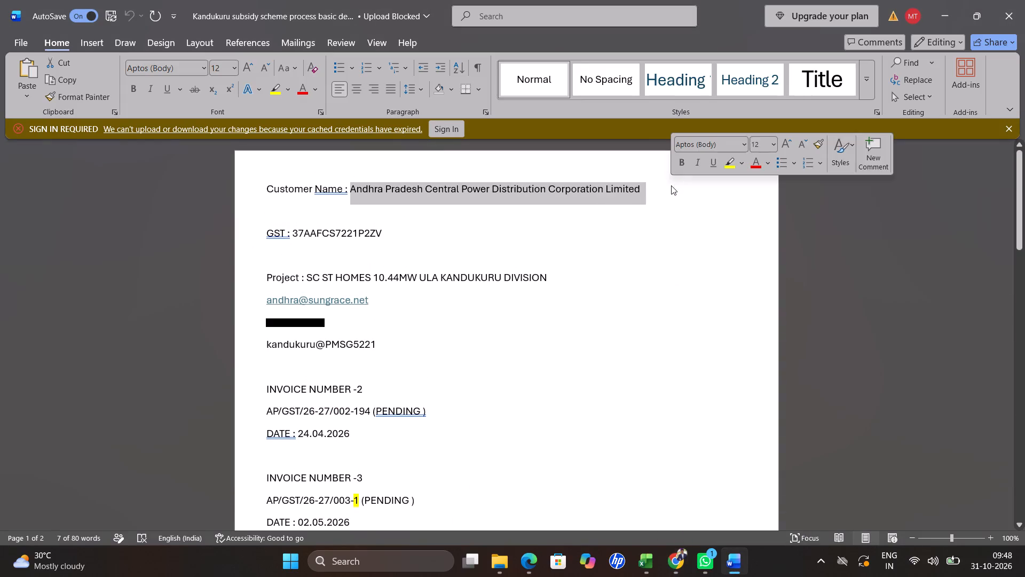
key(ctrl+c)
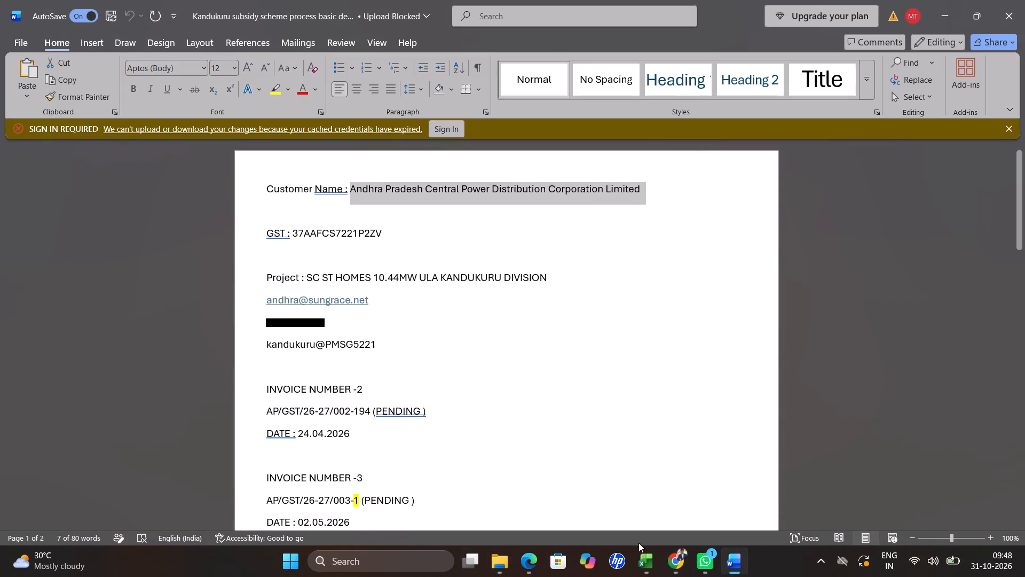
click(672, 503)
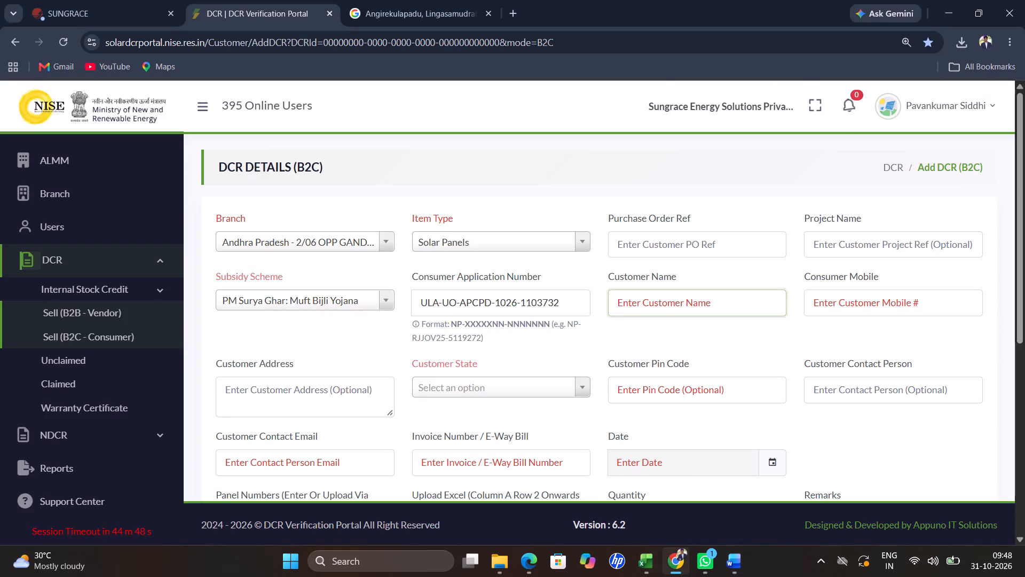
key(ctrl+v)
Fill the Project Name with SC ST HOMES 10.44MW ULA KANDUKURU DIVISION, copied from the Word document.
click(849, 238)
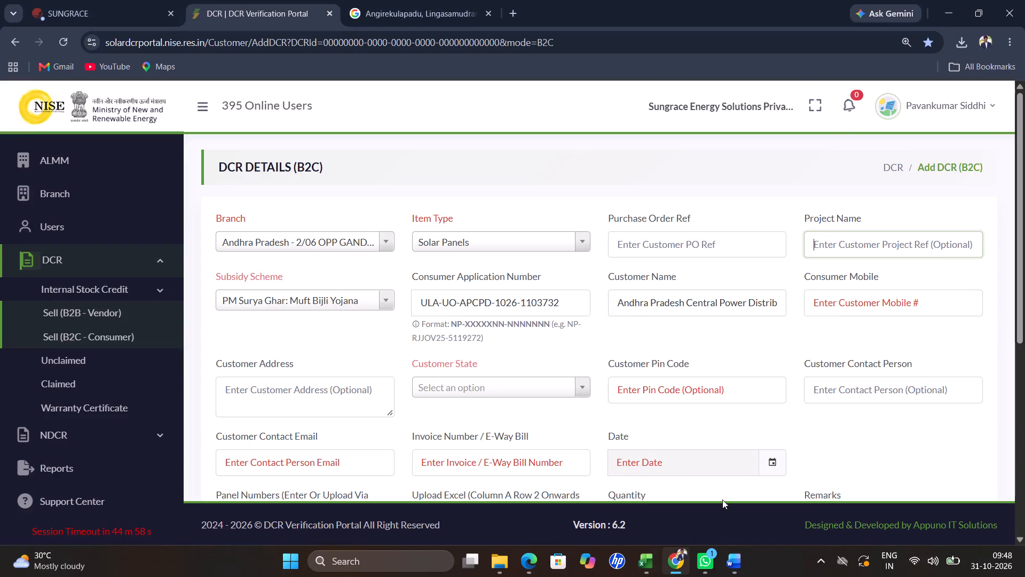
click(726, 518)
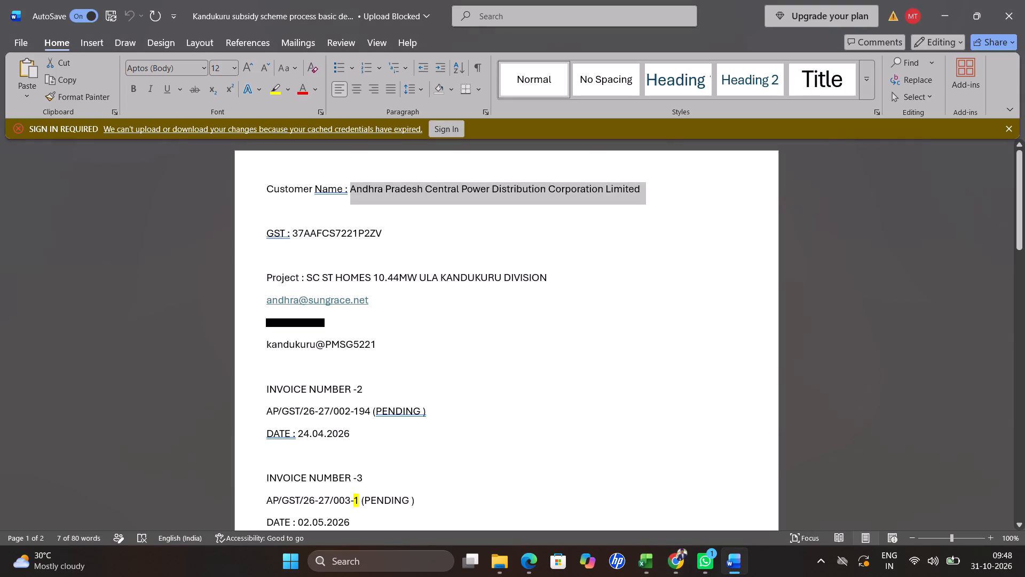
drag(311, 278, 311, 278)
drag(311, 278, 537, 271)
key(ctrl+c)
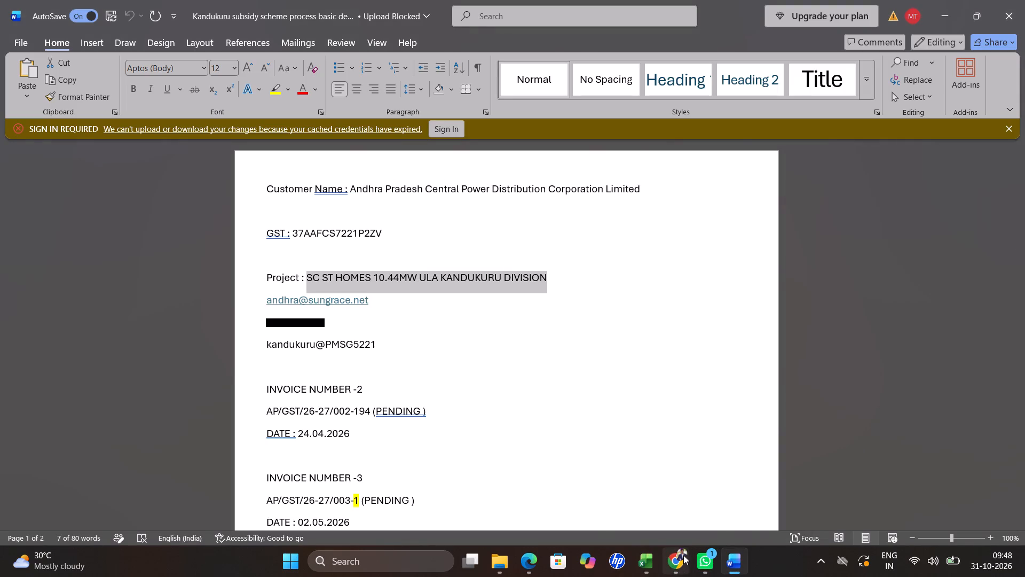
click(650, 484)
key(ctrl+v)
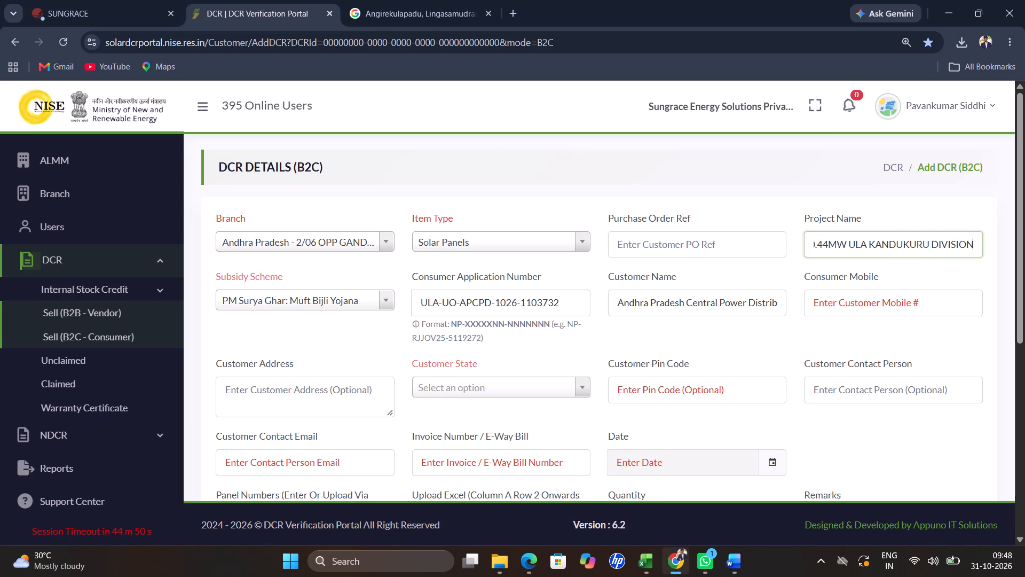
click(868, 303)
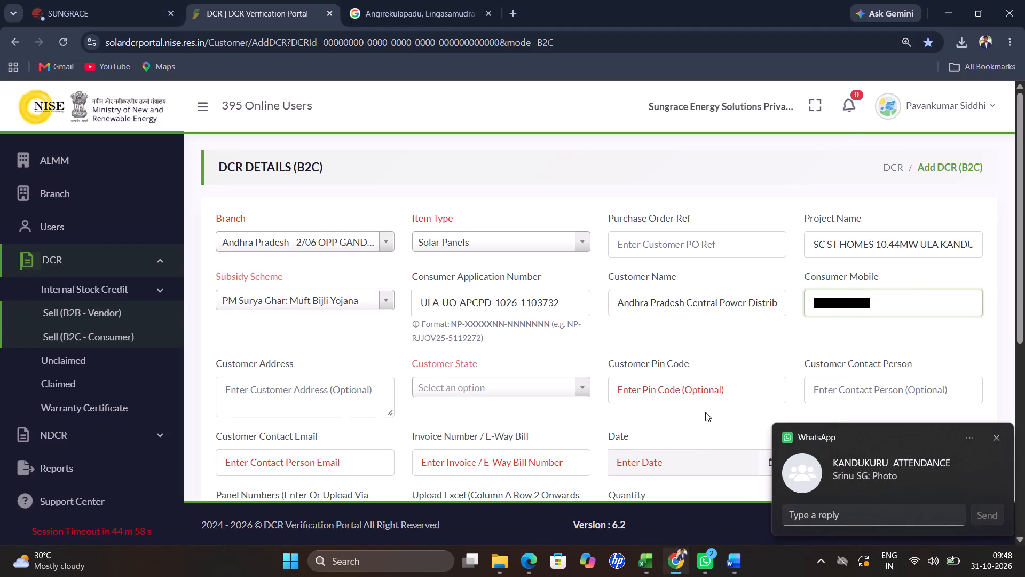
Set the Customer State to Andhra Pradesh (37).
scroll(719, 402, down, 1)
click(490, 317)
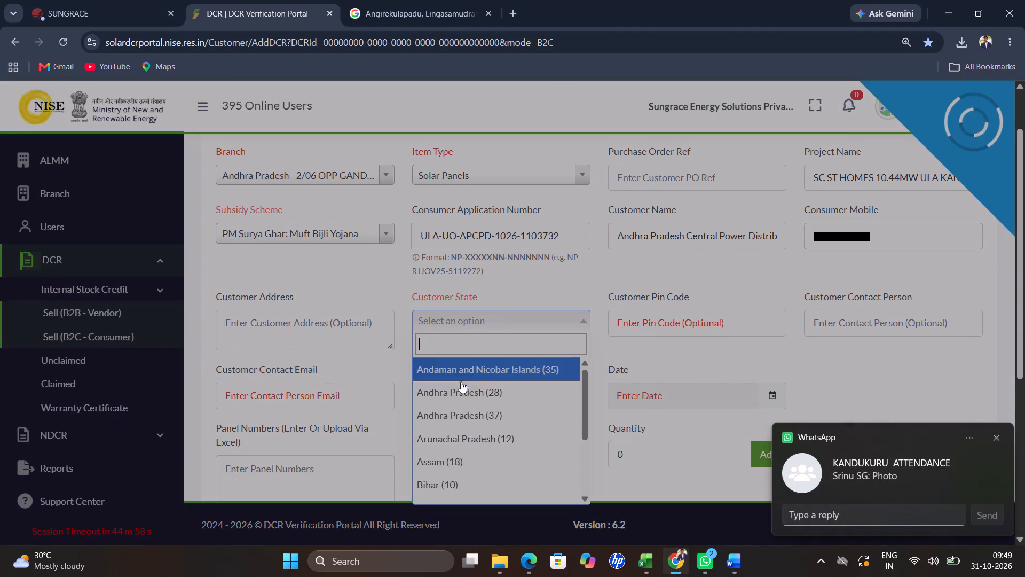
click(463, 417)
scroll(491, 391, down, 1)
click(492, 249)
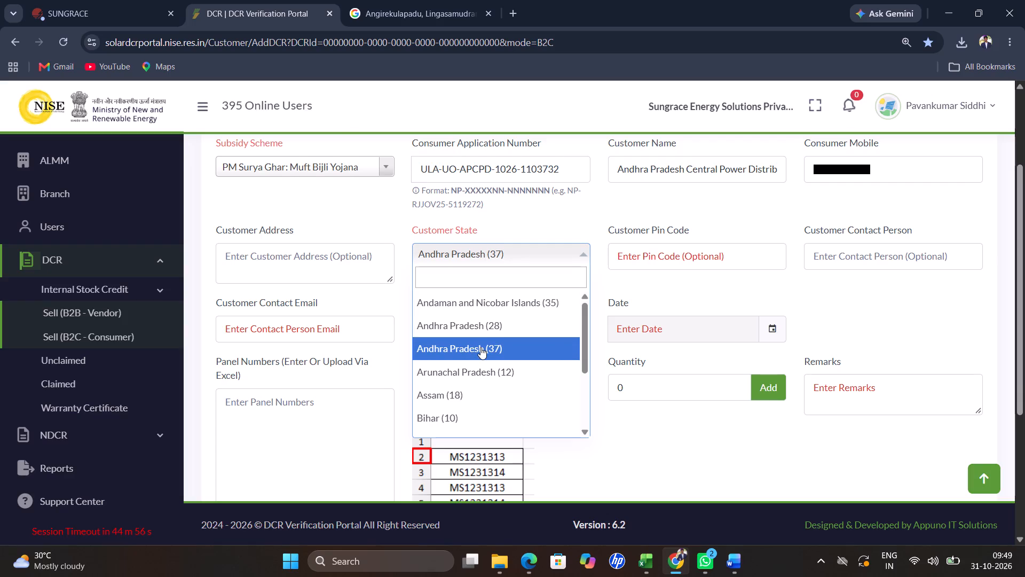
scroll(480, 347, up, 3)
scroll(480, 347, down, 1)
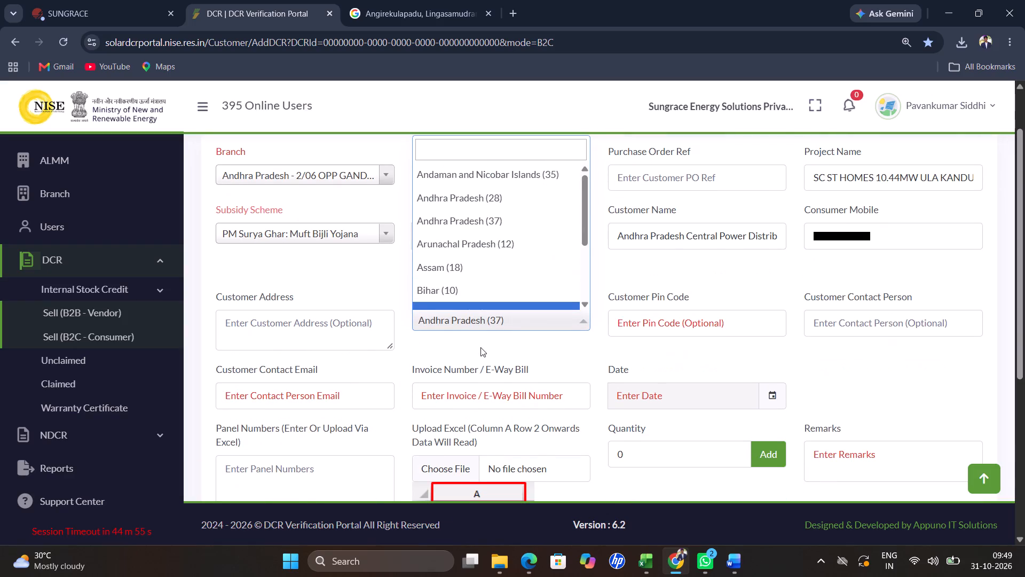
scroll(496, 252, up, 1)
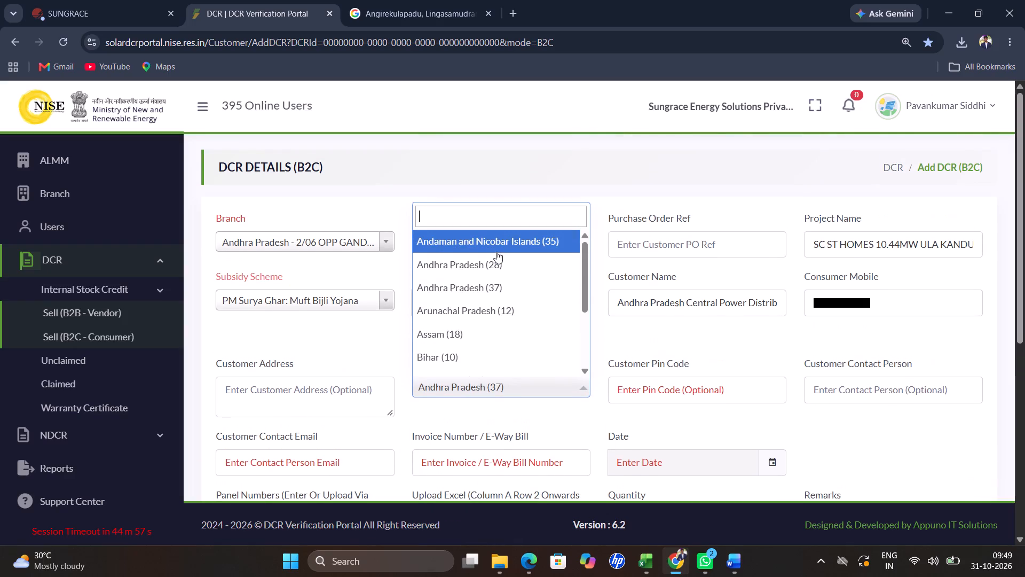
click(508, 285)
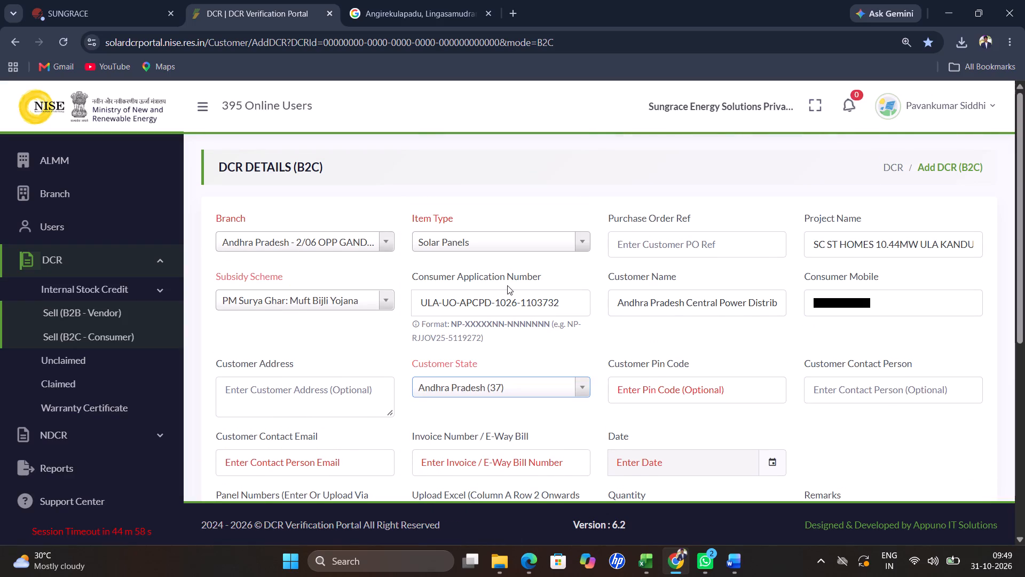
Copy the contact email from the Word document into the Customer Contact Email field.
scroll(553, 334, down, 2)
click(380, 330)
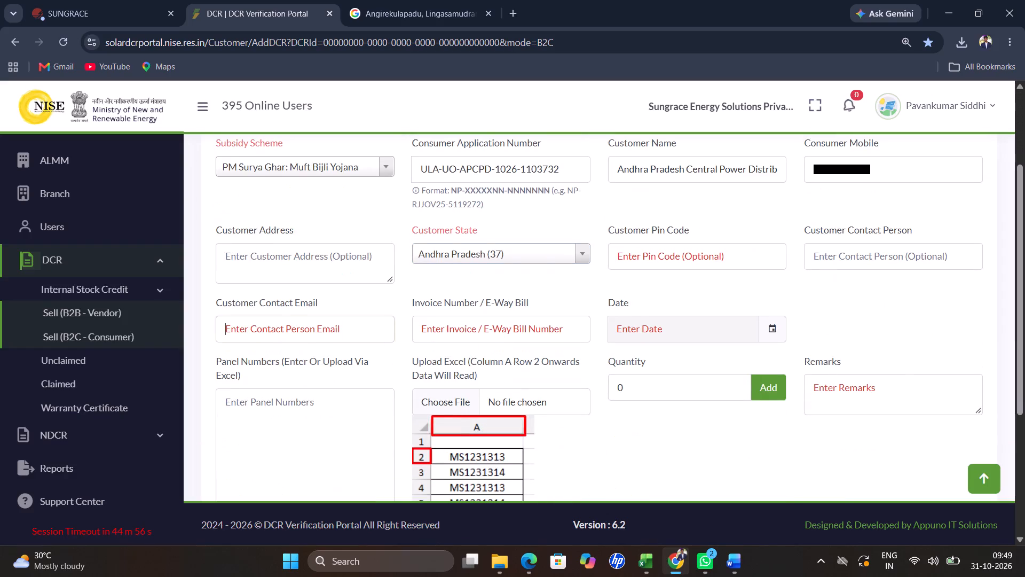
click(731, 504)
click(740, 498)
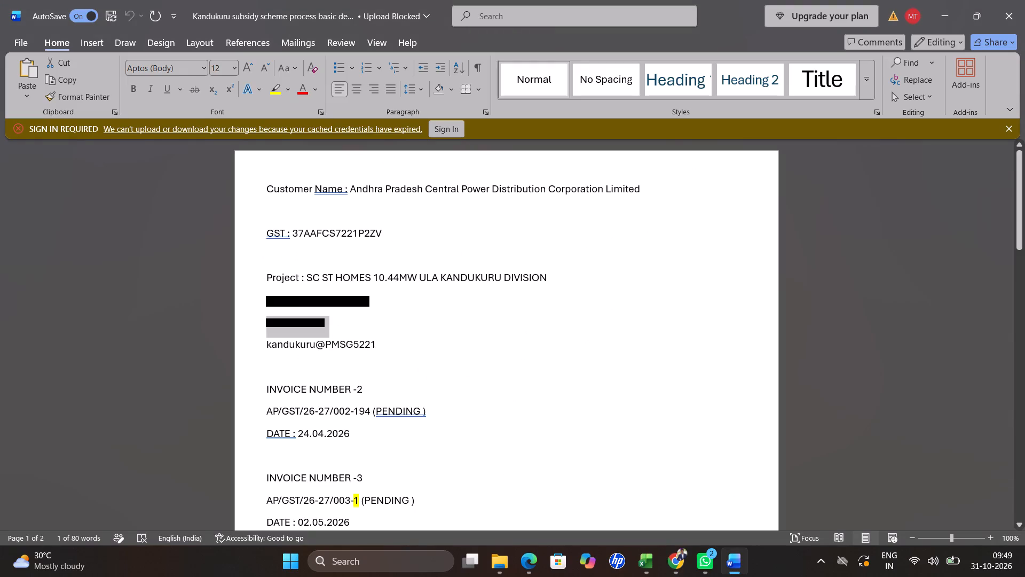
Copy the contact email from the Word document into the form's Customer Contact Email field.
drag(375, 294, 285, 311)
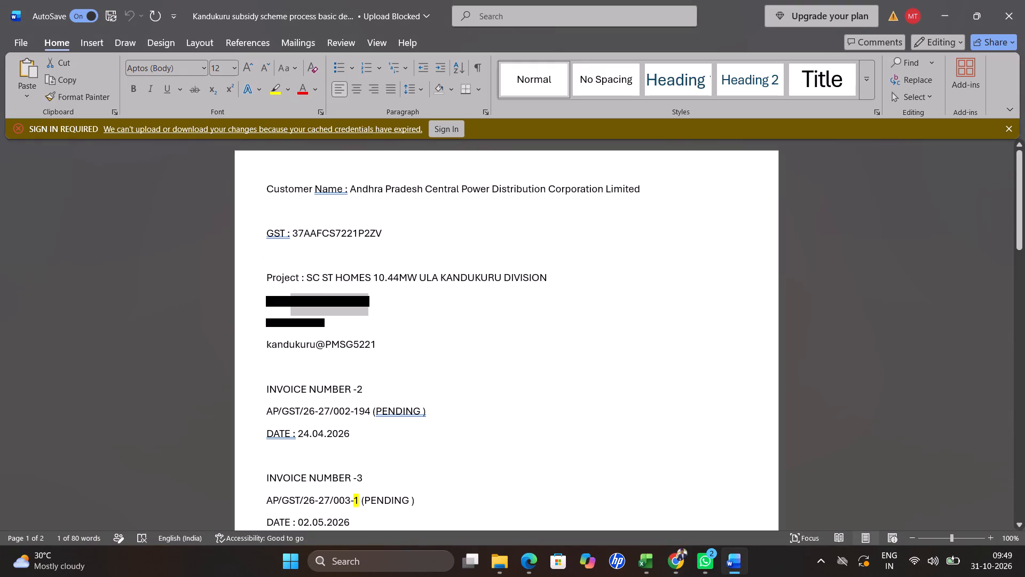
drag(285, 311, 264, 306)
key(ctrl+c)
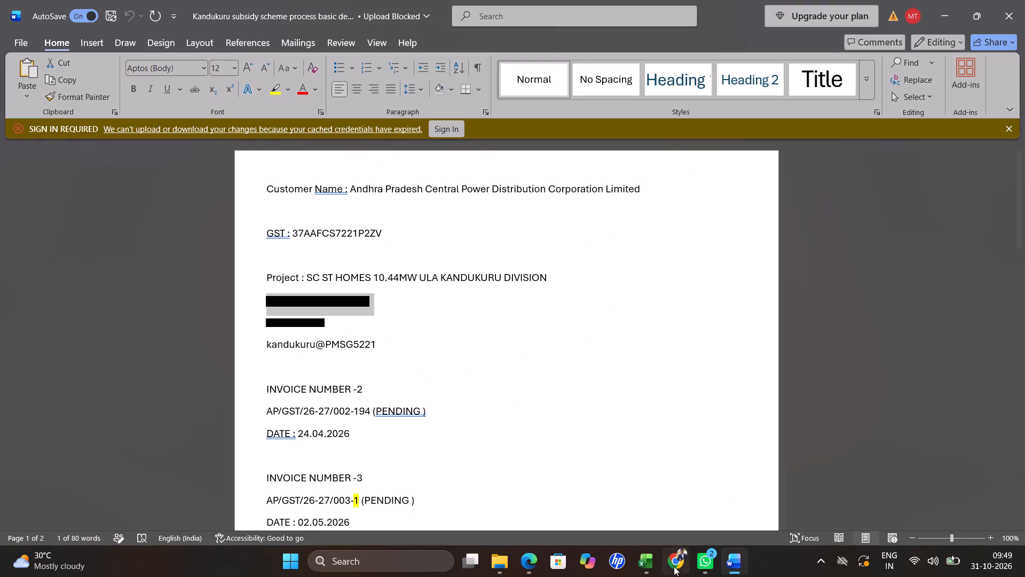
click(676, 494)
click(267, 320)
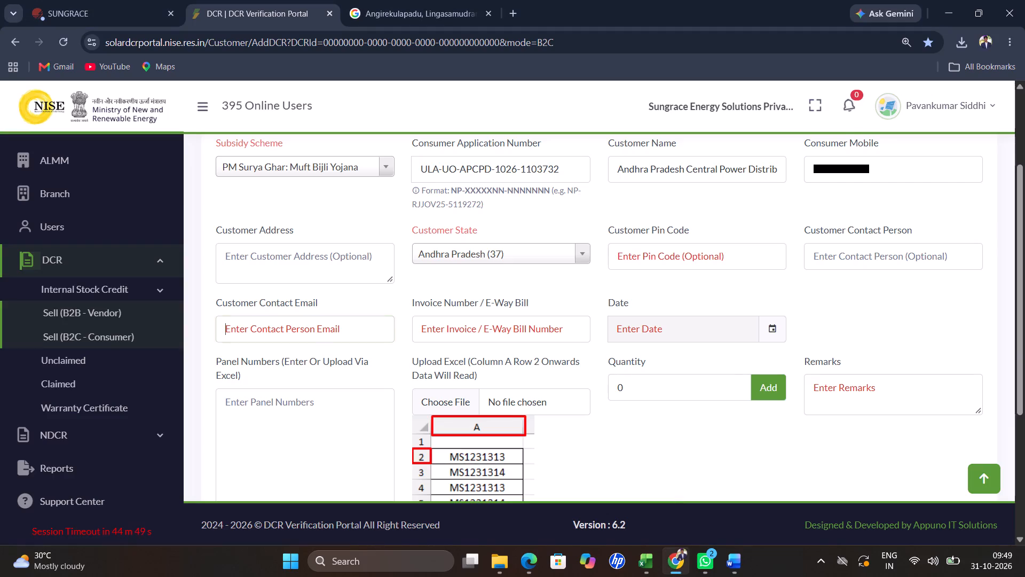
key(ctrl+v)
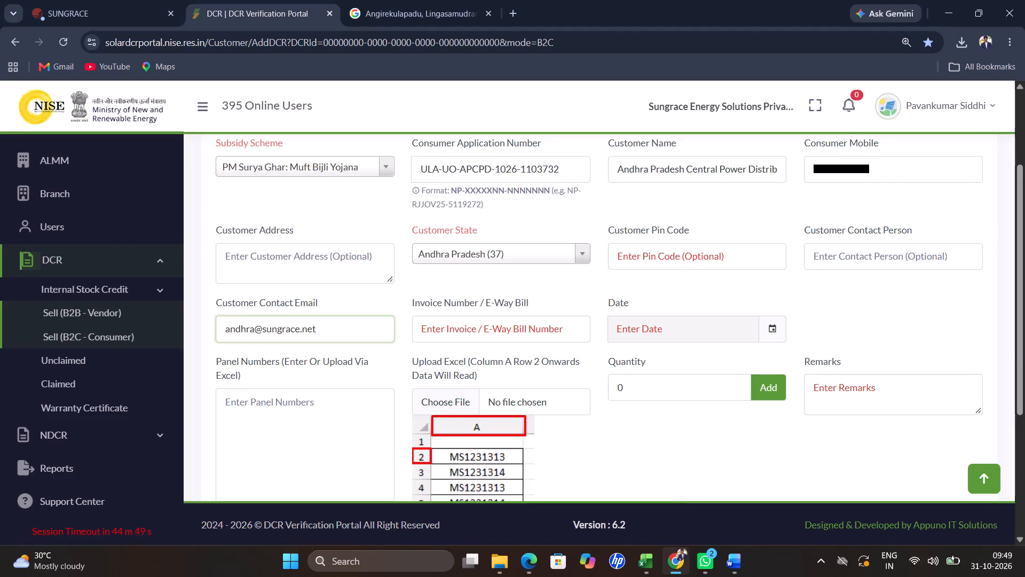
Copy the invoice 7 number AP/GST/26-27/007- from the Word document for the form's Invoice Number / E-Way Bill field.
click(429, 330)
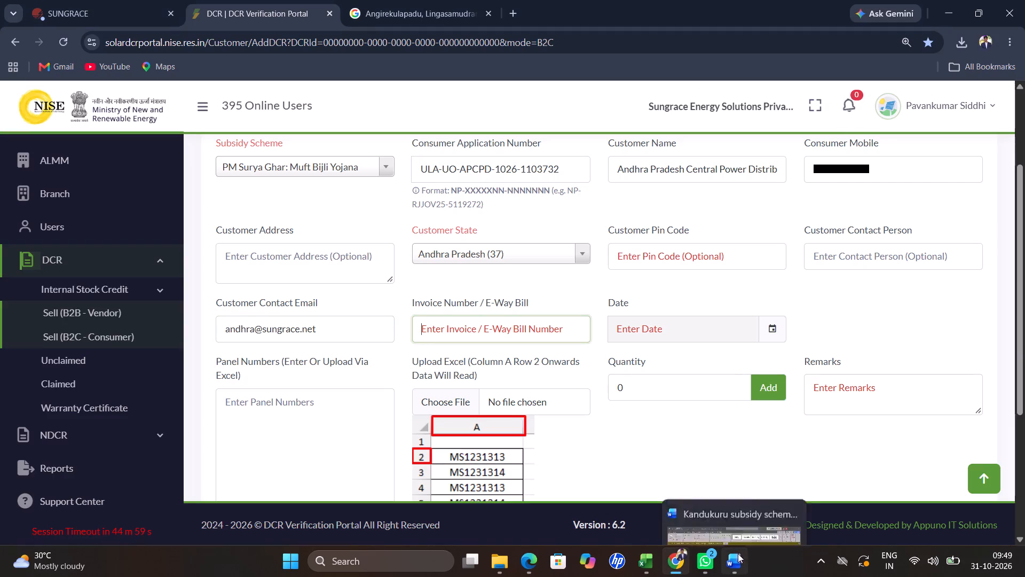
click(745, 495)
scroll(561, 464, down, 3)
scroll(433, 329, down, 6)
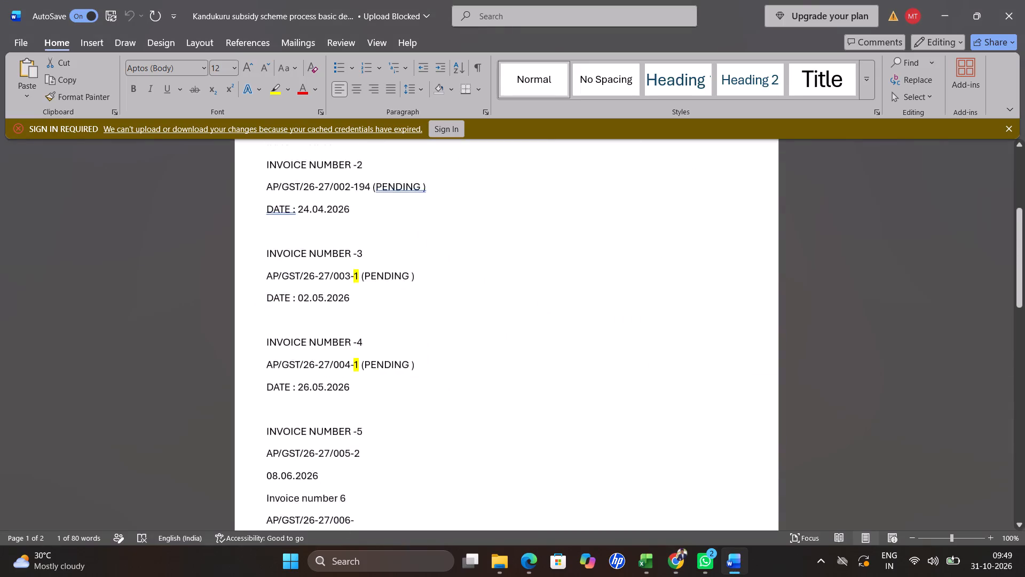
scroll(433, 329, down, 10)
scroll(421, 334, up, 5)
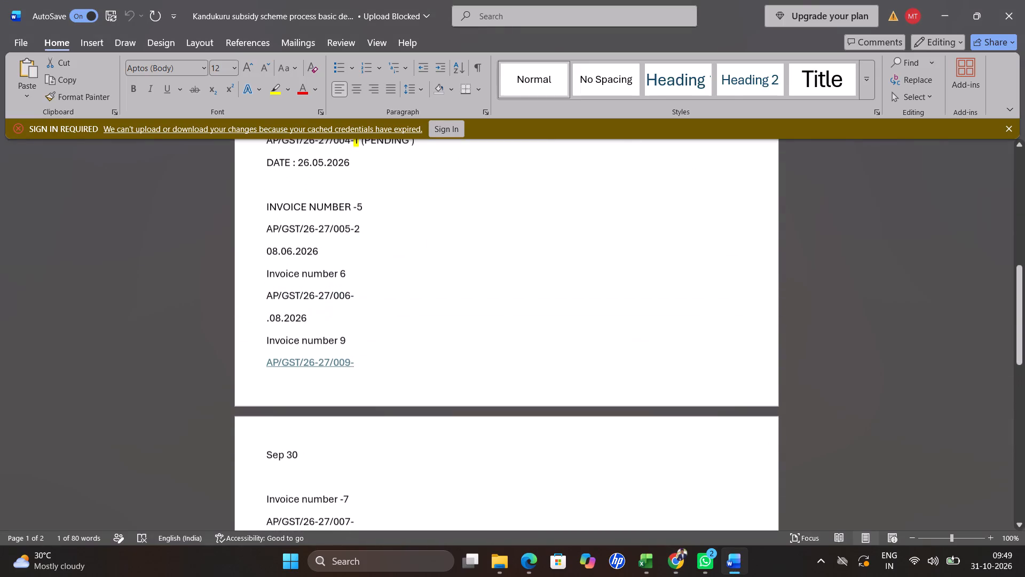
scroll(403, 331, down, 3)
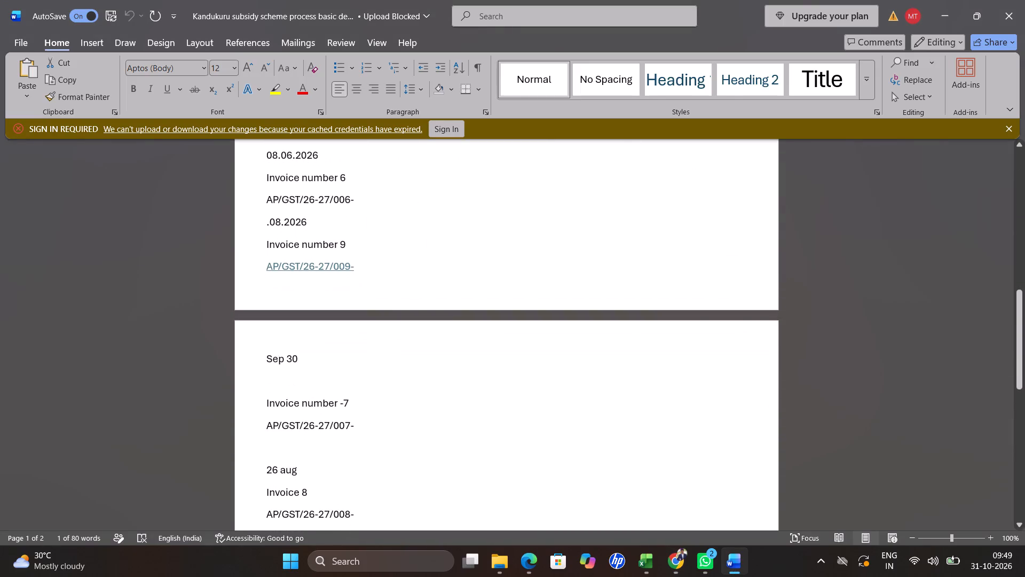
drag(373, 426, 247, 433)
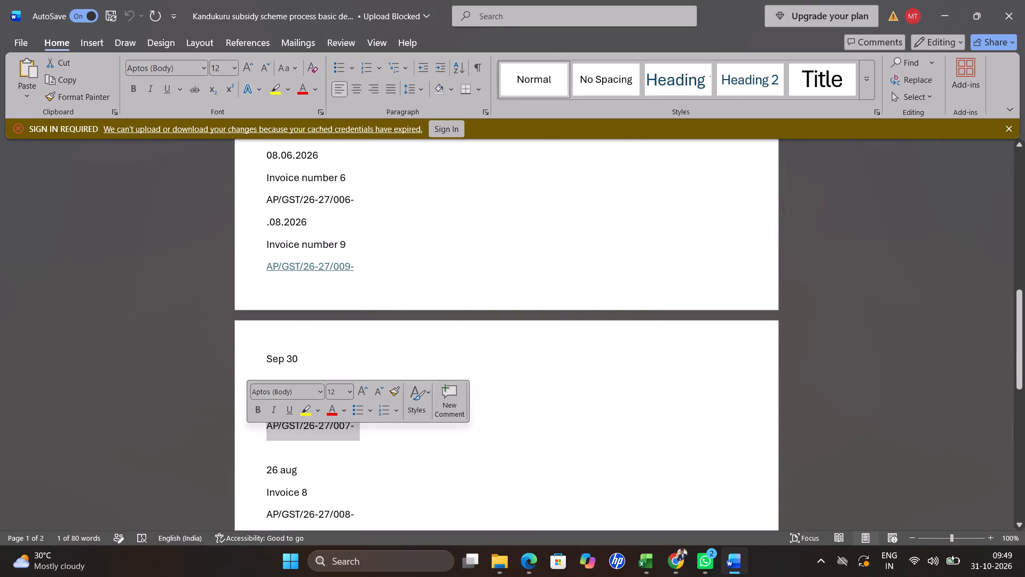
key(ctrl+c)
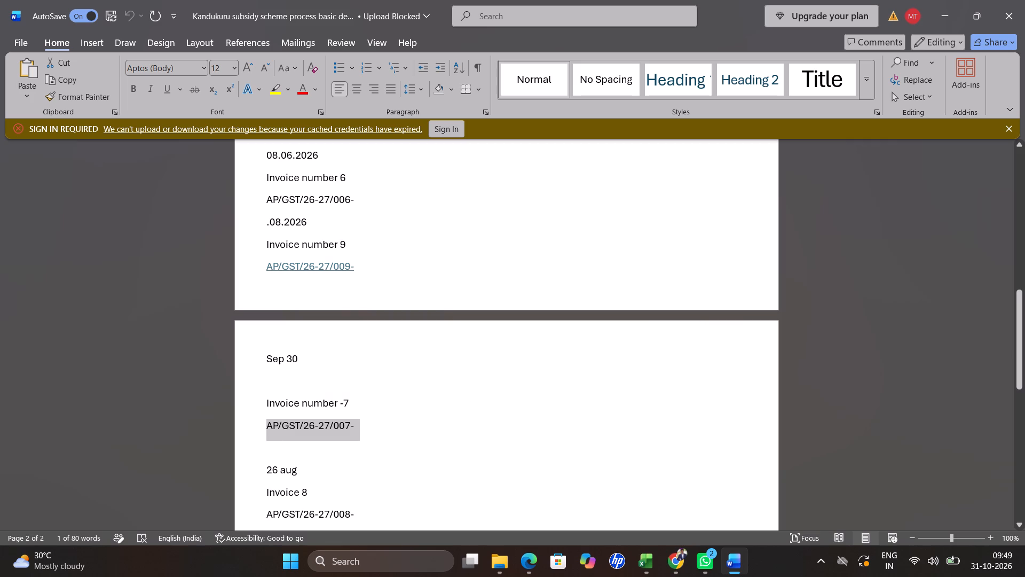
drag(682, 504, 680, 510)
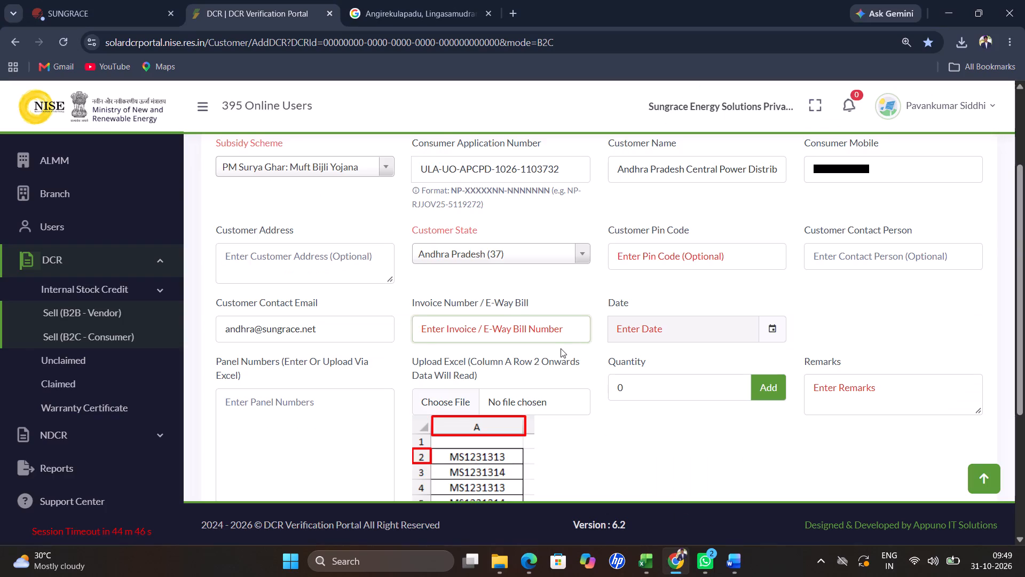
Enter invoice number AP/GST/26-27/007-54 and set the invoice date to 26-Aug-2026.
key(ctrl+v)
text(54)
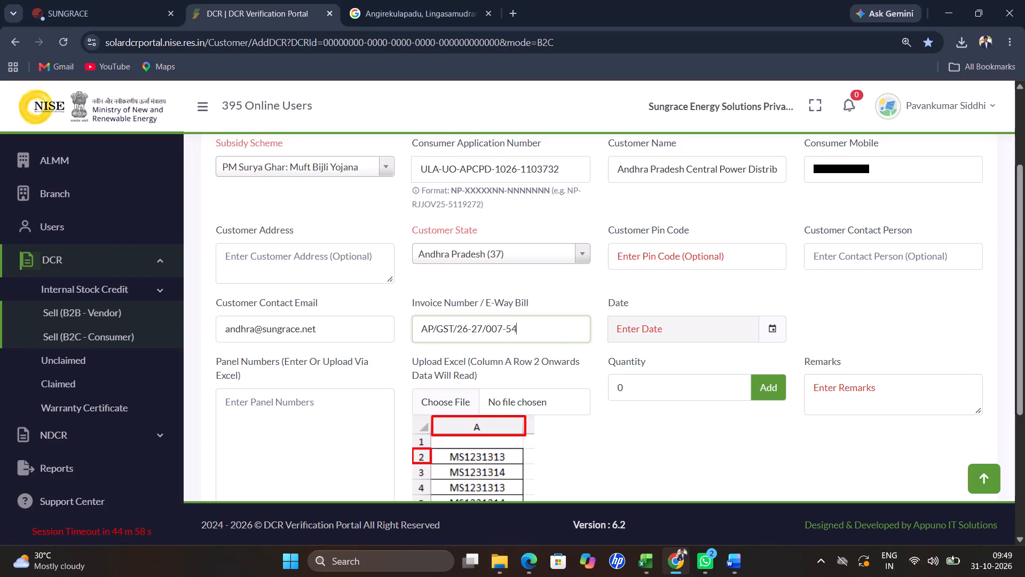
click(626, 330)
click(619, 351)
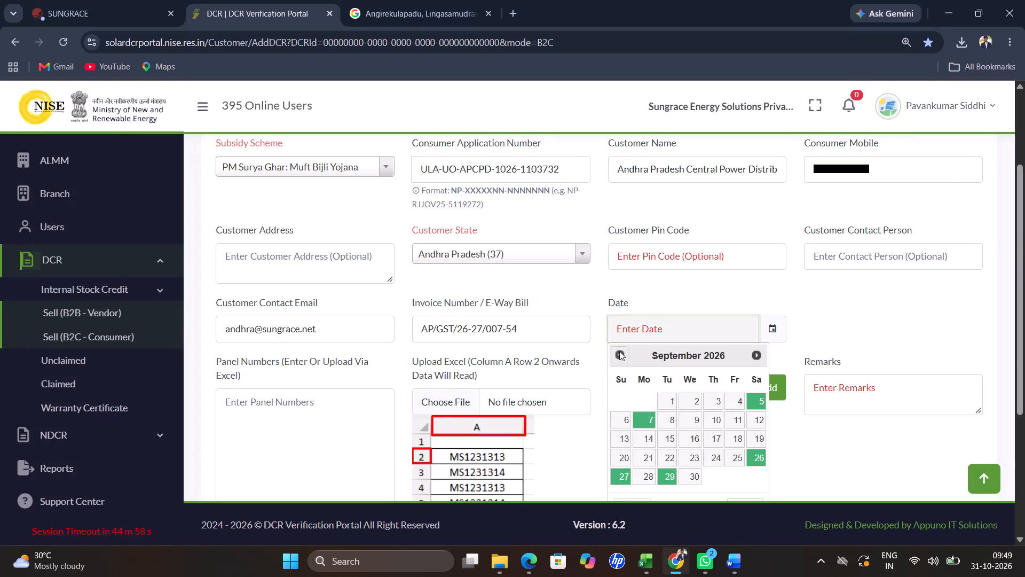
click(619, 351)
click(695, 475)
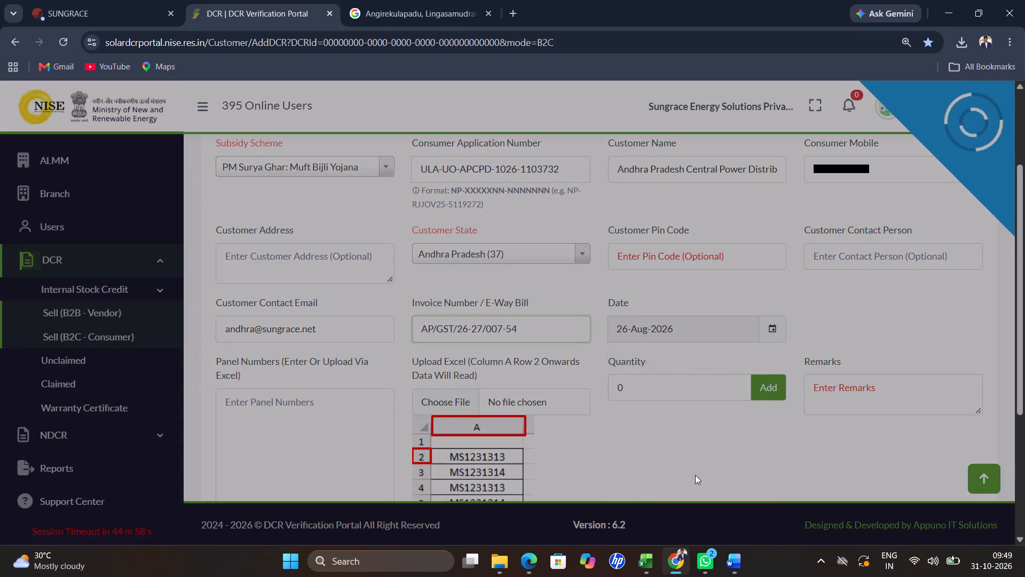
Copy the four panel serial numbers from the SUNGRACE installation record into the form's Panel Numbers field.
scroll(661, 346, down, 2)
click(310, 349)
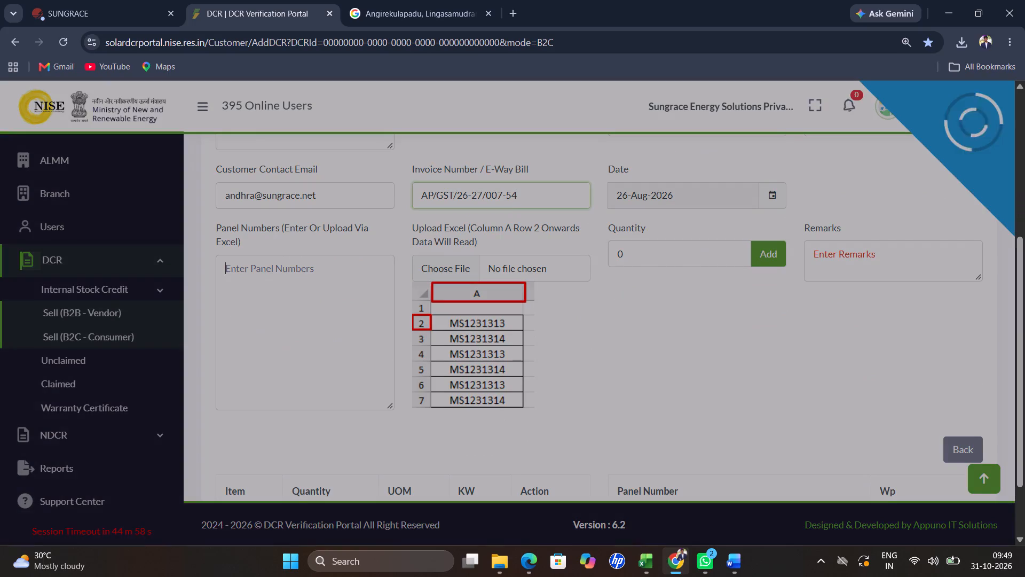
click(59, 0)
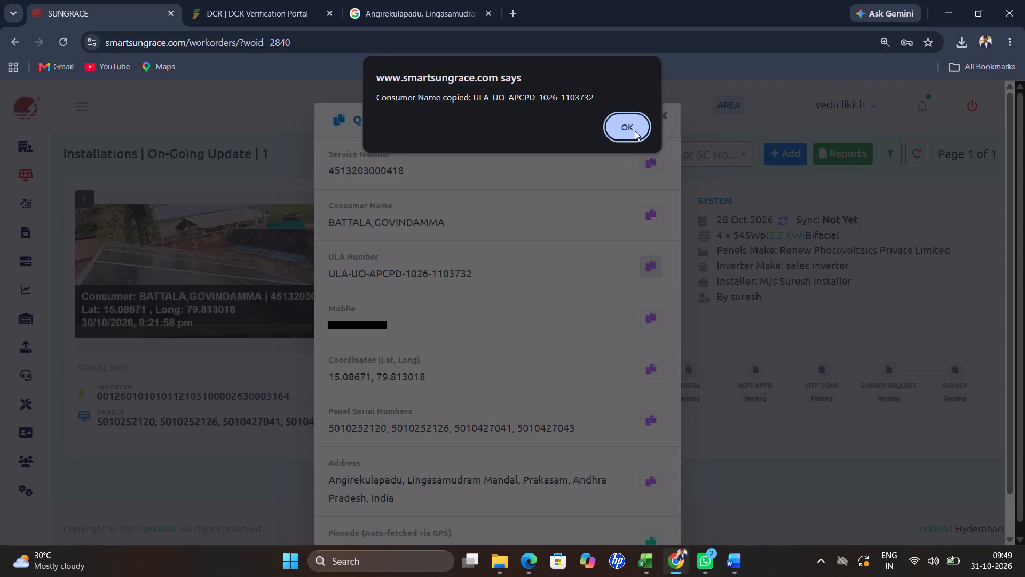
click(632, 126)
click(651, 416)
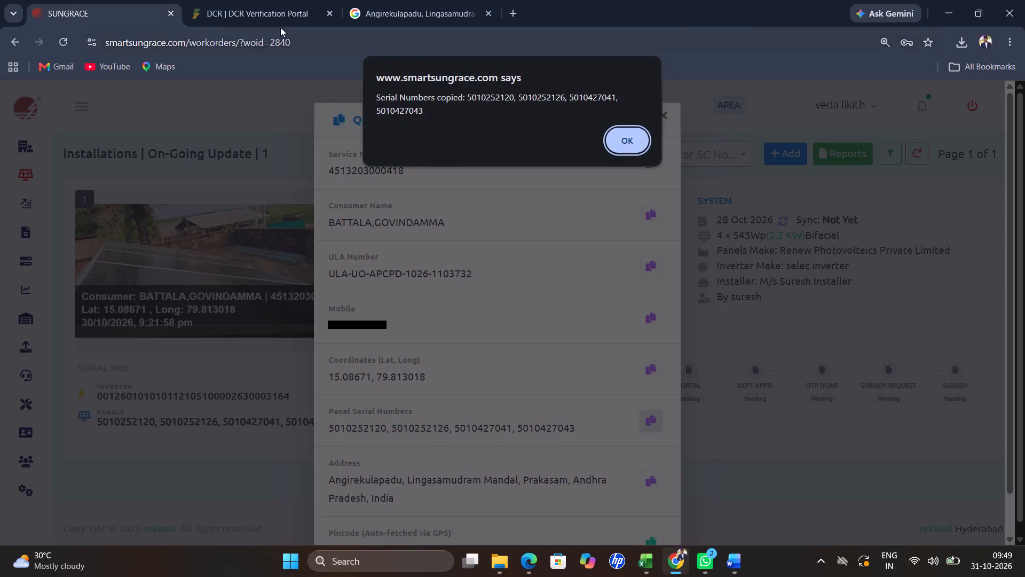
click(280, 9)
key(ctrl+v)
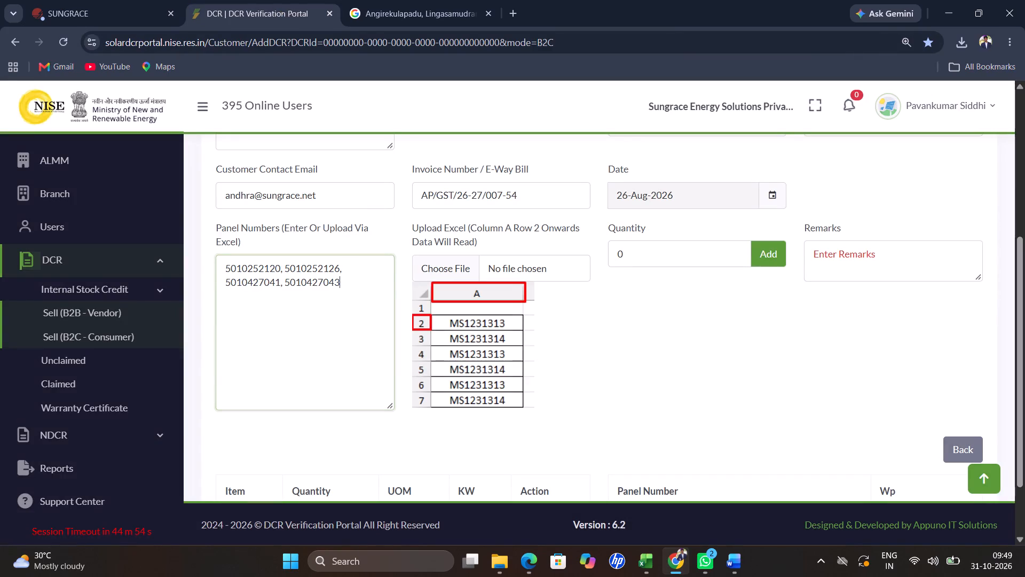
key(Left)
key(Left)
key(Left)
key(Left)
key(Left)
key(Left)
key(Left)
key(Left)
key(Left)
key(Left)
key(BackSpace)
key(BackSpace)
key(Return)
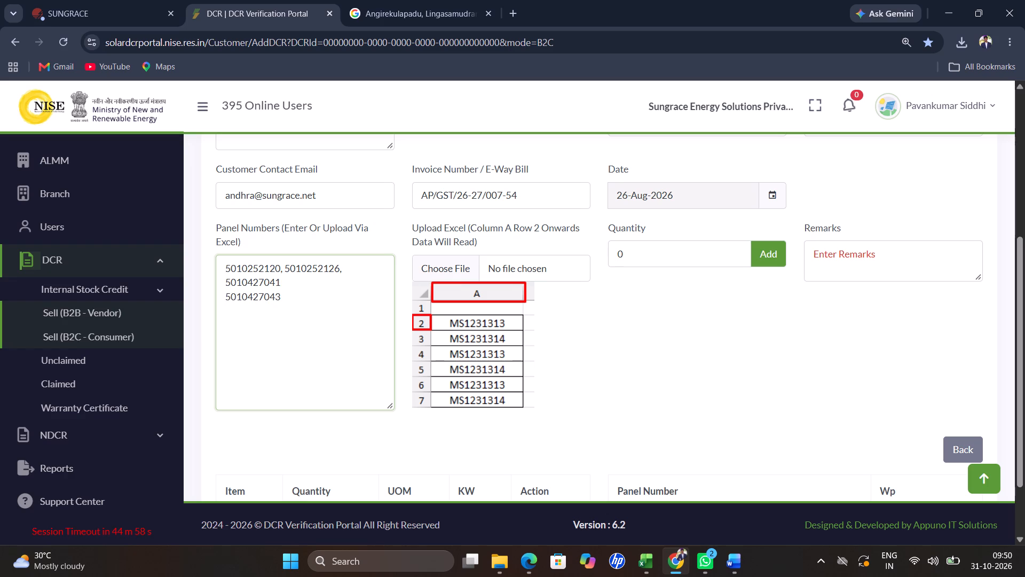
key(Up)
key(Up)
key(Up)
key(Up)
key(Right)
key(Right)
key(Right)
key(Right)
key(Right)
key(Right)
key(Right)
key(Right)
key(Right)
key(Right)
key(Right)
key(Right)
key(BackSpace)
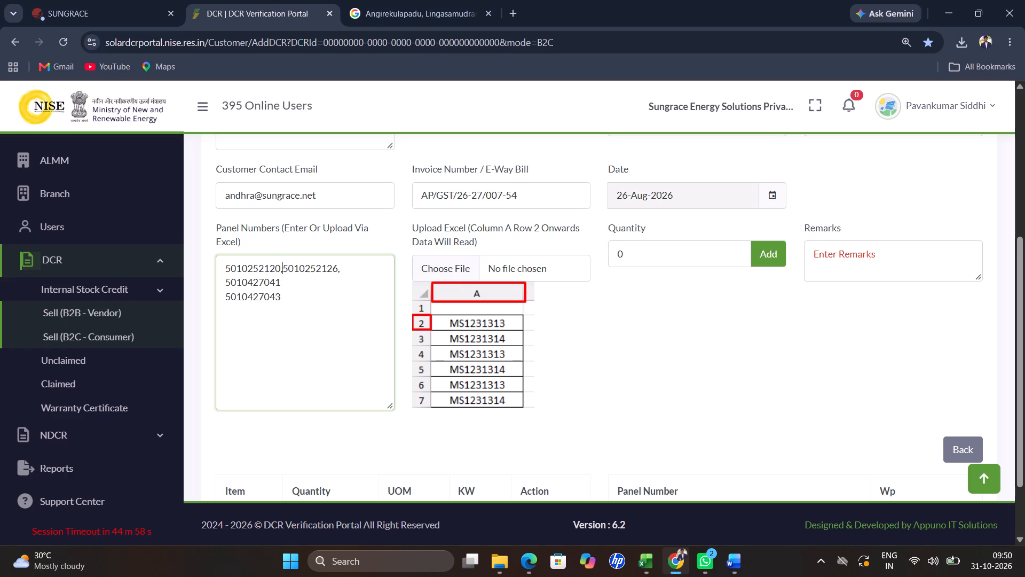
key(BackSpace)
key(Return)
key(Right)
key(Right)
key(Right)
key(Right)
key(Right)
key(Right)
key(Right)
key(Right)
key(Right)
key(Right)
key(Right)
key(Right)
key(Right)
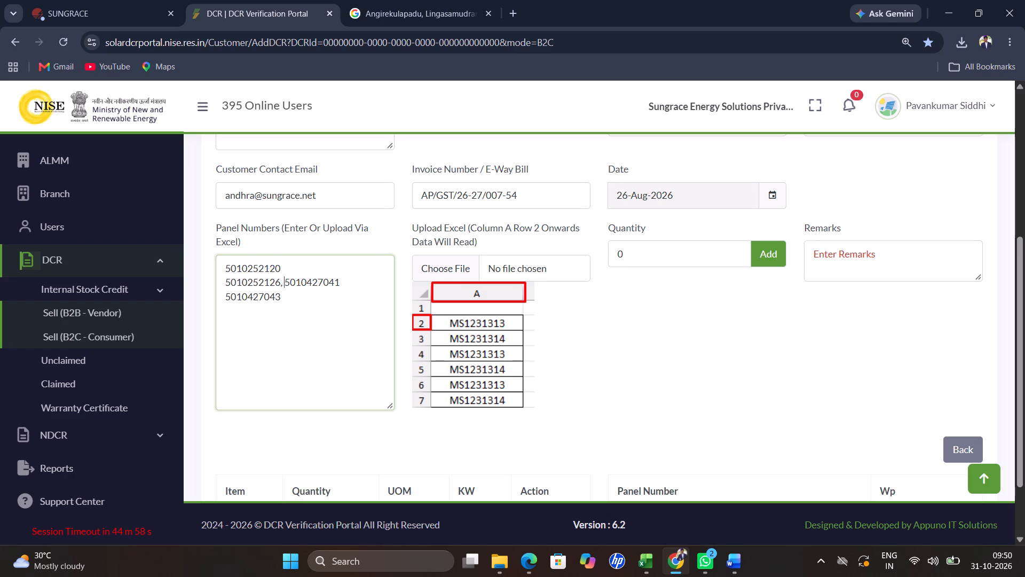
key(Left)
key(BackSpace)
key(BackSpace)
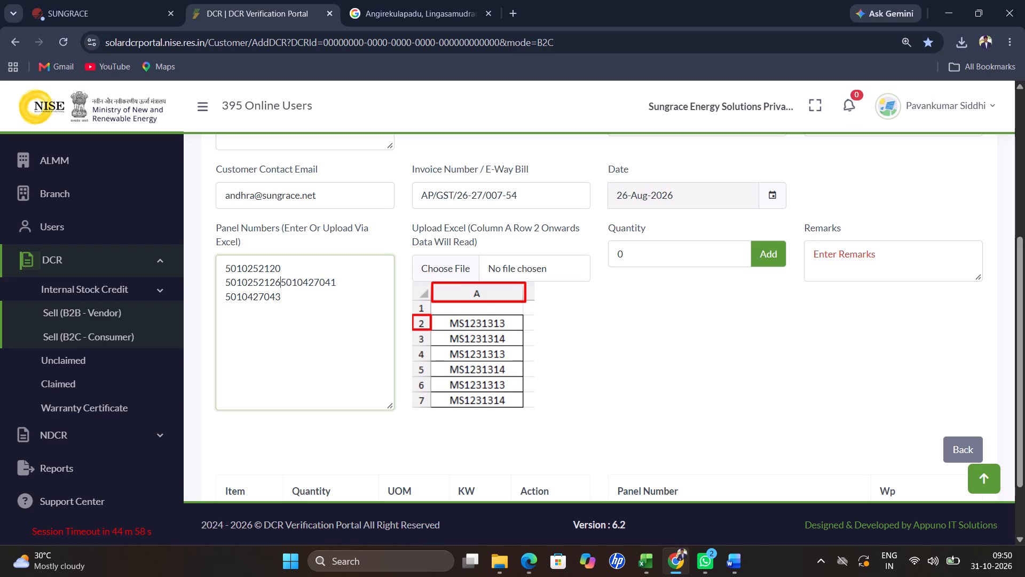
key(Return)
Set the Quantity to 4 and add the listed panels to the certificate.
click(641, 253)
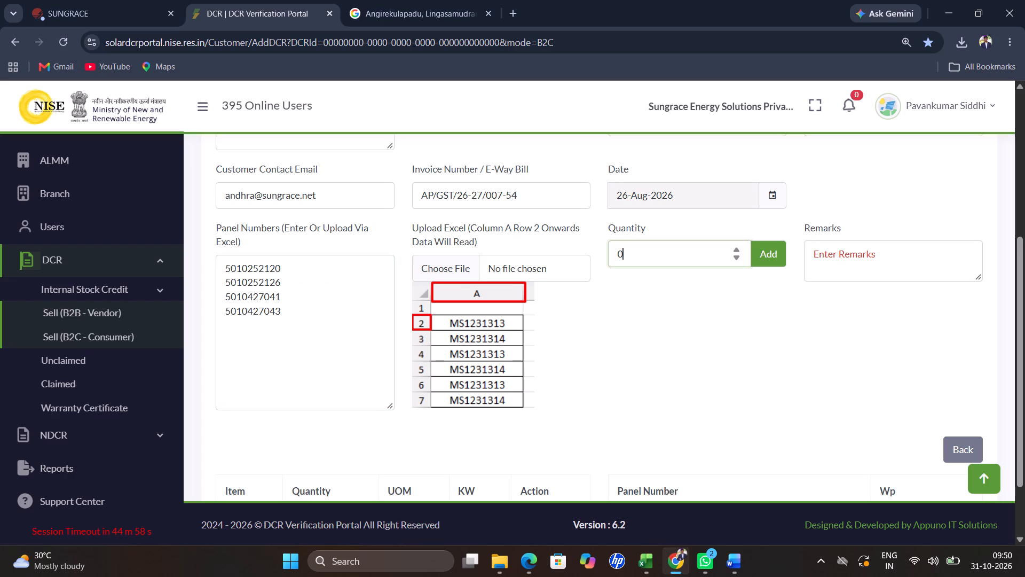
scroll(641, 253, up, 4)
click(773, 248)
Fill the Remarks with the installation address copied from the SUNGRACE record.
click(885, 269)
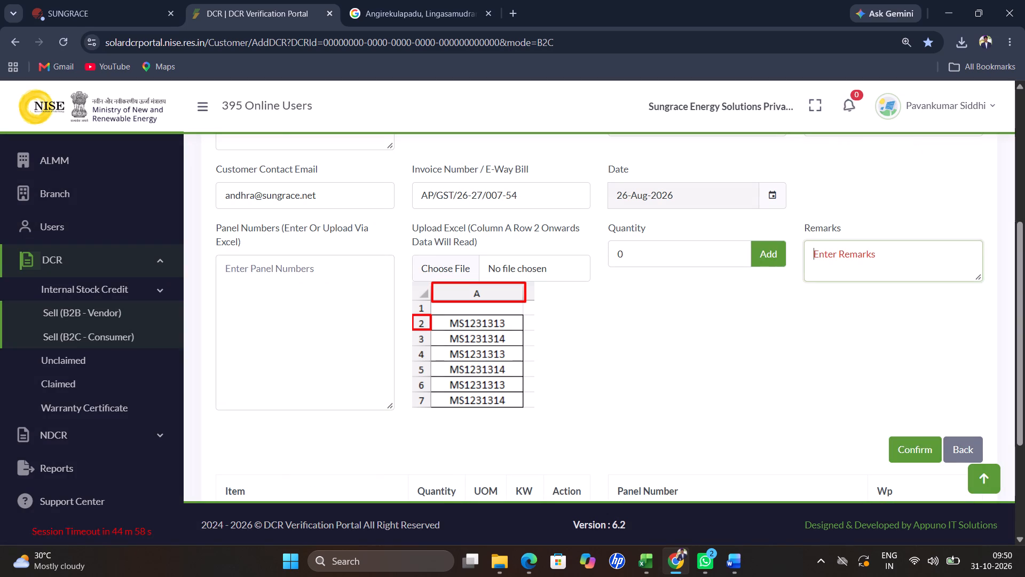
click(106, 0)
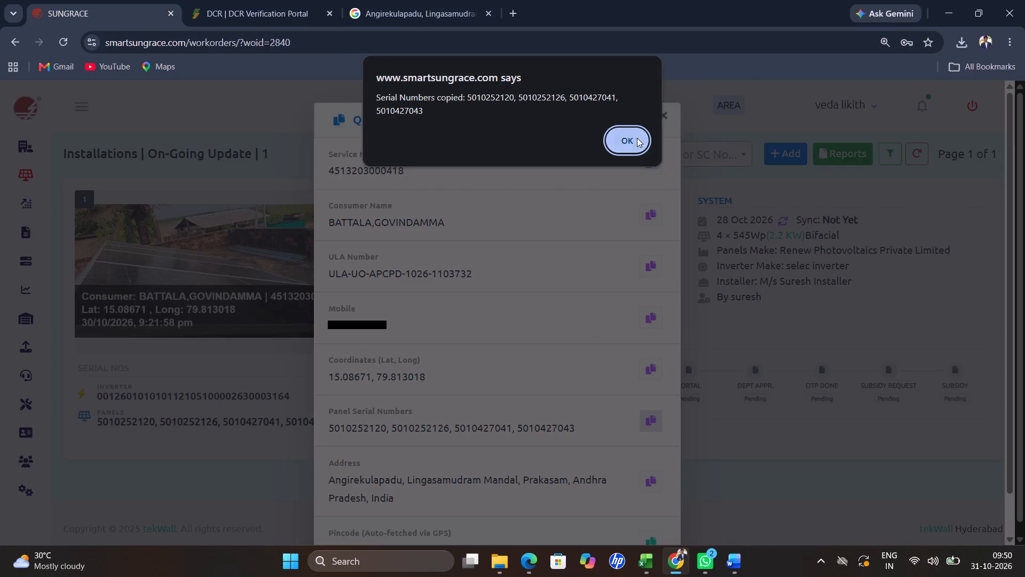
click(637, 138)
click(652, 474)
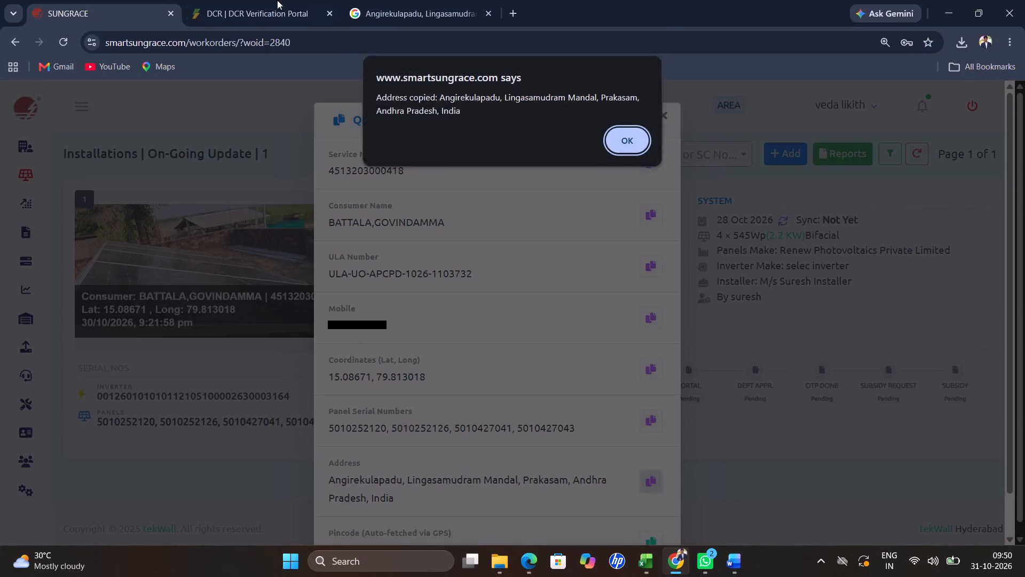
click(286, 0)
key(ctrl+v)
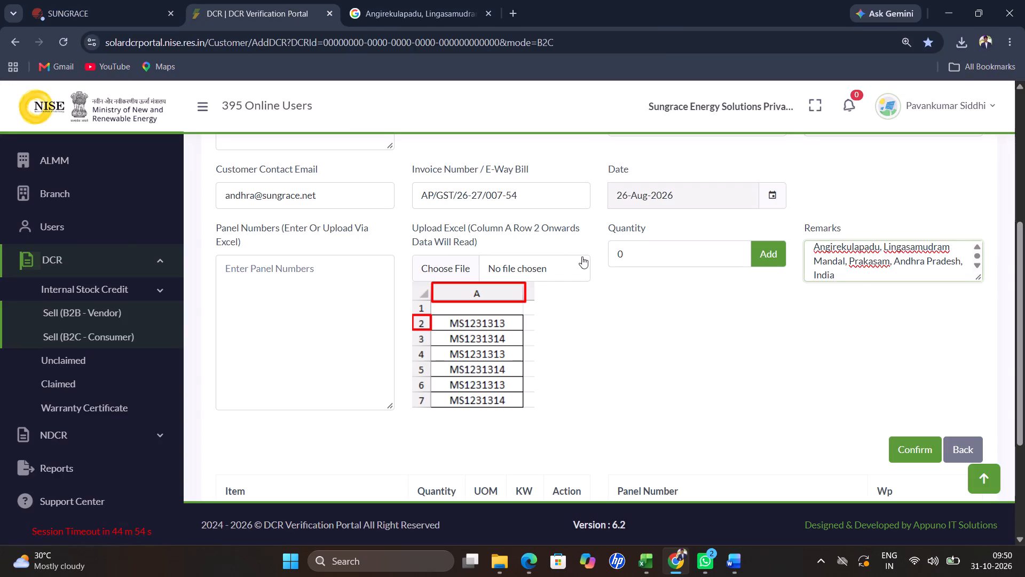
Copy the village's pin code from the Google search results into the Customer Pin Code field.
click(80, 1)
scroll(474, 299, down, 2)
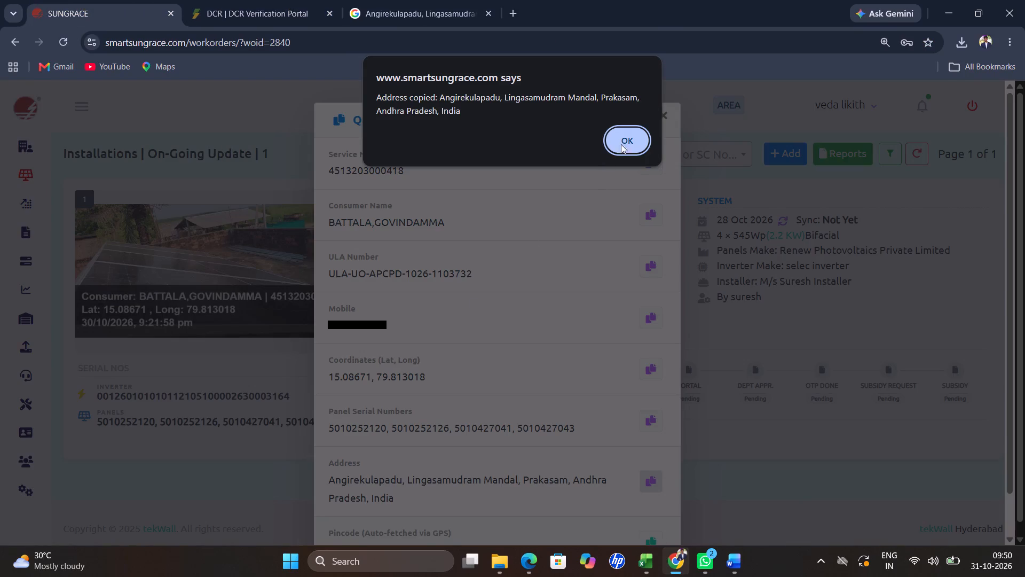
click(628, 139)
scroll(494, 288, down, 2)
click(403, 0)
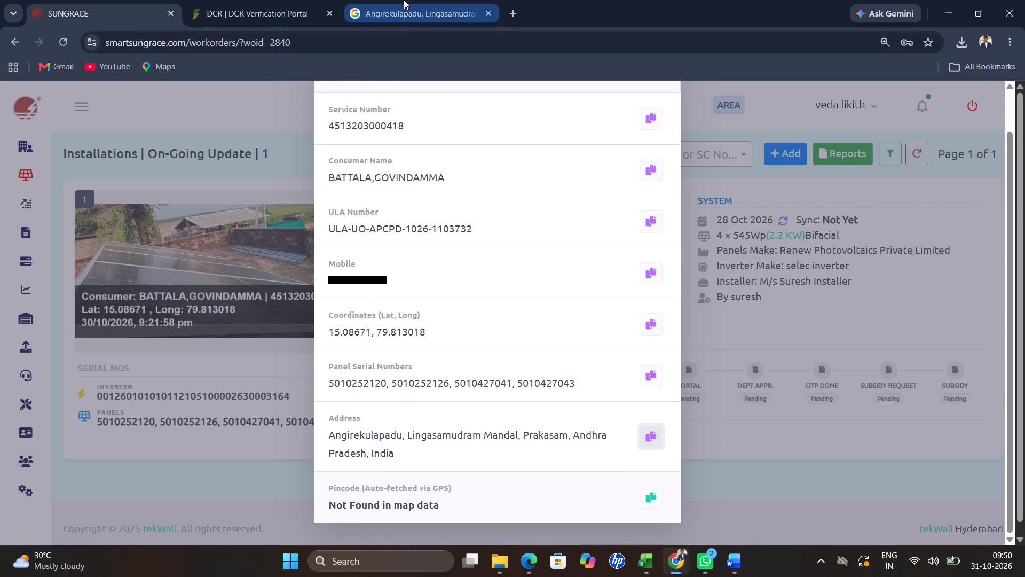
double_click(242, 241)
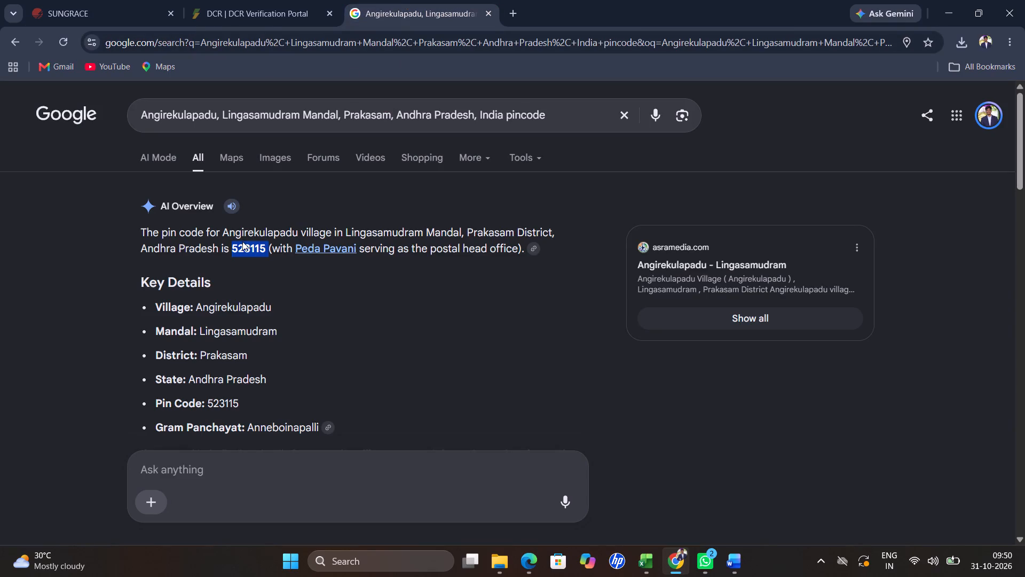
key(ctrl+c)
click(285, 0)
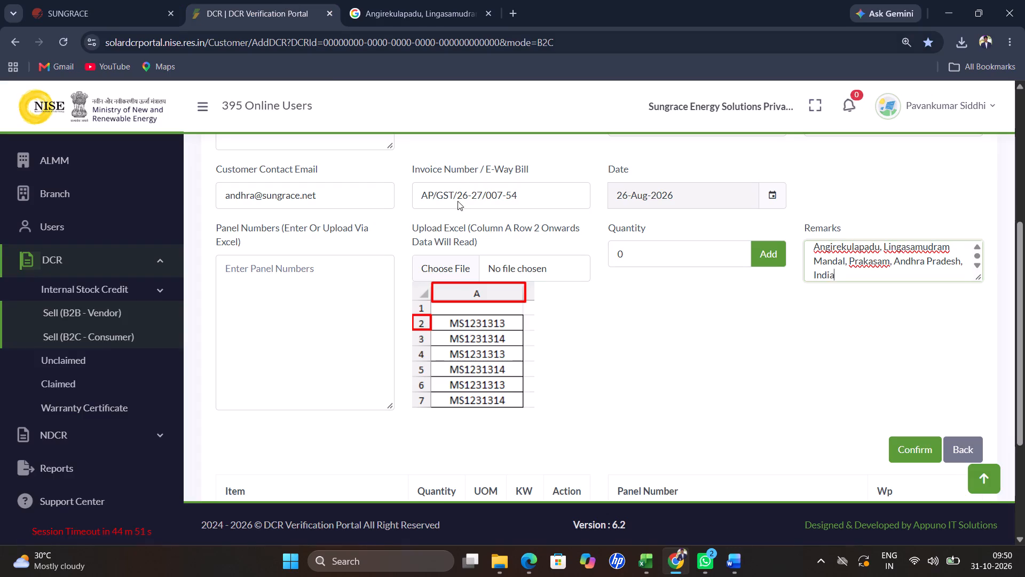
click(696, 254)
scroll(696, 254, up, 1)
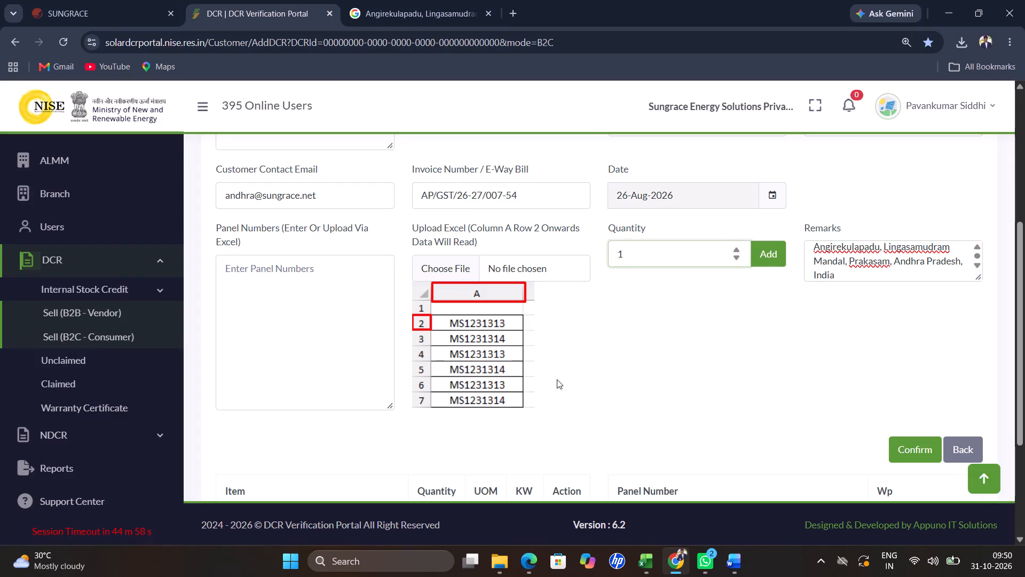
scroll(578, 412, up, 3)
click(665, 321)
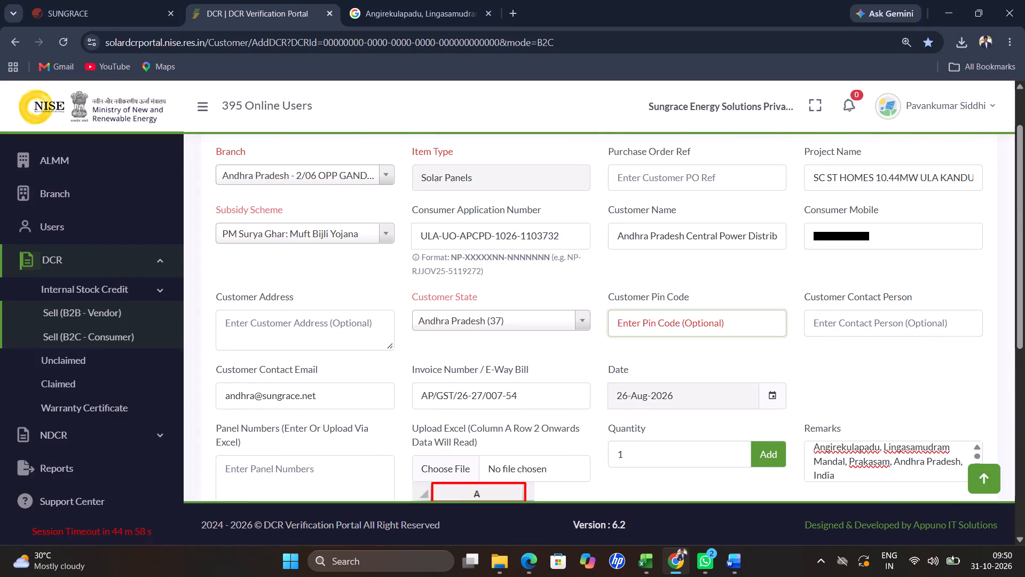
key(ctrl+v)
Reset the Quantity field to 0.
scroll(665, 321, down, 2)
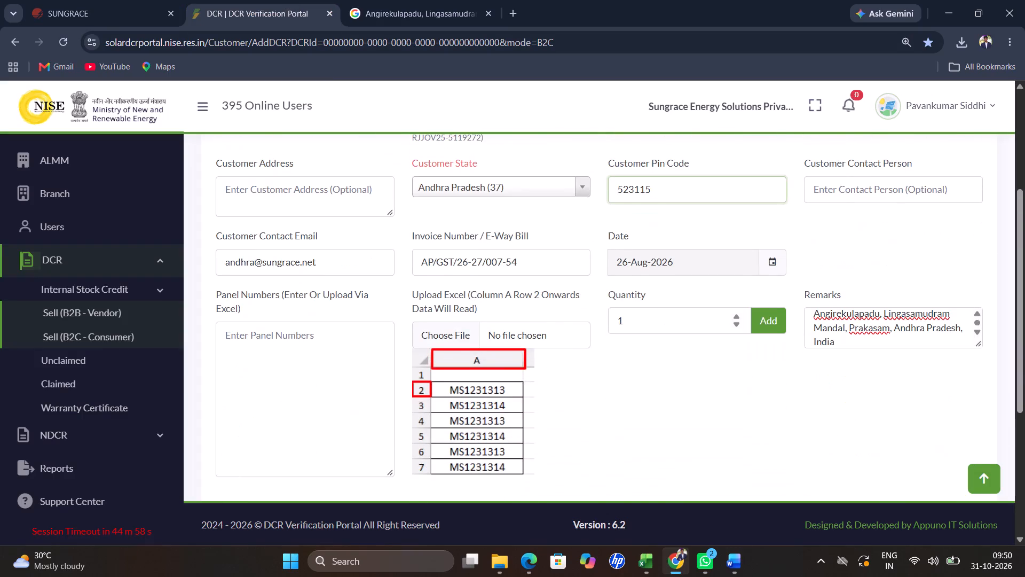
scroll(667, 319, down, 1)
click(668, 250)
scroll(668, 250, down, 1)
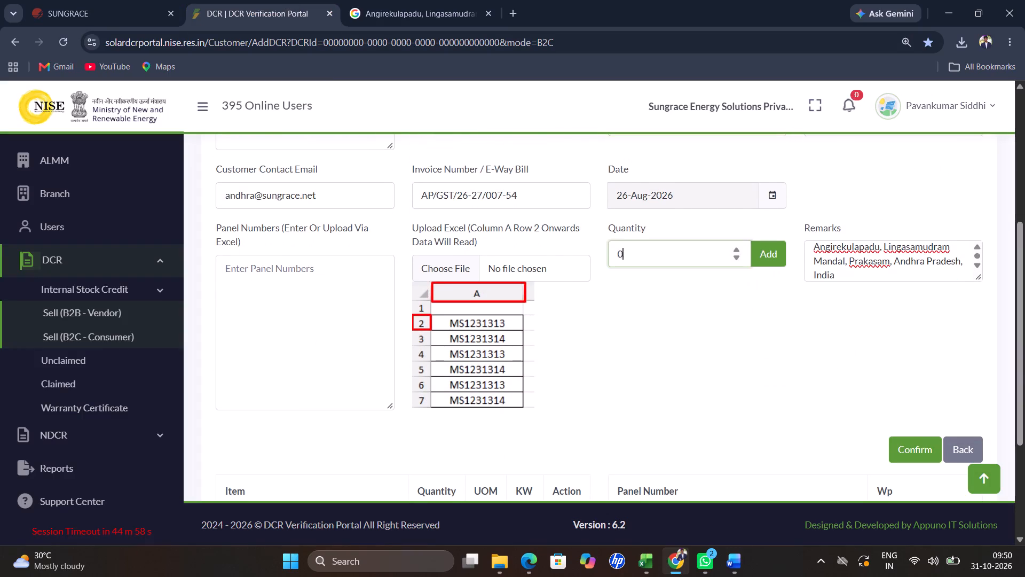
Confirm the completed B2C DCR entry to issue the certificate.
drag(917, 435, 912, 447)
click(912, 447)
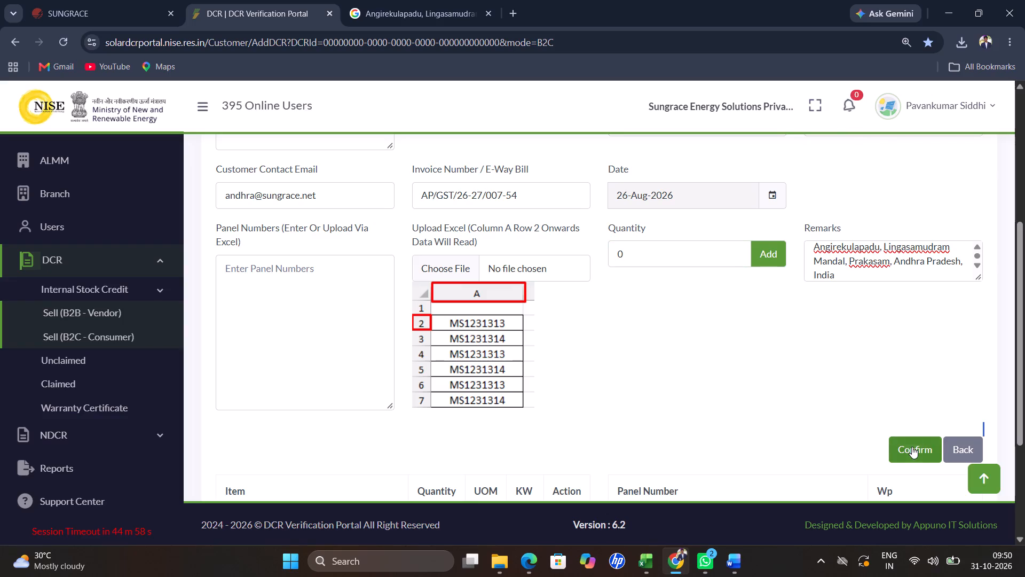
click(656, 396)
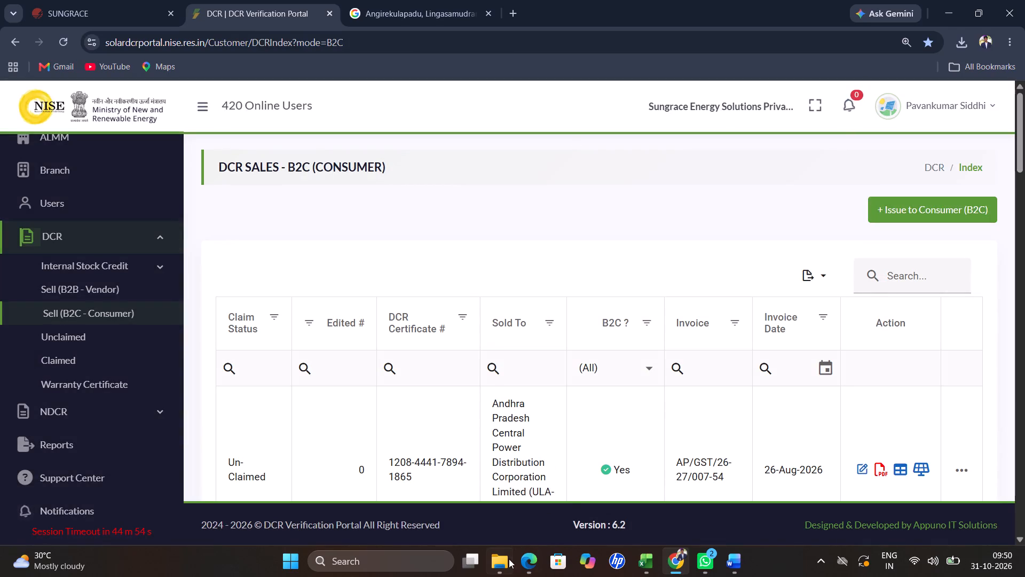
Create a new folder named 54_ inside the DCR7 folder in File Explorer.
click(503, 510)
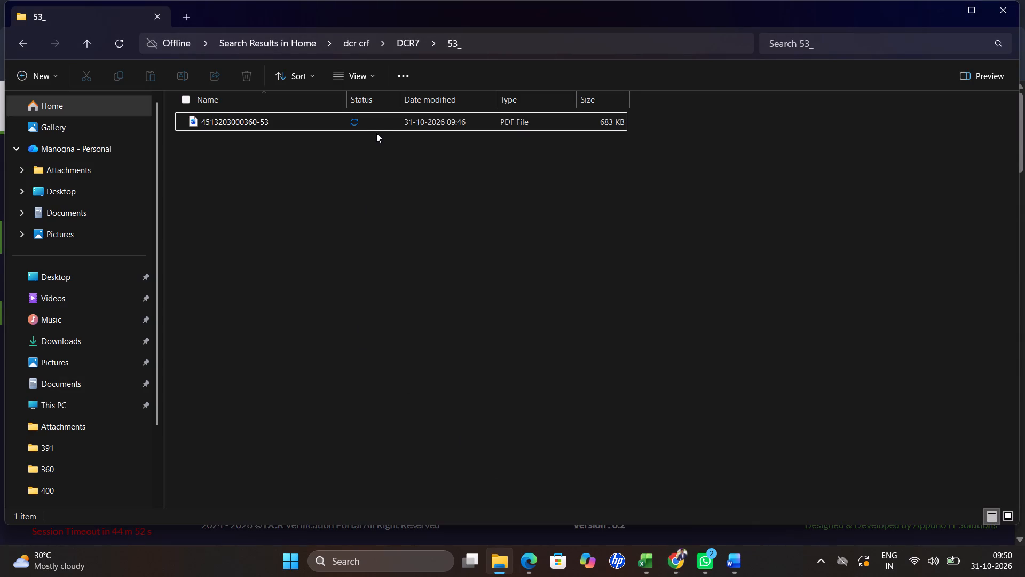
click(404, 43)
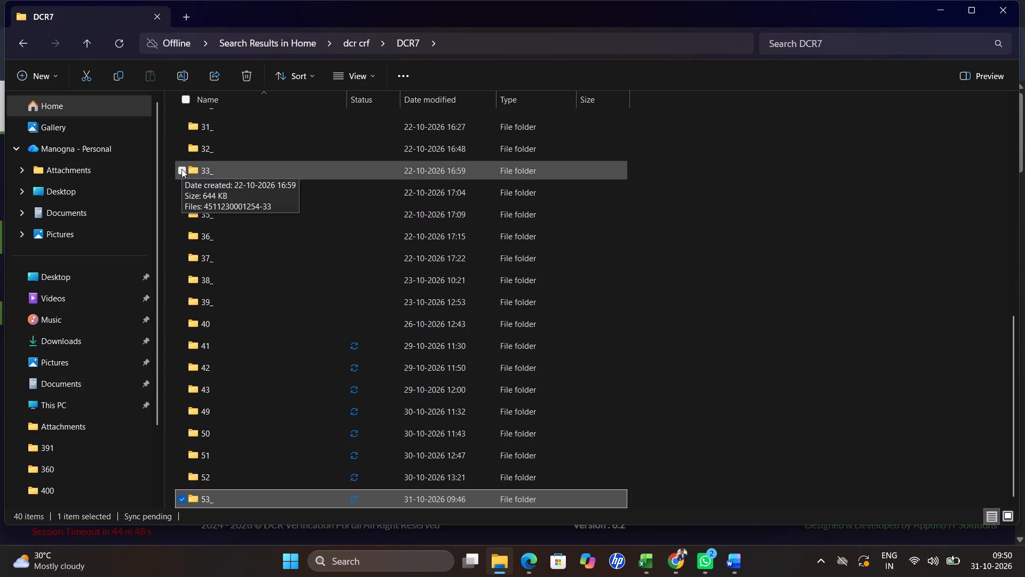
click(24, 73)
click(35, 105)
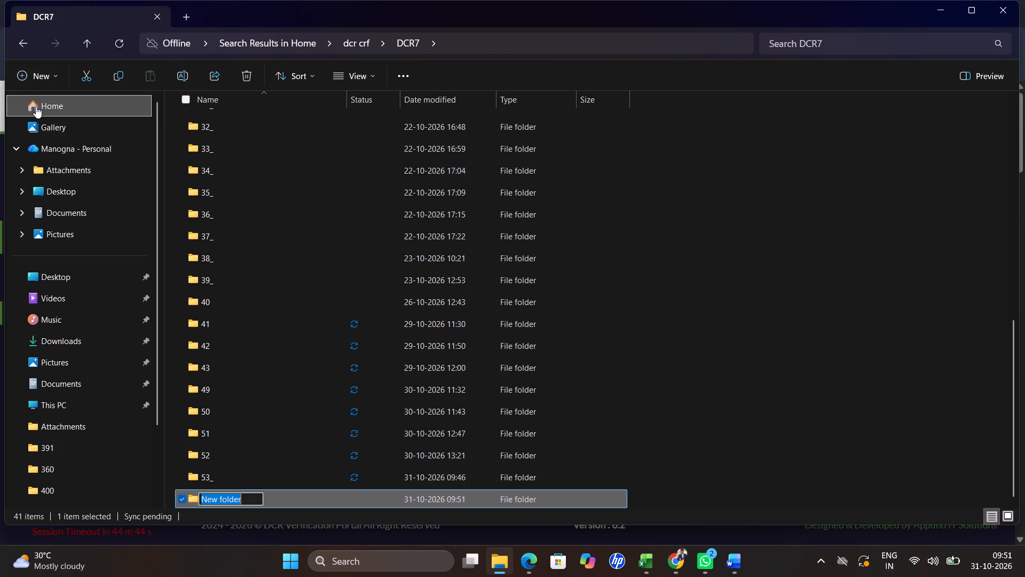
text(54_)
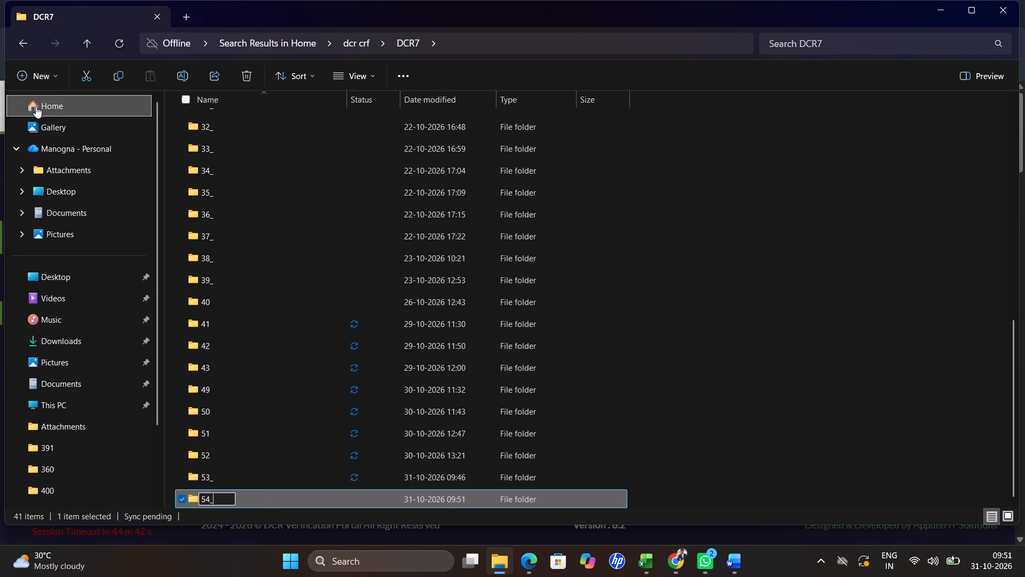
key(Return)
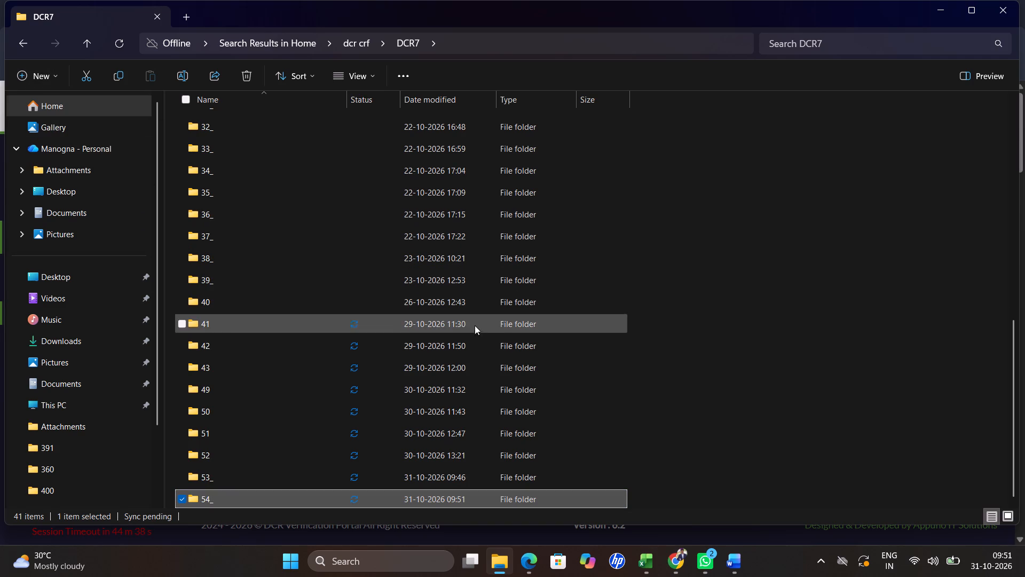
Save the newly issued certificate PDF into DCR7's 54_ folder, named with the service number copied from SUNGRACE plus -54.
drag(667, 517, 662, 522)
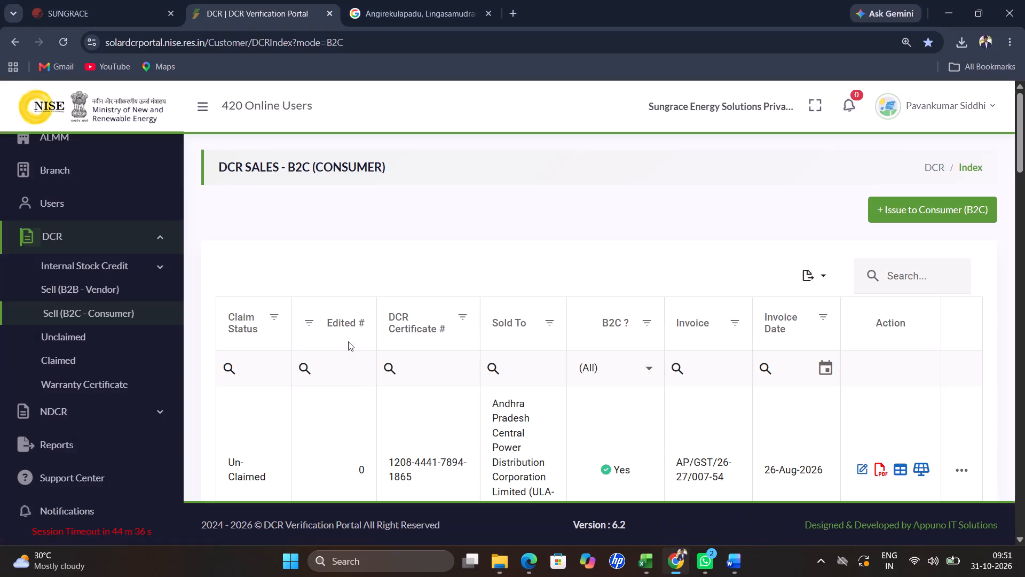
click(68, 0)
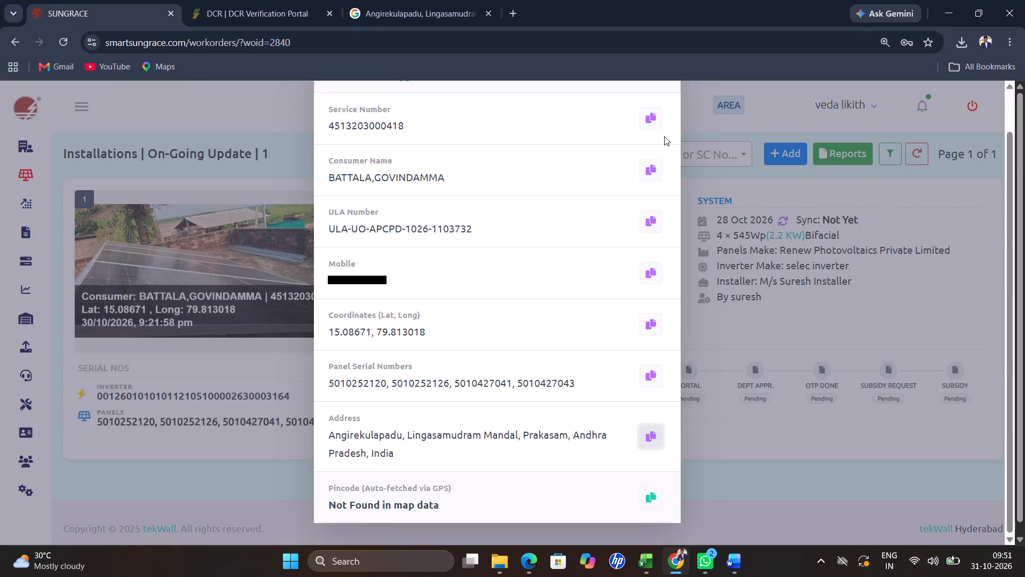
click(651, 118)
click(240, 0)
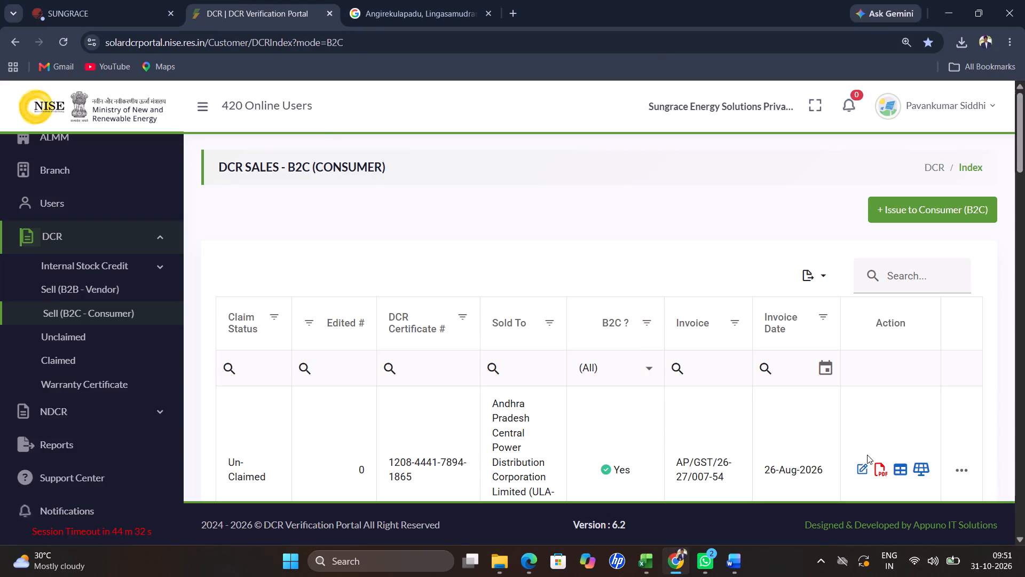
click(877, 470)
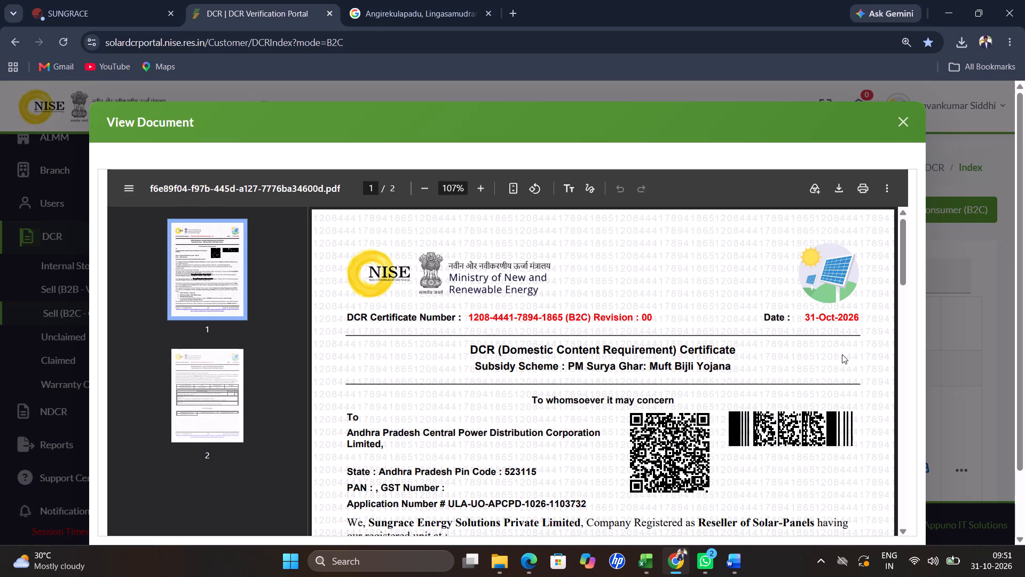
click(841, 186)
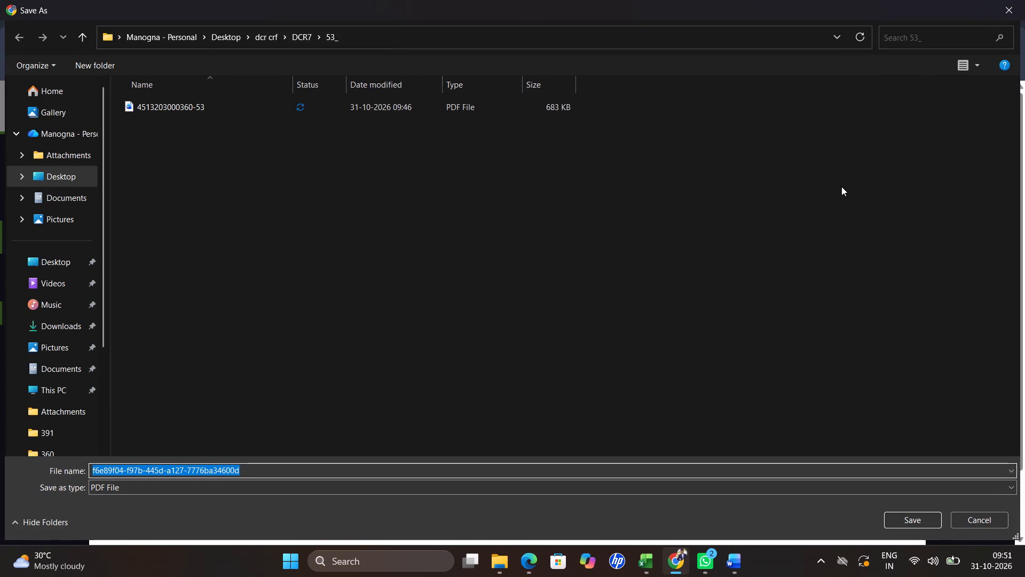
key(ctrl+v)
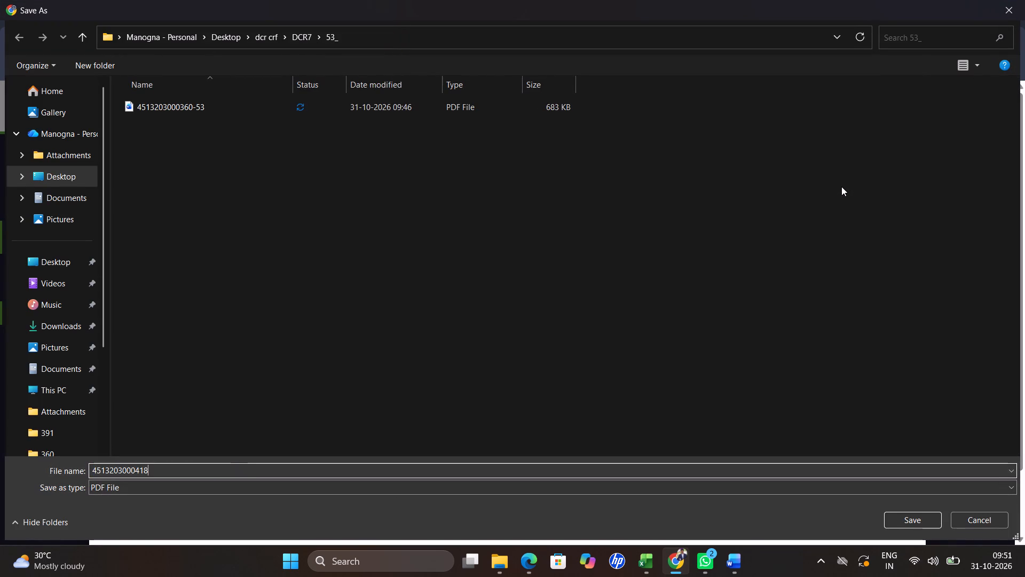
text(-54)
click(310, 36)
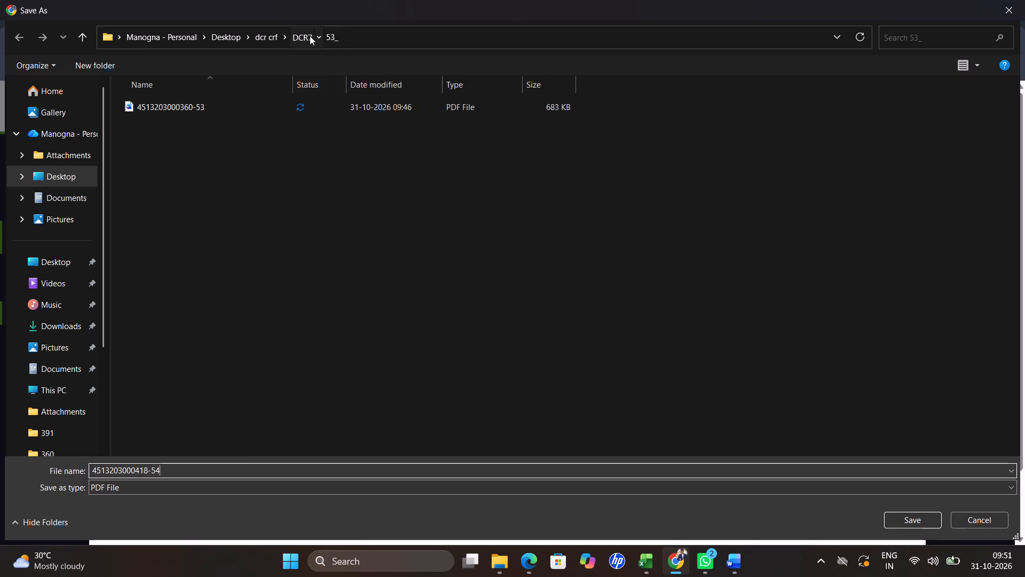
double_click(209, 110)
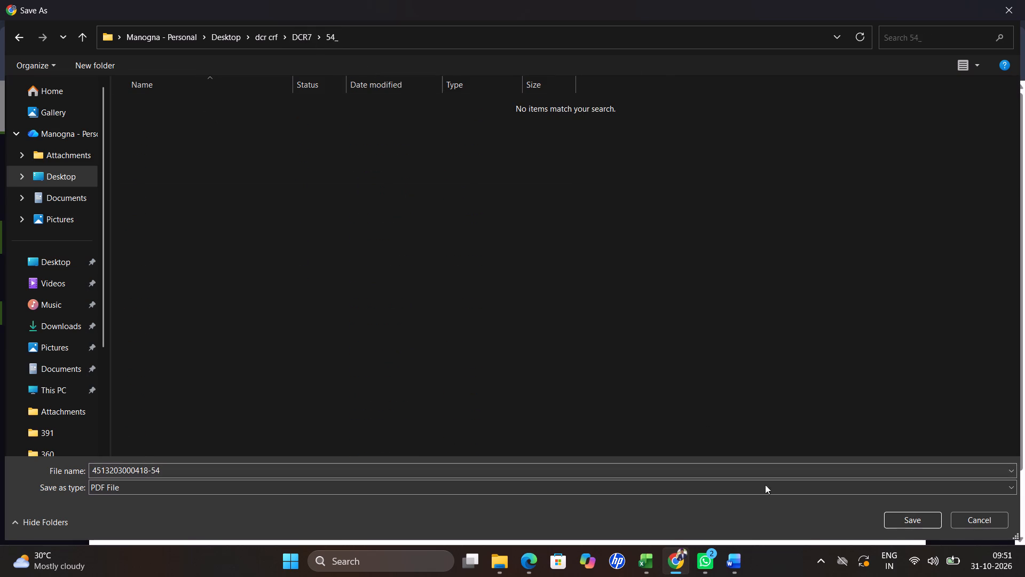
click(891, 516)
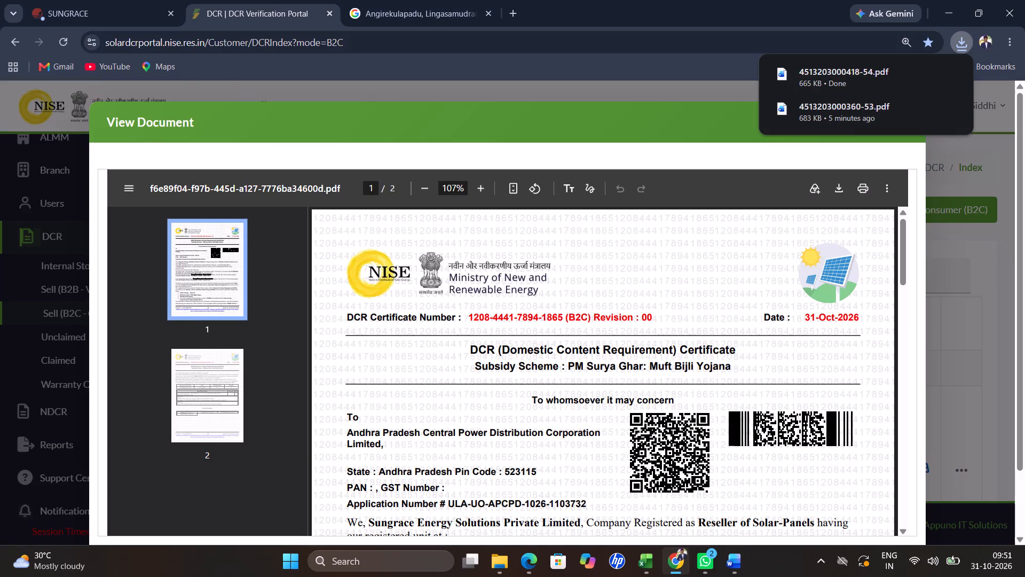
Close the copied-details window in SUNGRACE and open the installation's Project Stage update form.
drag(58, 3, 67, 17)
click(632, 131)
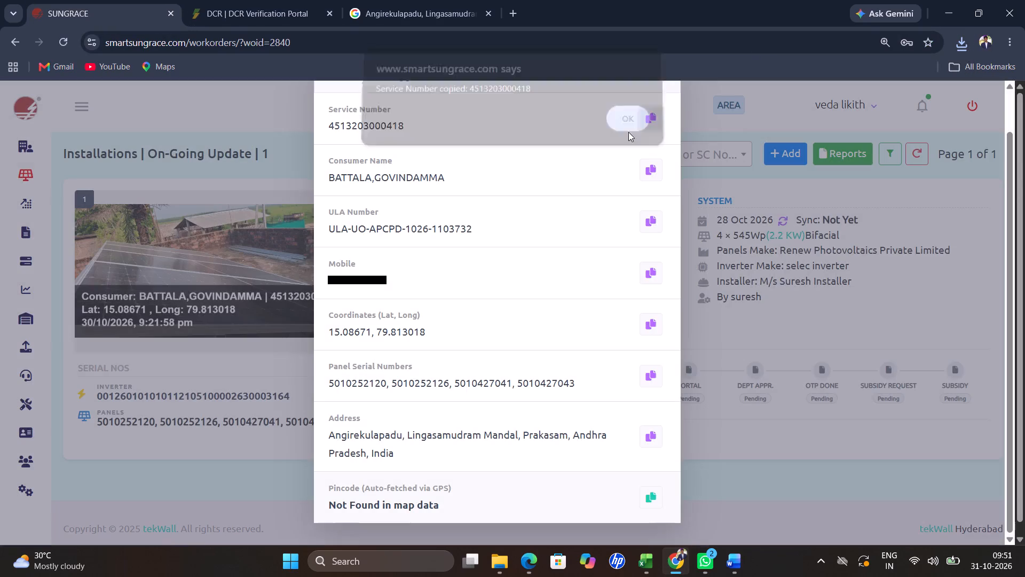
click(253, 1)
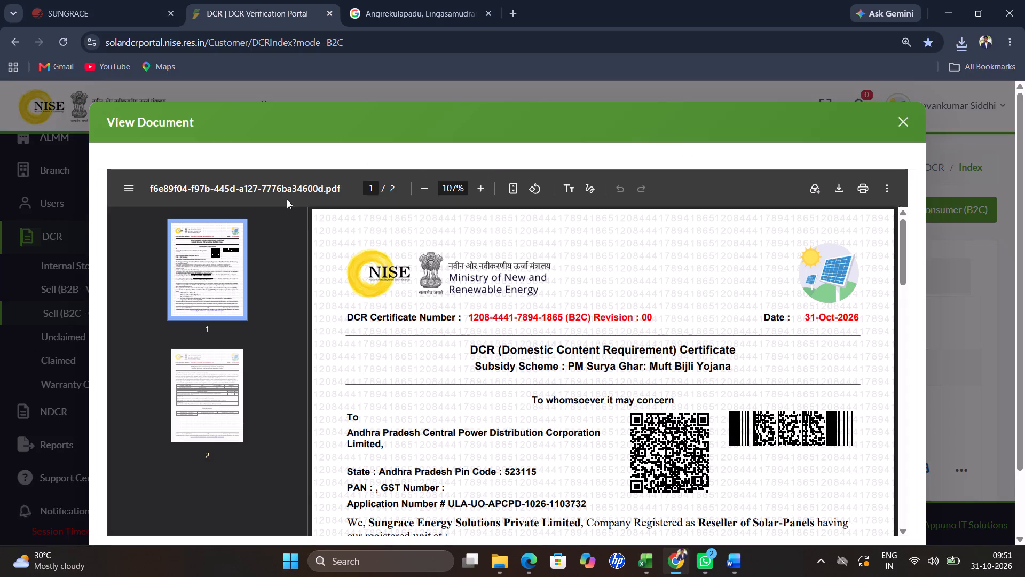
click(84, 0)
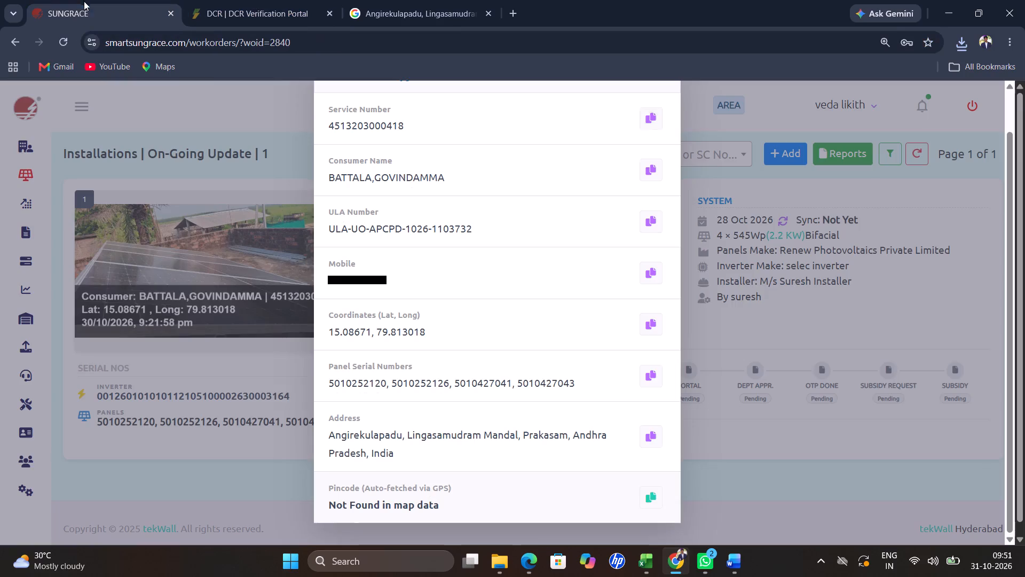
click(697, 123)
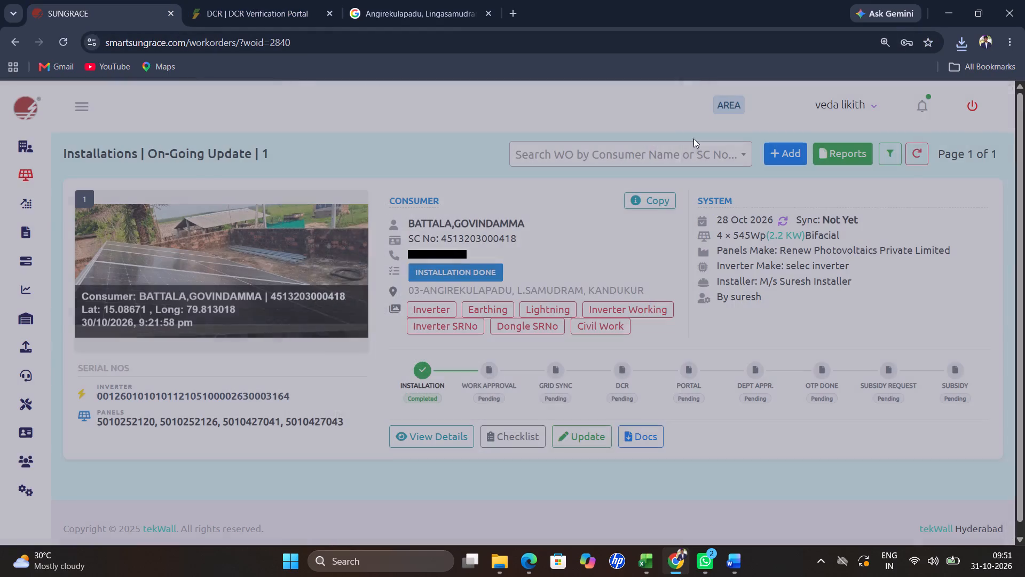
click(594, 438)
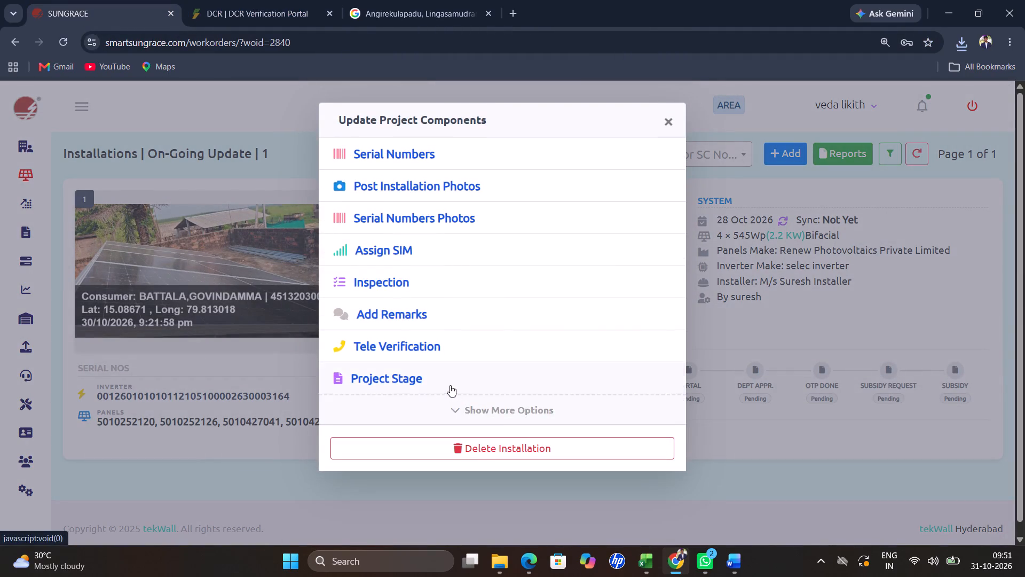
click(450, 385)
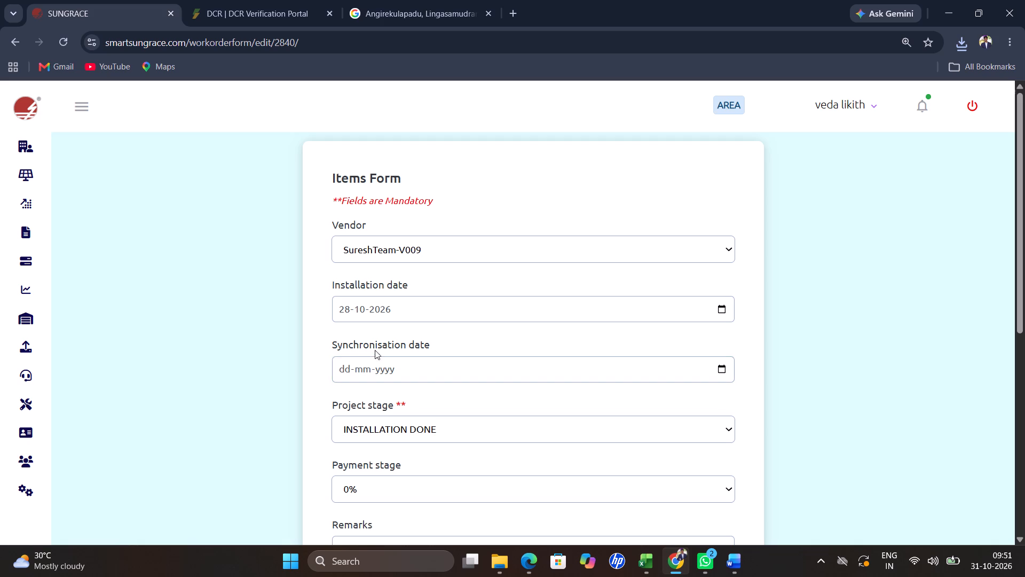
Attach the saved certificate PDF from DCR7's 54_ folder as the form's Dcr upload.
scroll(401, 292, down, 4)
click(388, 435)
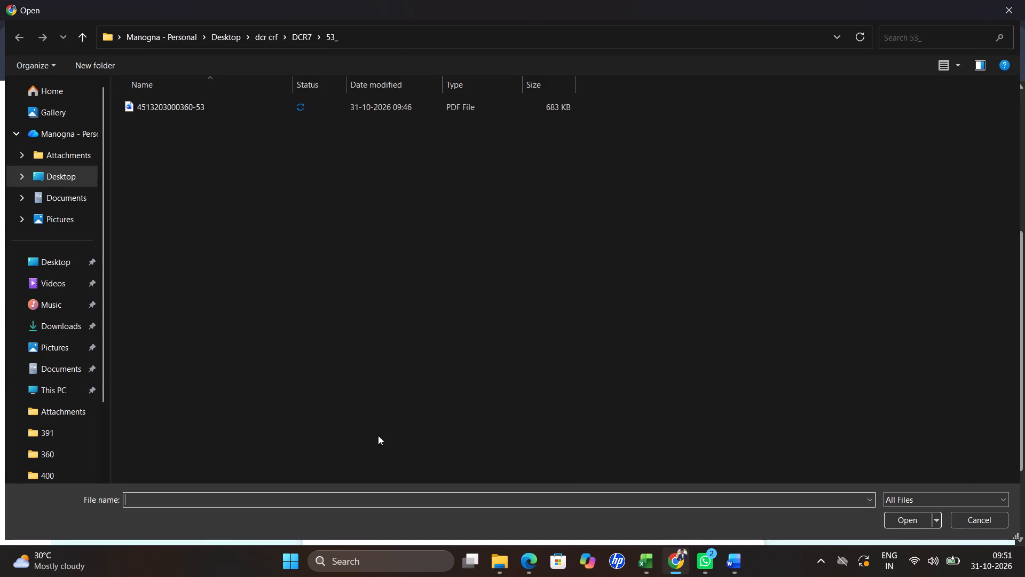
click(299, 41)
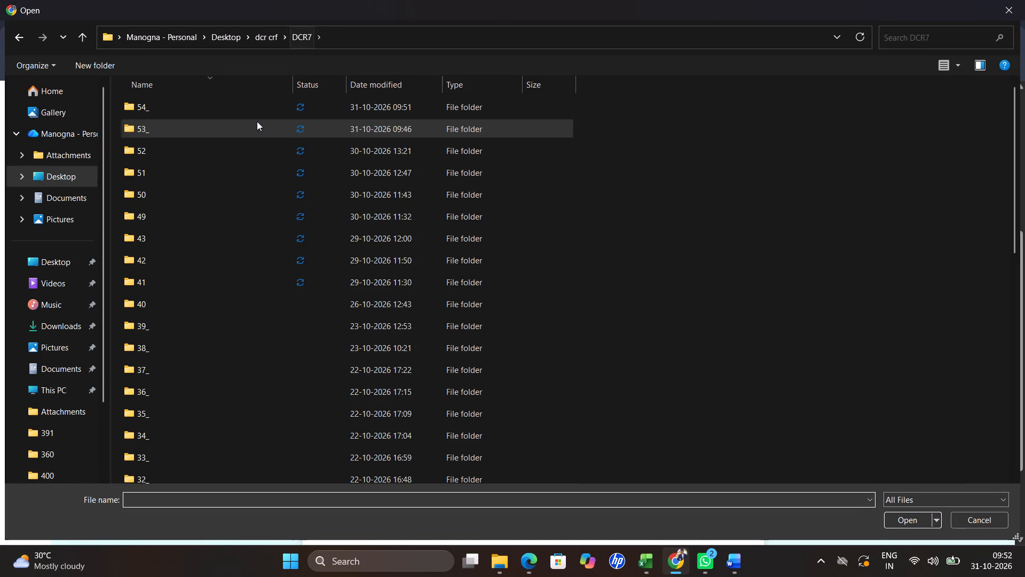
double_click(255, 114)
double_click(255, 114)
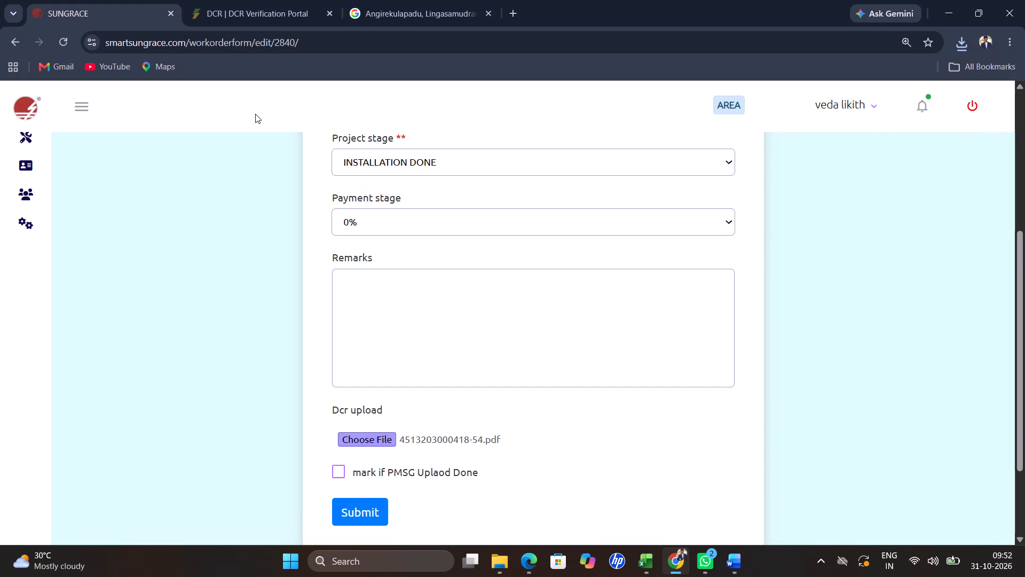
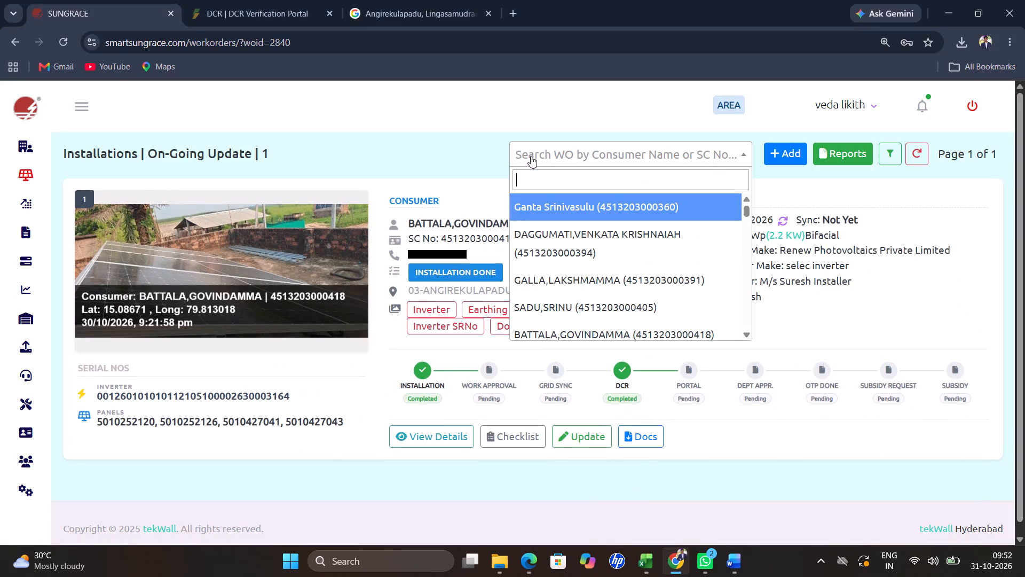
Find the installation in SUNGRACE using the copied service number and copy its ULA number from the quick copy details.
key(ctrl+v)
key(Return)
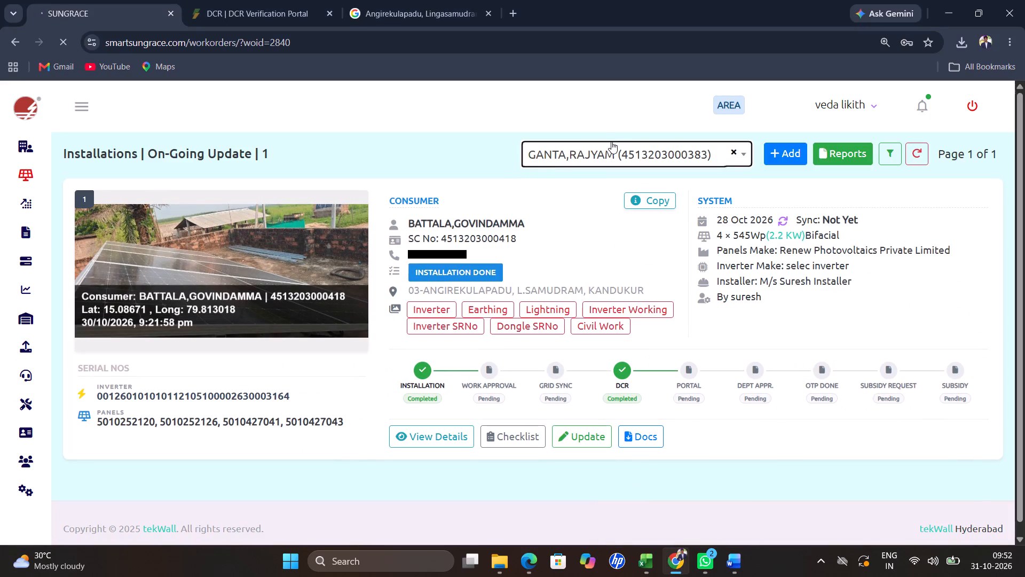
click(652, 197)
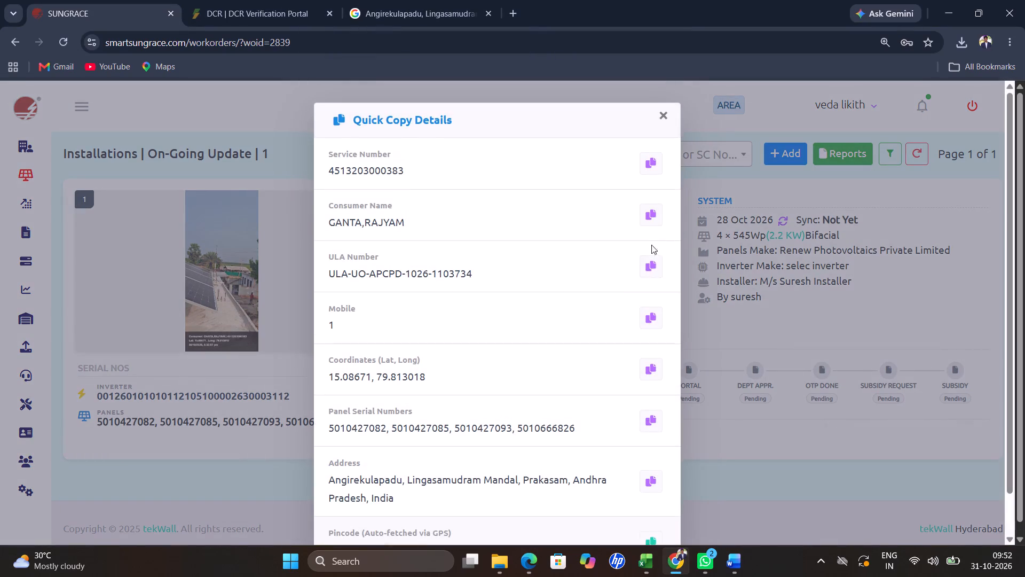
click(653, 265)
Start a new B2C consumer issue on the DCR Verification Portal and enter the copied ULA number as the Consumer Application Number.
click(252, 17)
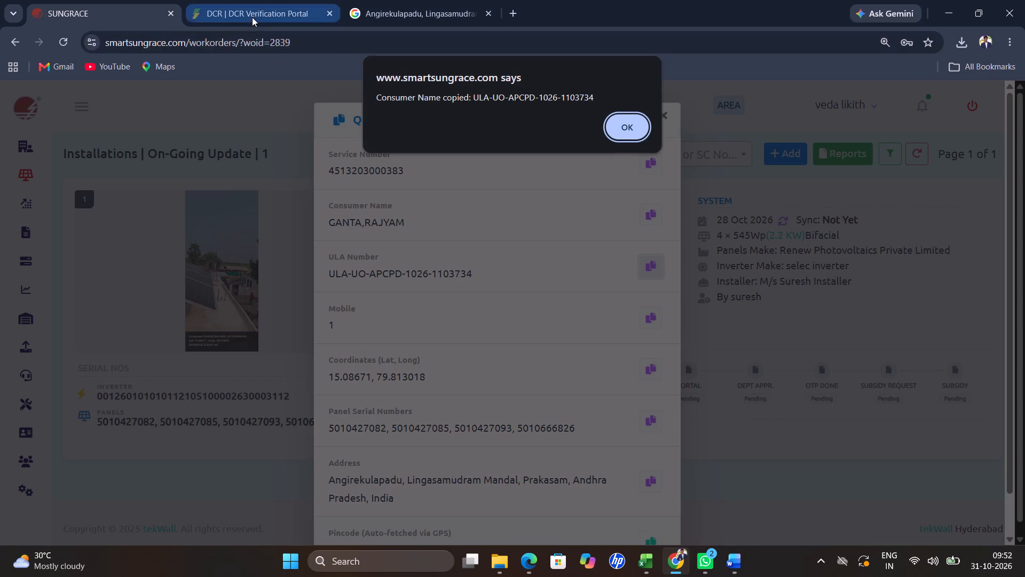
click(897, 116)
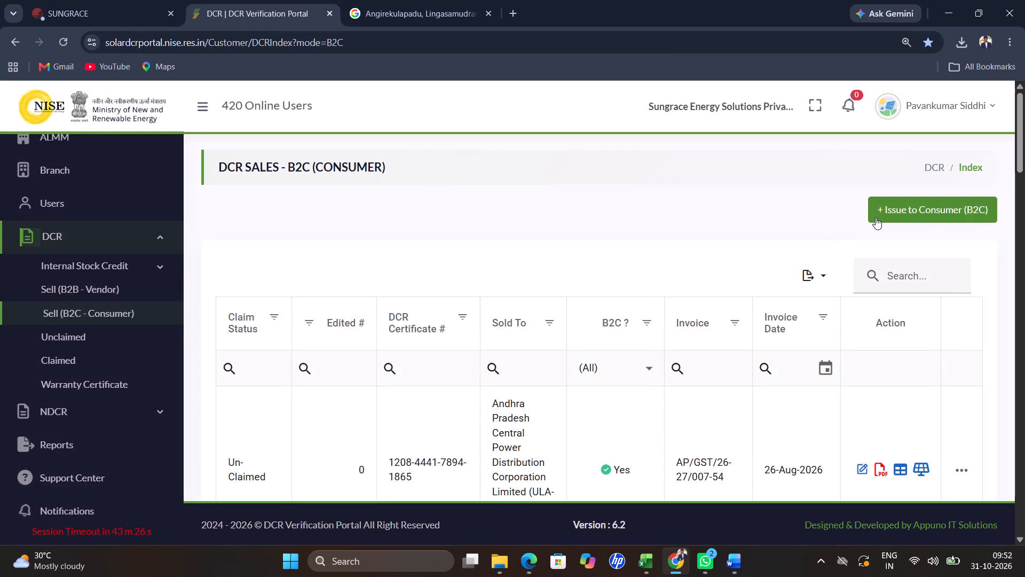
click(877, 205)
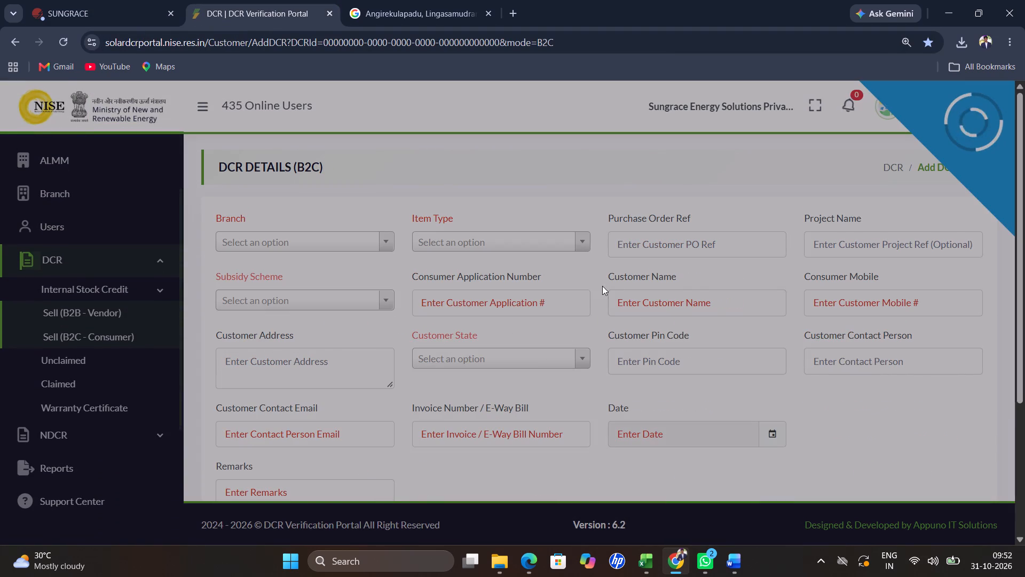
click(548, 312)
key(ctrl+v)
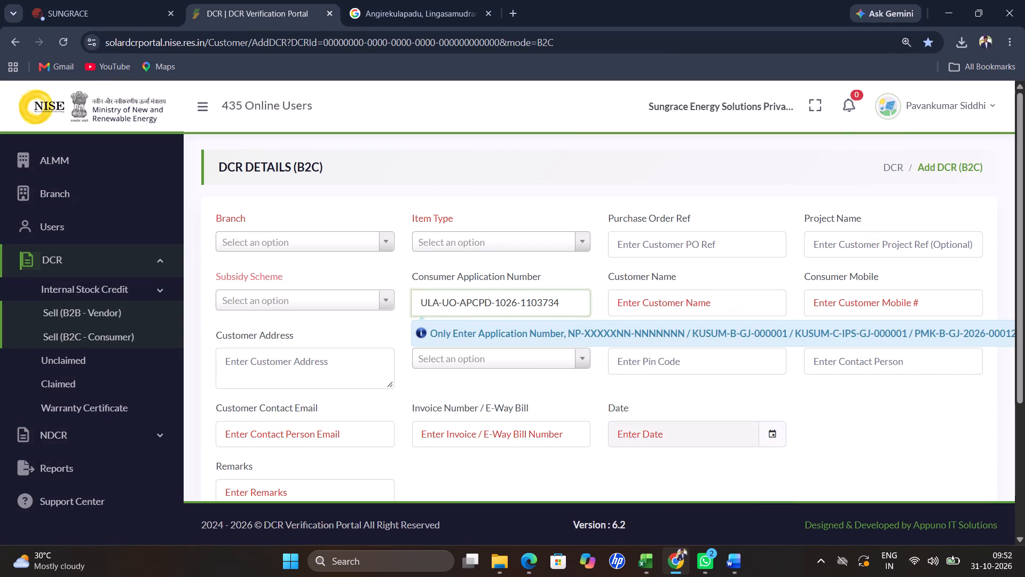
Set the branch to Andhra Pradesh, the subsidy scheme to PM Surya Ghar: Muft Bijli Yojana and the item type to Solar Panels.
click(356, 233)
double_click(325, 295)
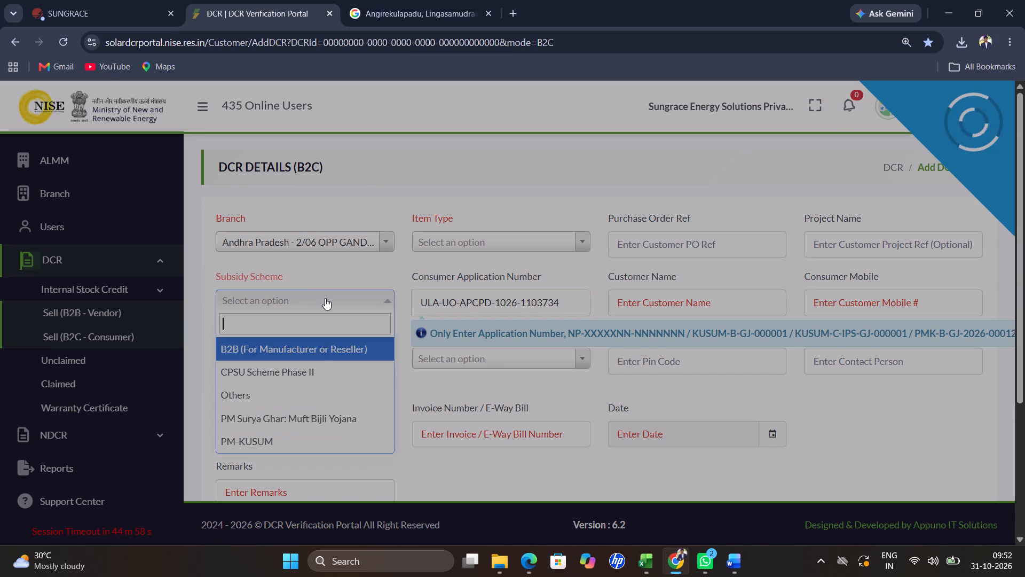
click(308, 417)
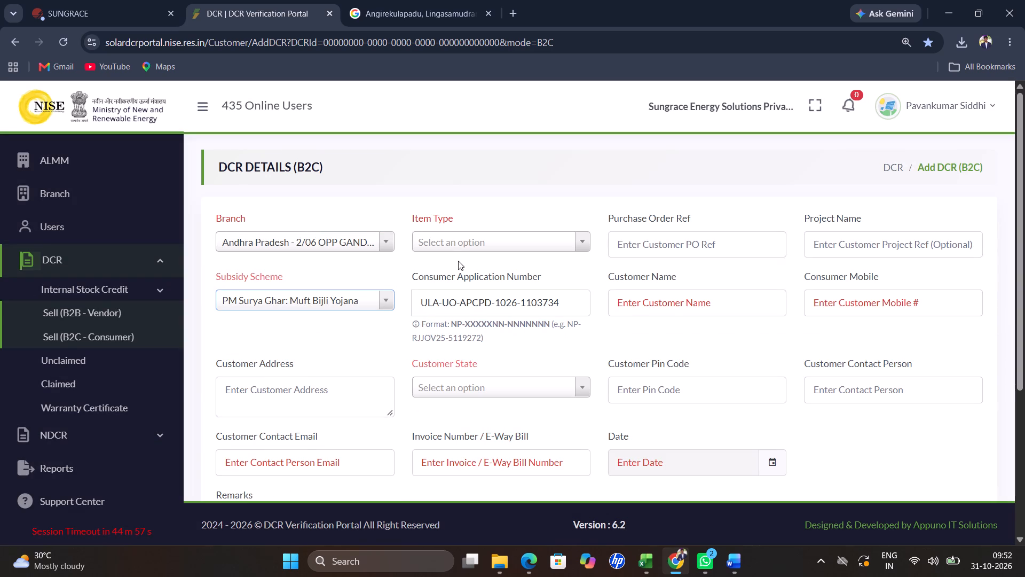
click(454, 238)
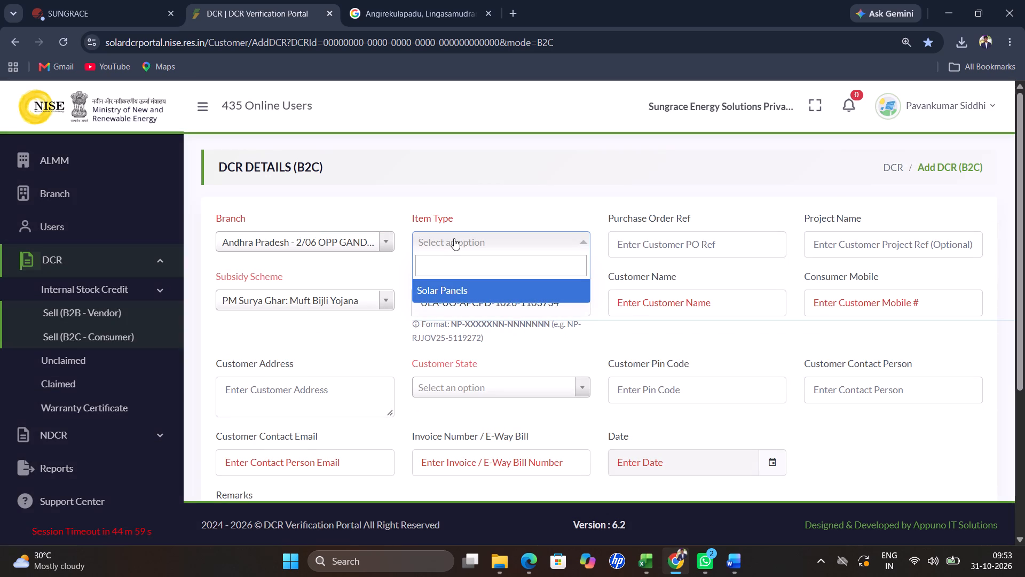
click(455, 289)
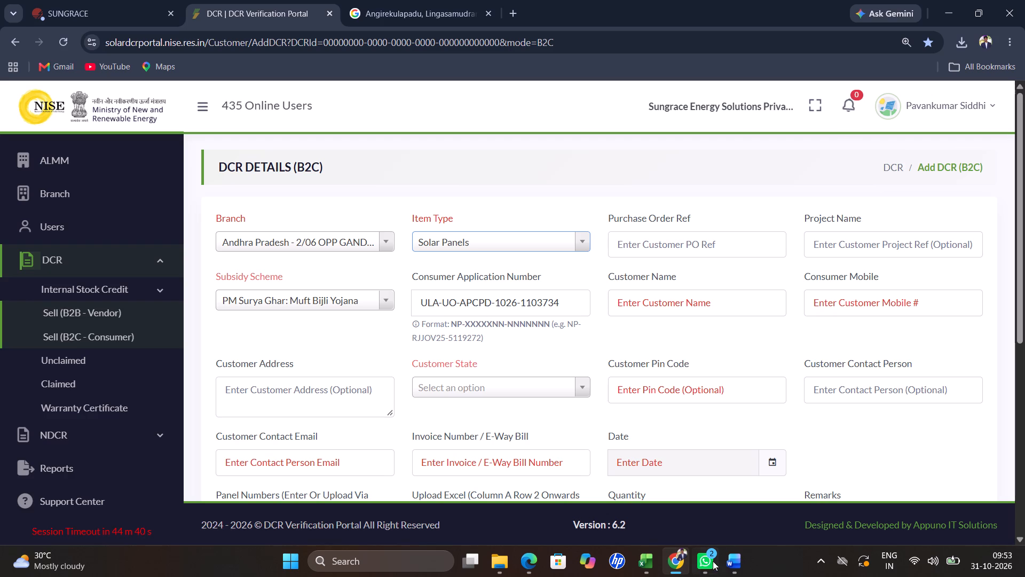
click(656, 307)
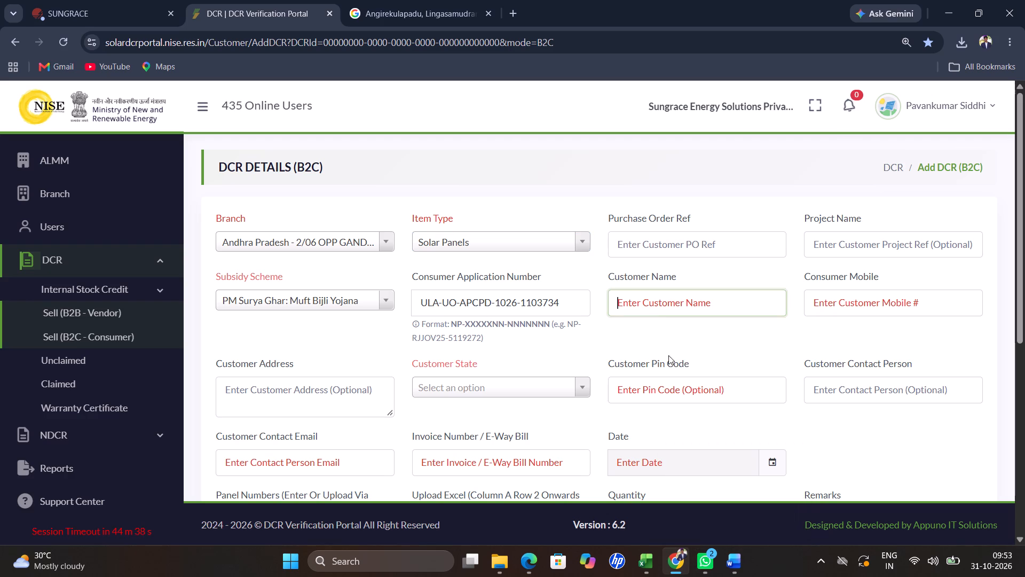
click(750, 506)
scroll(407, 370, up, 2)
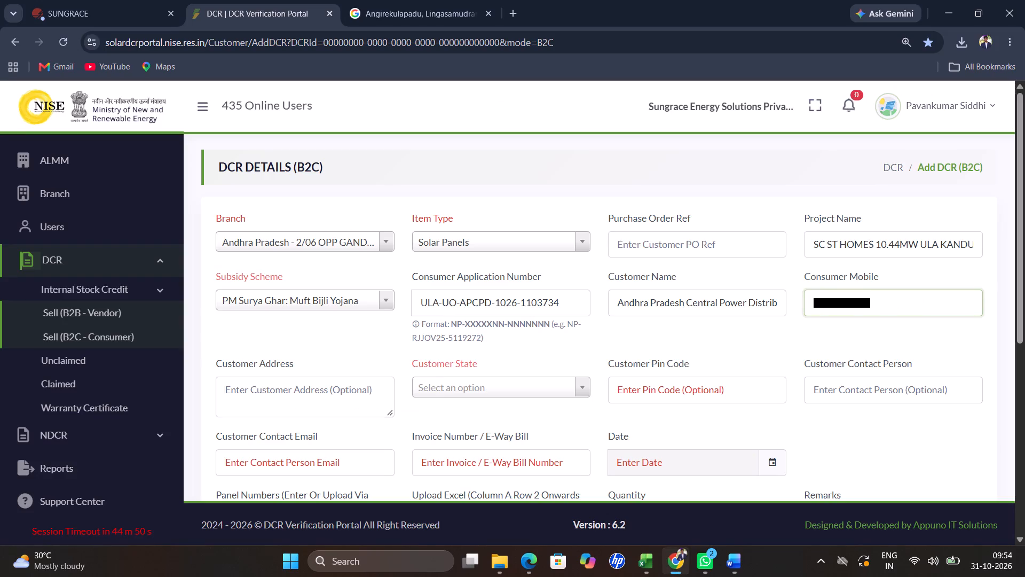
Set the customer state to Andhra Pradesh (37).
scroll(526, 269, down, 1)
click(508, 329)
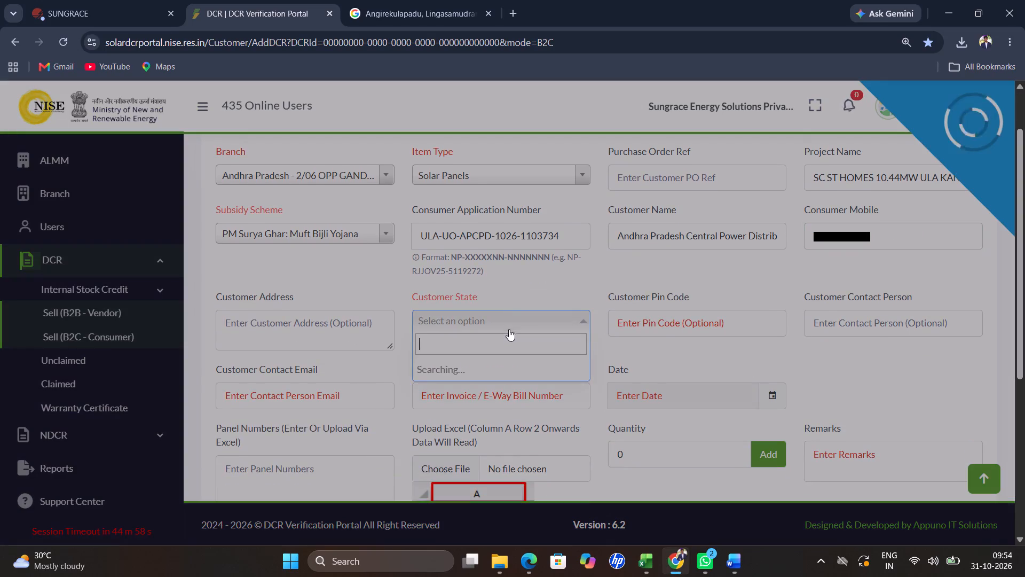
click(483, 414)
Fill the Customer Contact Email field with the company e-mail address from the Word document.
scroll(557, 291, down, 2)
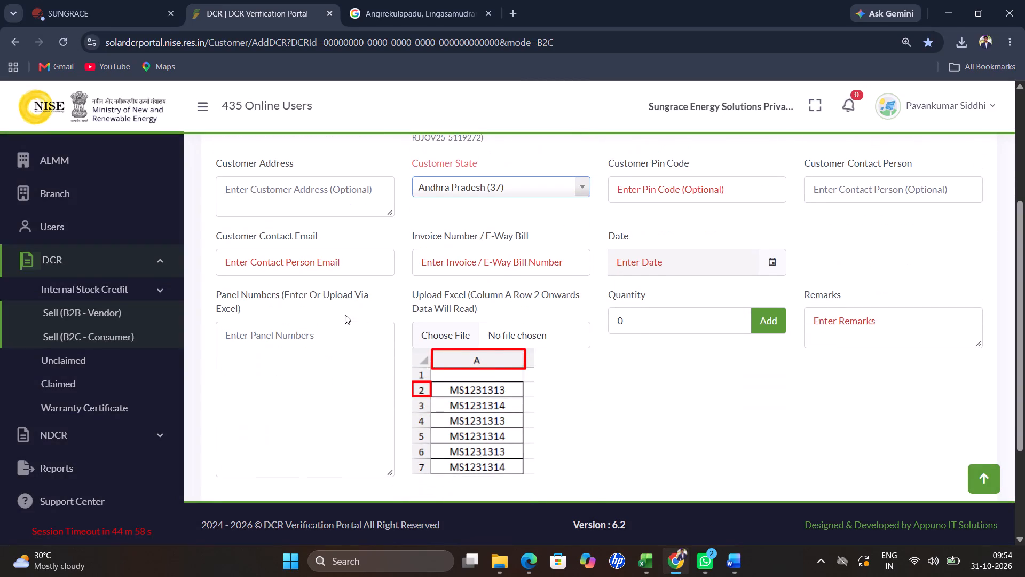
click(346, 253)
click(732, 528)
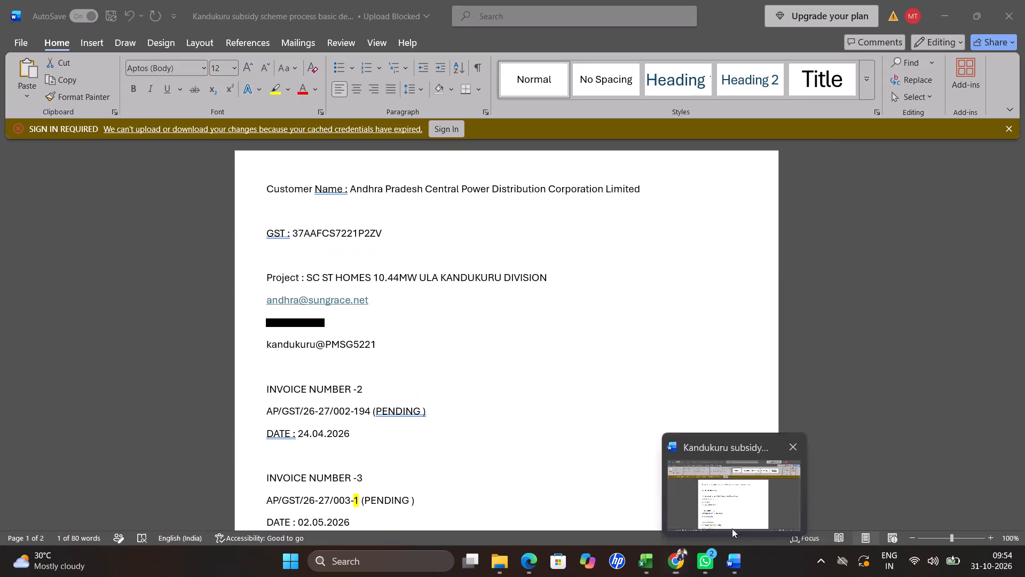
Copy the company e-mail address from the Word document into the portal's Customer Contact Email field.
drag(407, 303, 273, 311)
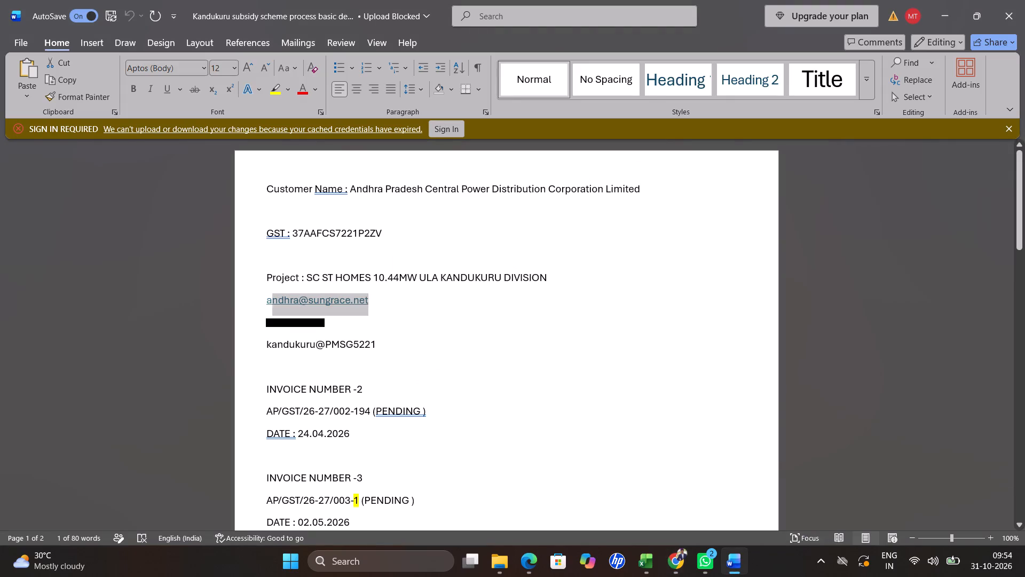
drag(273, 311, 259, 310)
key(ctrl+c)
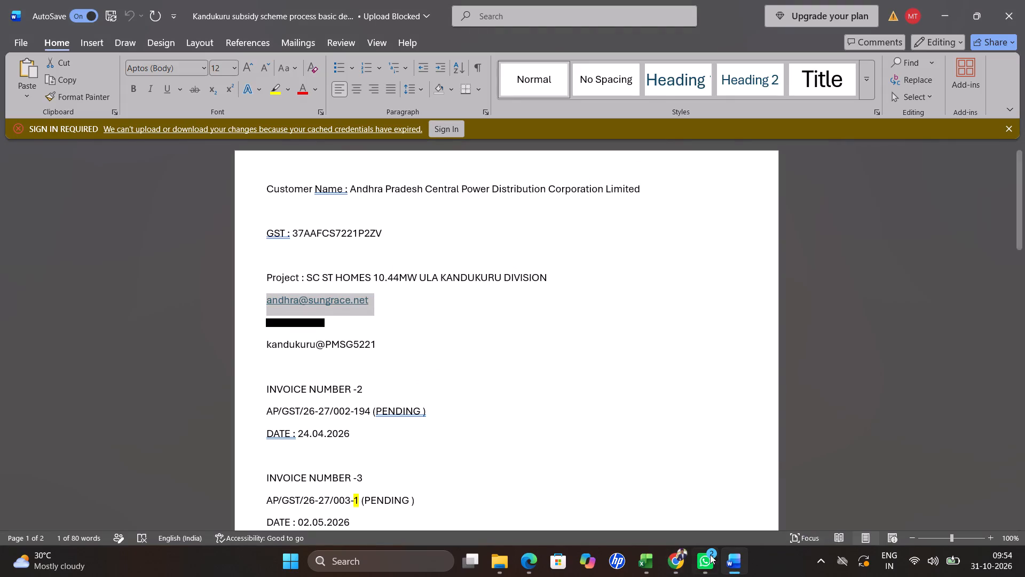
click(661, 498)
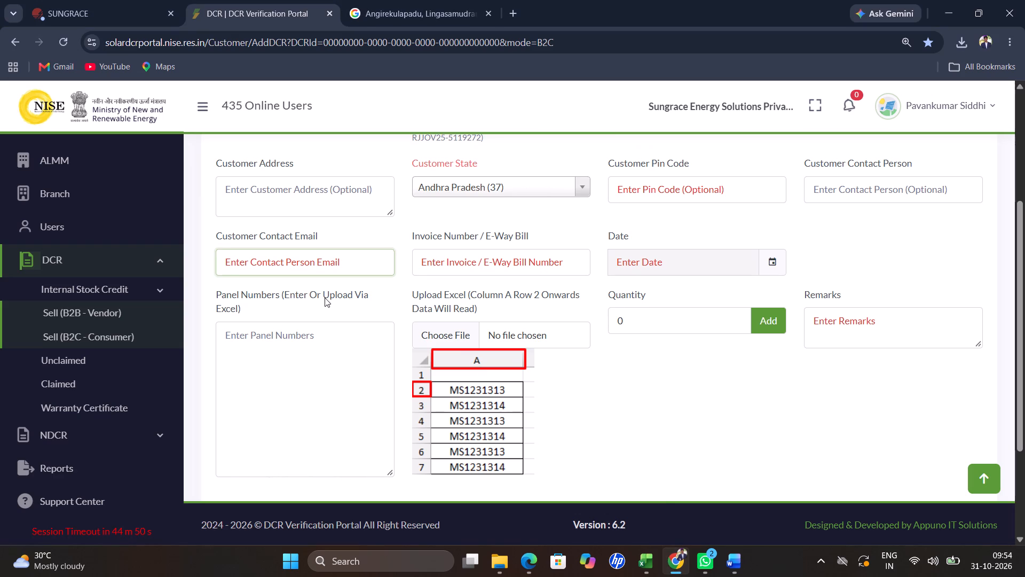
key(ctrl+v)
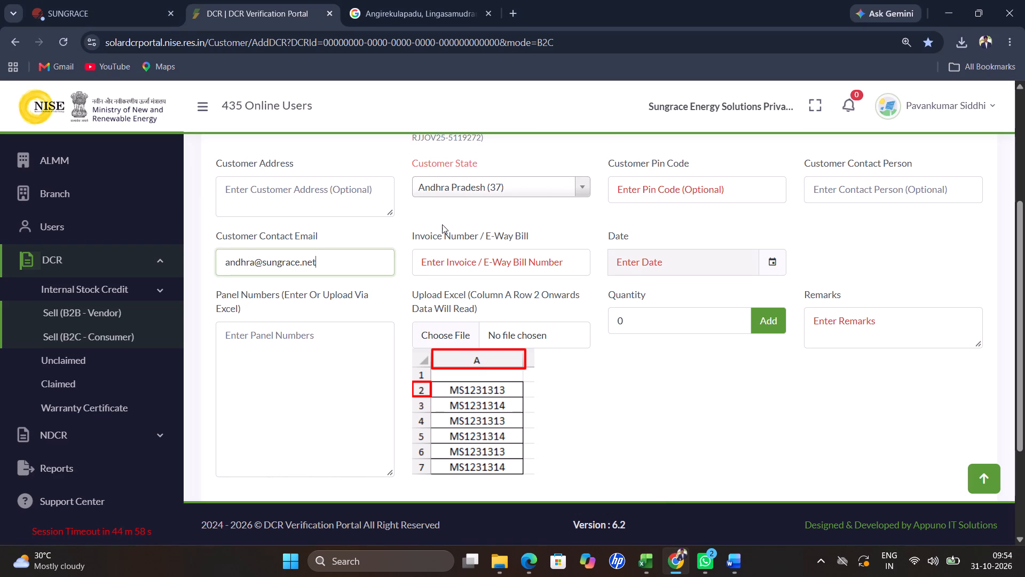
Copy the invoice number 7 reference AP/GST/26-27/007- from the Word document into the portal's Invoice Number / E-Way Bill field.
click(456, 251)
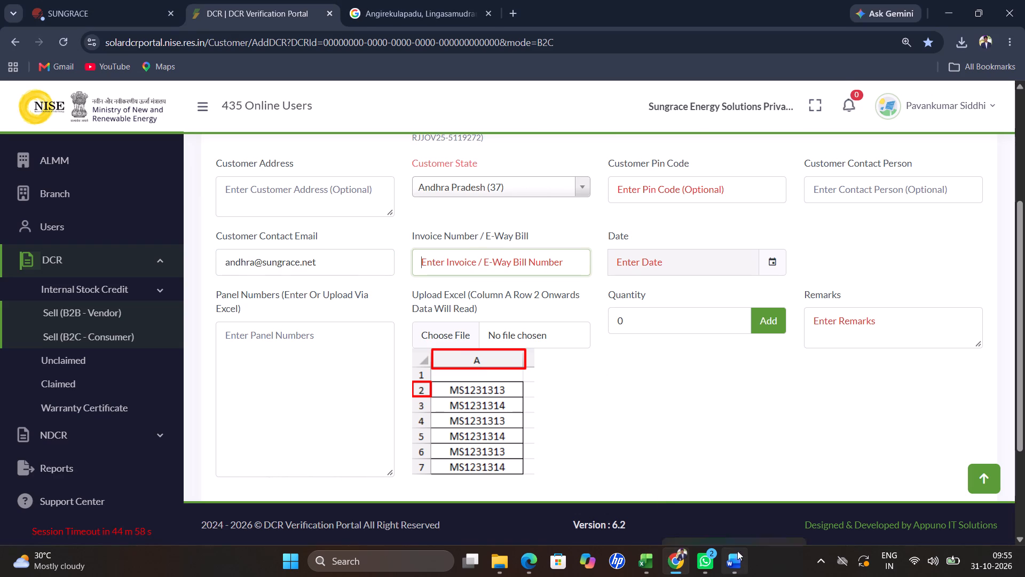
click(751, 508)
scroll(596, 404, down, 4)
scroll(499, 372, down, 8)
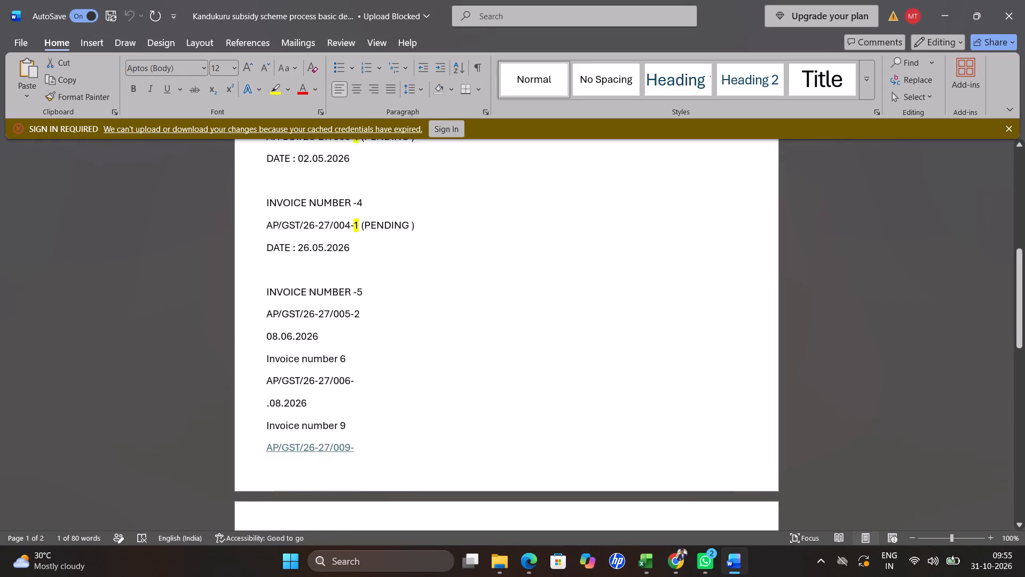
scroll(503, 350, down, 4)
drag(367, 463, 361, 462)
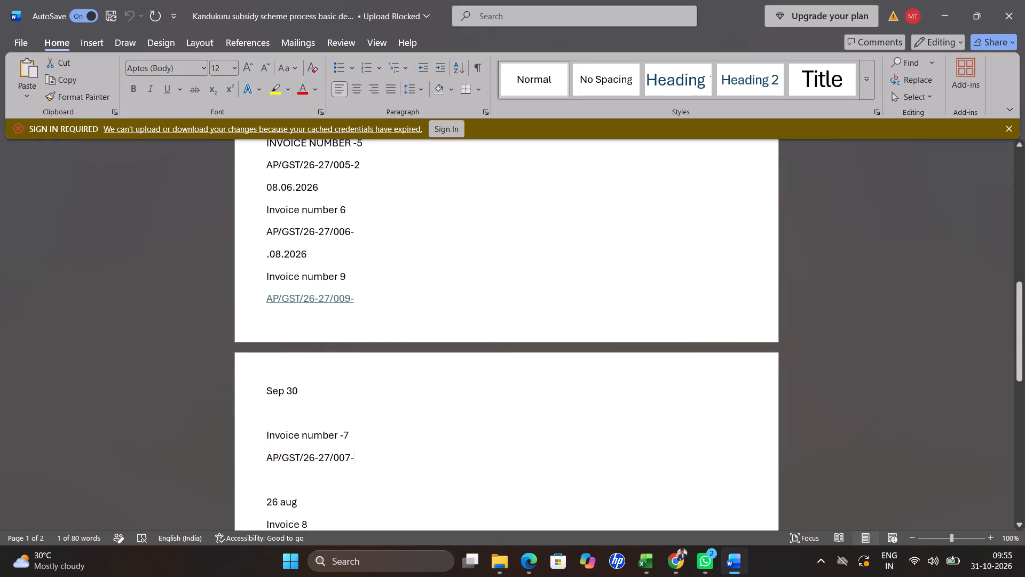
drag(361, 462, 244, 454)
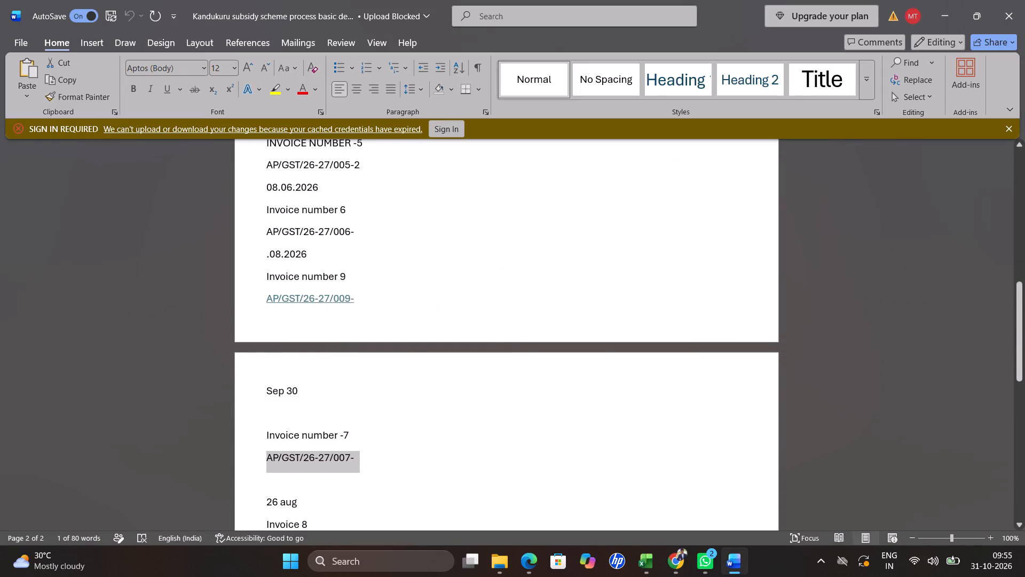
key(ctrl+c)
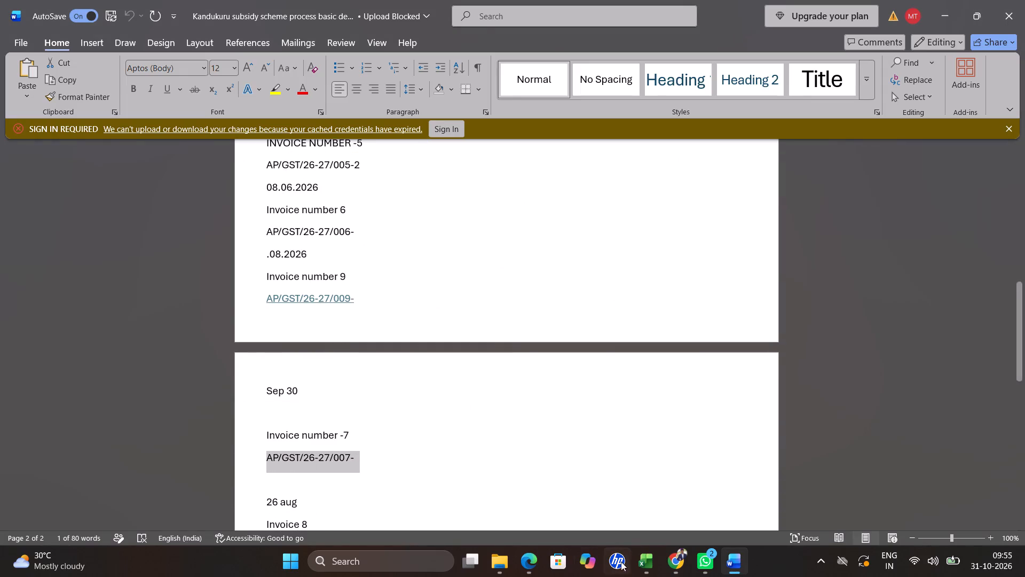
click(676, 517)
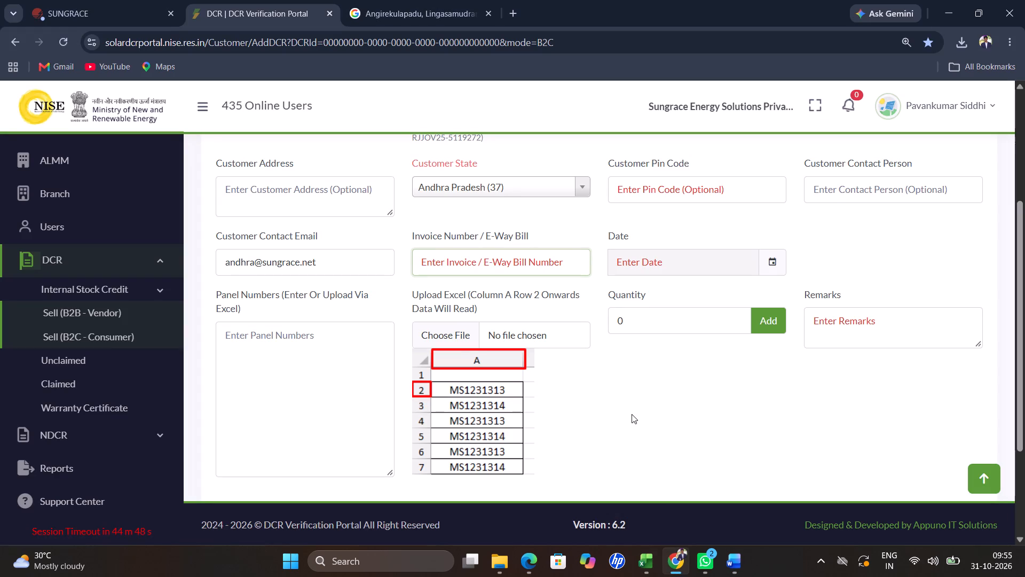
Enter invoice number AP/GST/26-27/007-55 and set its date to 26-Aug-2026.
key(ctrl+v)
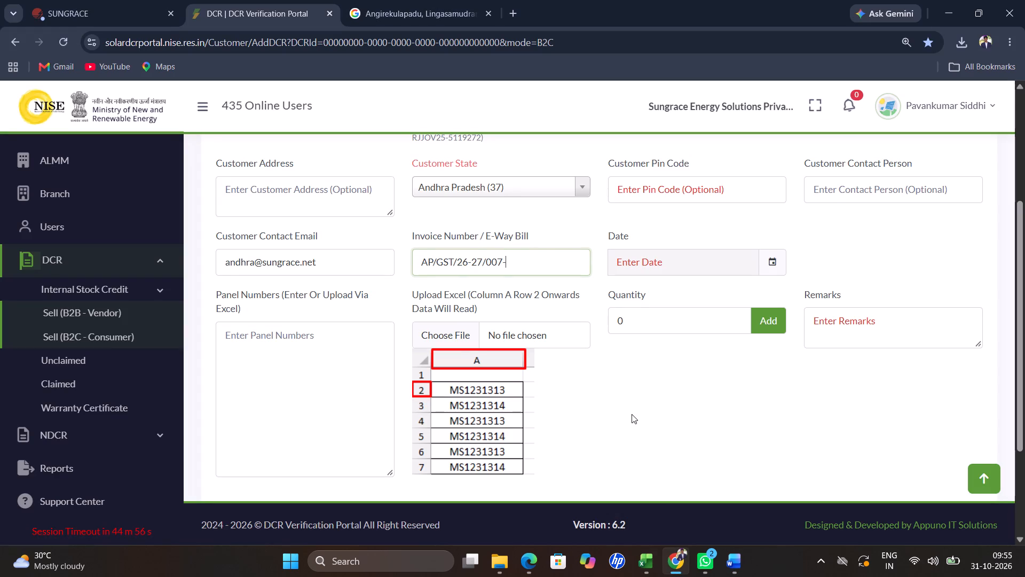
text(55)
click(709, 261)
double_click(623, 290)
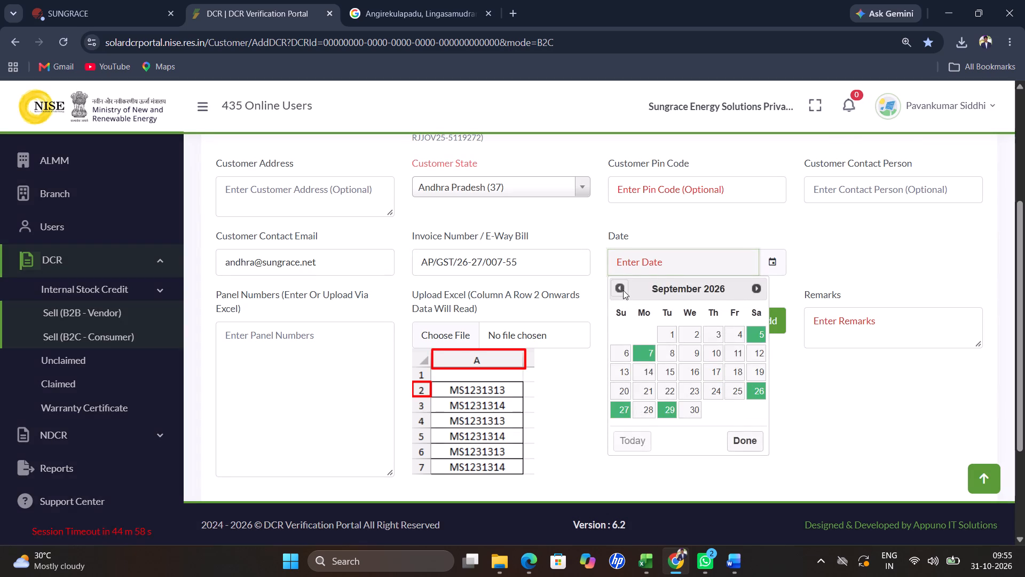
click(690, 410)
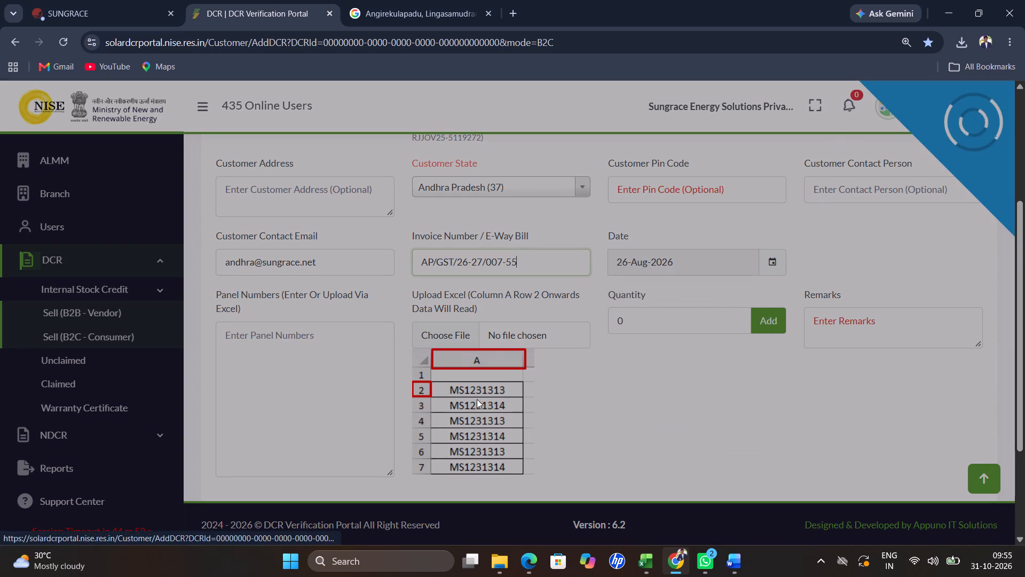
Copy the panel serial numbers from the SUNGRACE installation's Quick Copy Details into the portal's Panel Numbers field.
click(331, 403)
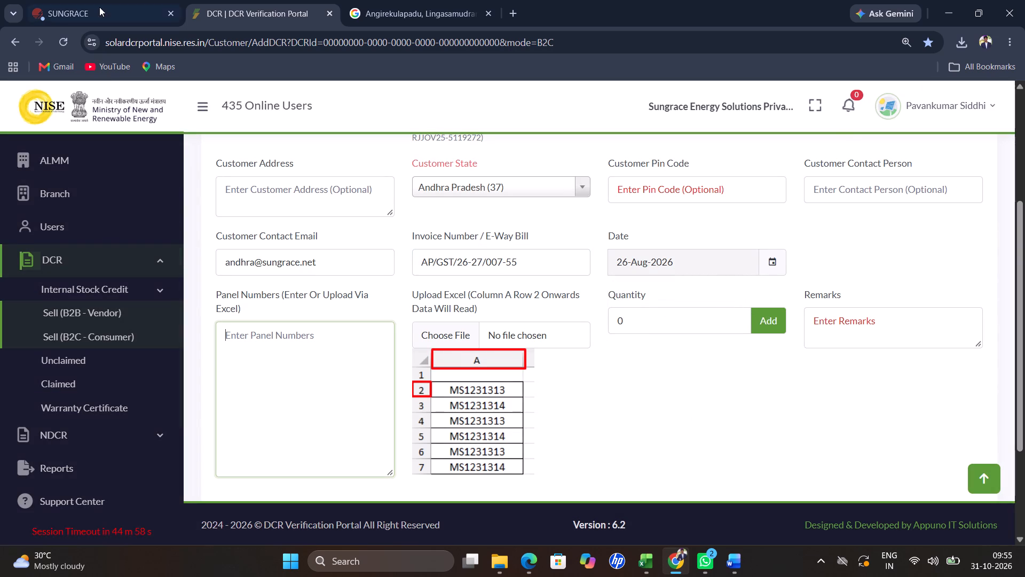
click(99, 7)
click(638, 128)
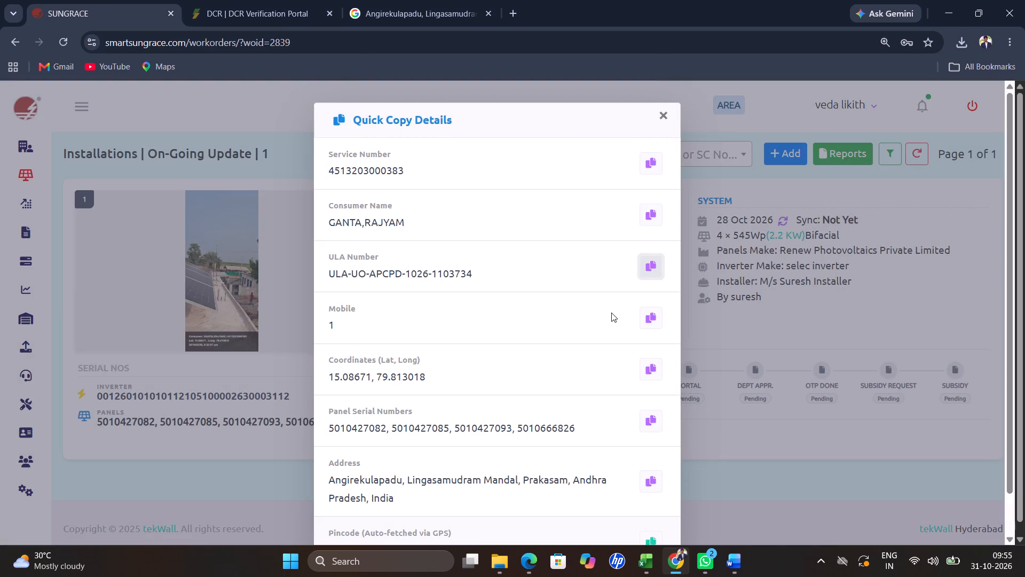
click(652, 418)
click(206, 0)
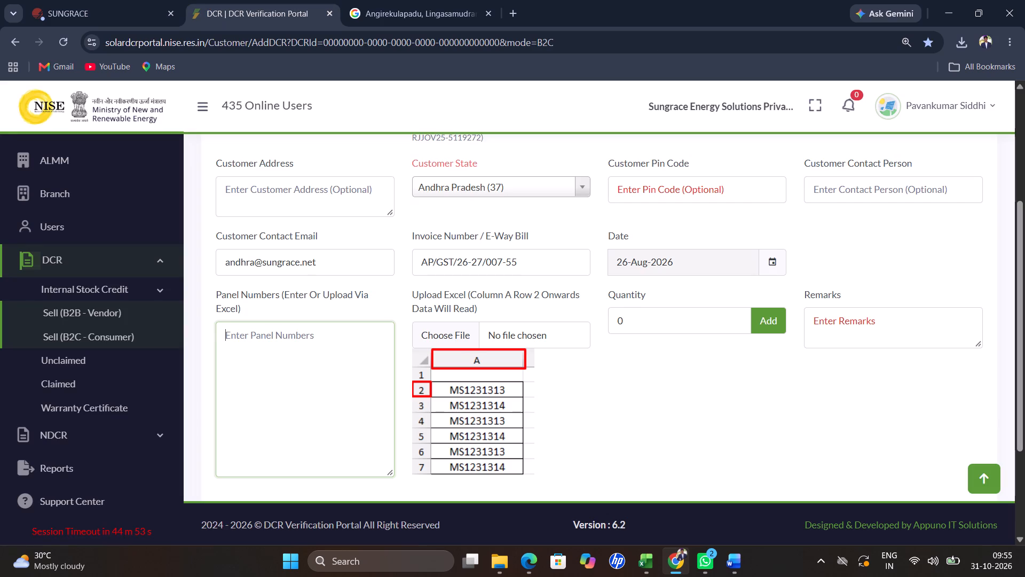
key(ctrl+v)
key(Left)
key(Left)
key(Left)
key(Left)
key(Left)
key(Left)
key(Left)
key(Left)
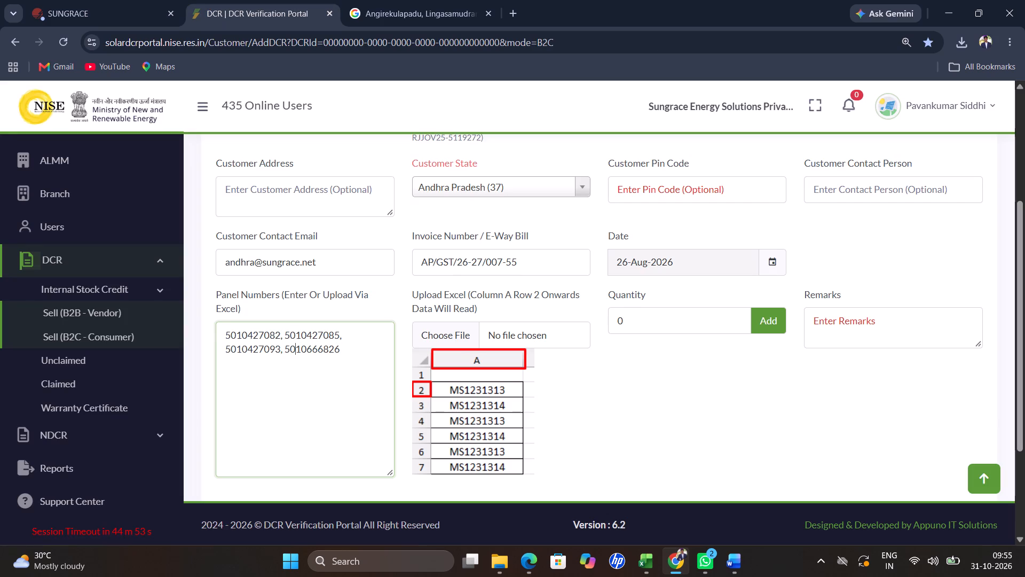
key(Left)
key(Left)
key(BackSpace)
key(BackSpace)
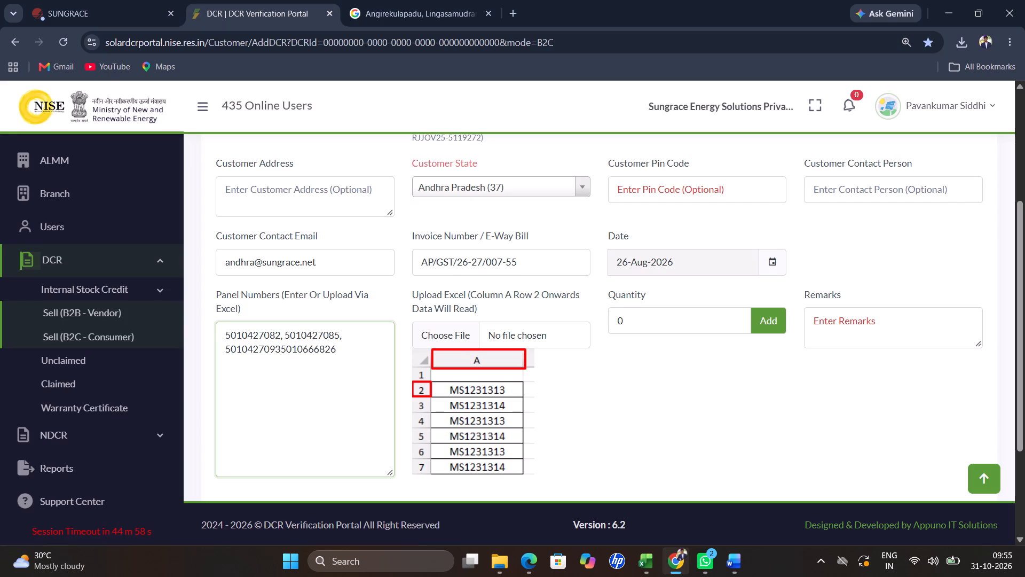
key(Return)
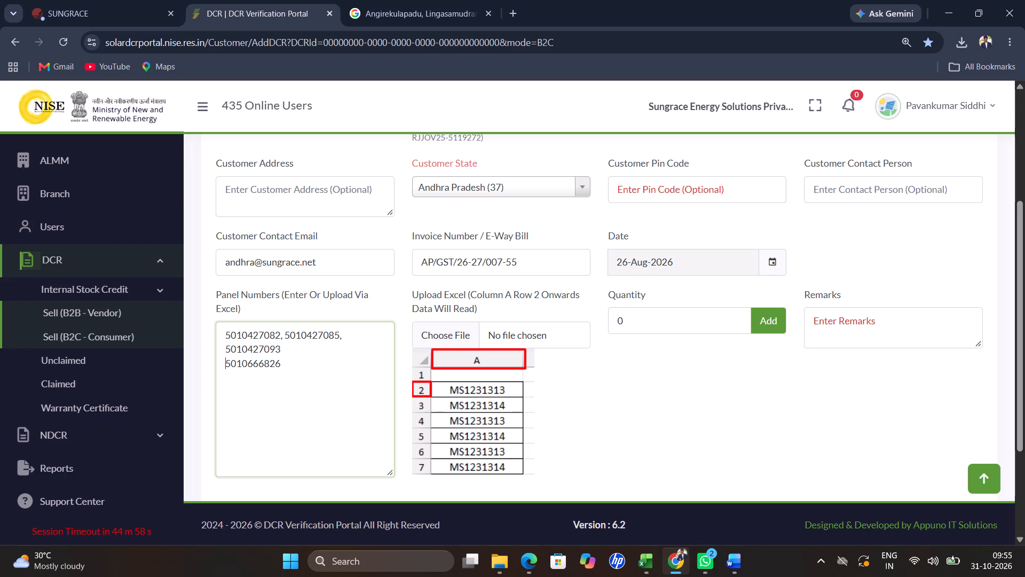
key(Up)
key(Up)
key(Up)
key(Up)
key(Right)
key(Right)
key(Right)
key(Right)
key(Right)
key(Right)
key(Right)
key(Right)
key(Right)
key(Right)
key(Right)
key(Right)
key(Right)
key(Left)
key(BackSpace)
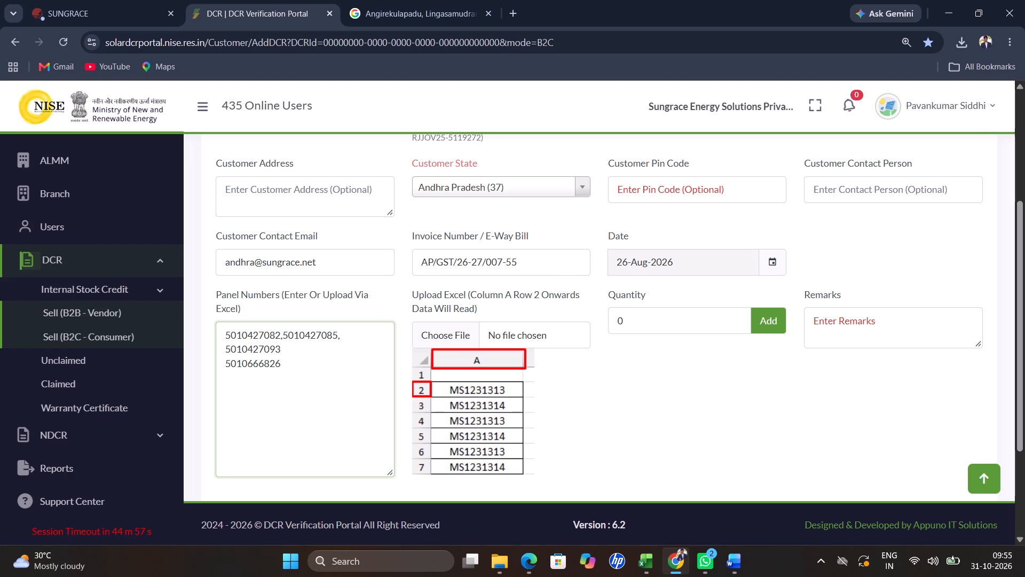
key(BackSpace)
key(Return)
key(Right)
key(Right)
key(Right)
key(Right)
key(Right)
key(Right)
key(Right)
key(Right)
key(Right)
key(Right)
key(Right)
key(Right)
key(Right)
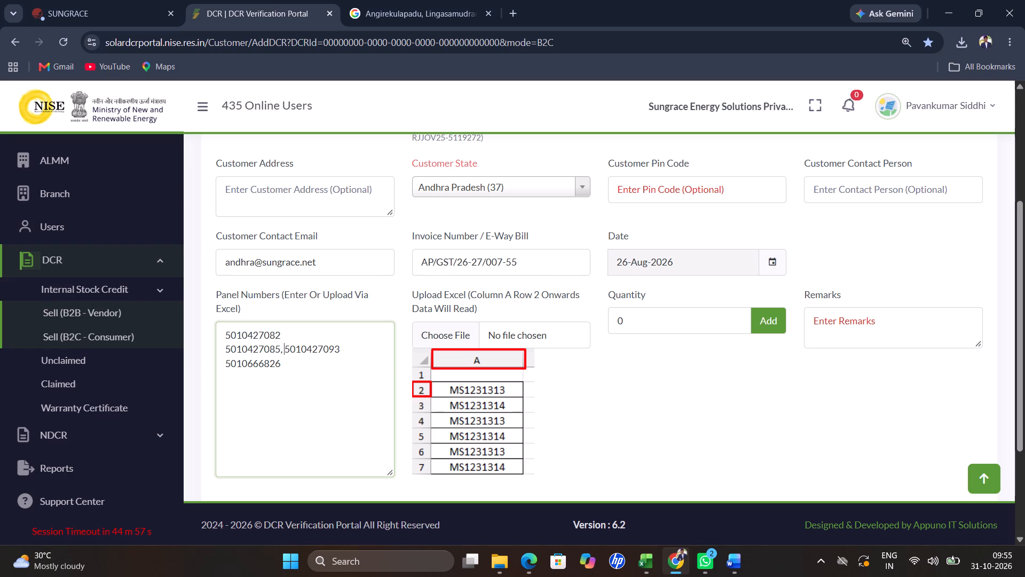
key(Left)
key(BackSpace)
key(BackSpace)
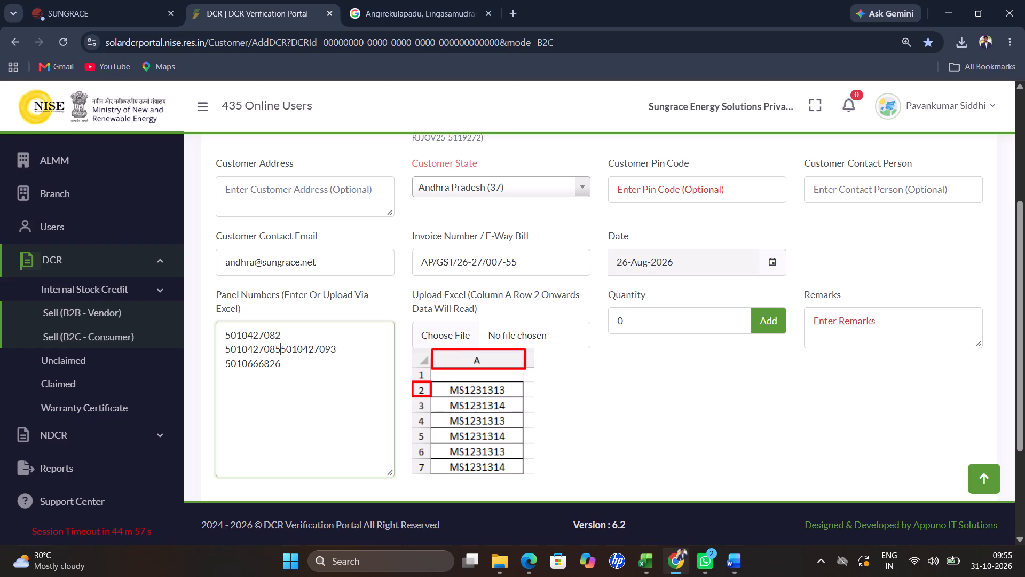
key(Return)
Set the panel quantity and add the four entered serial numbers to the DCR.
click(655, 320)
scroll(655, 320, up, 2)
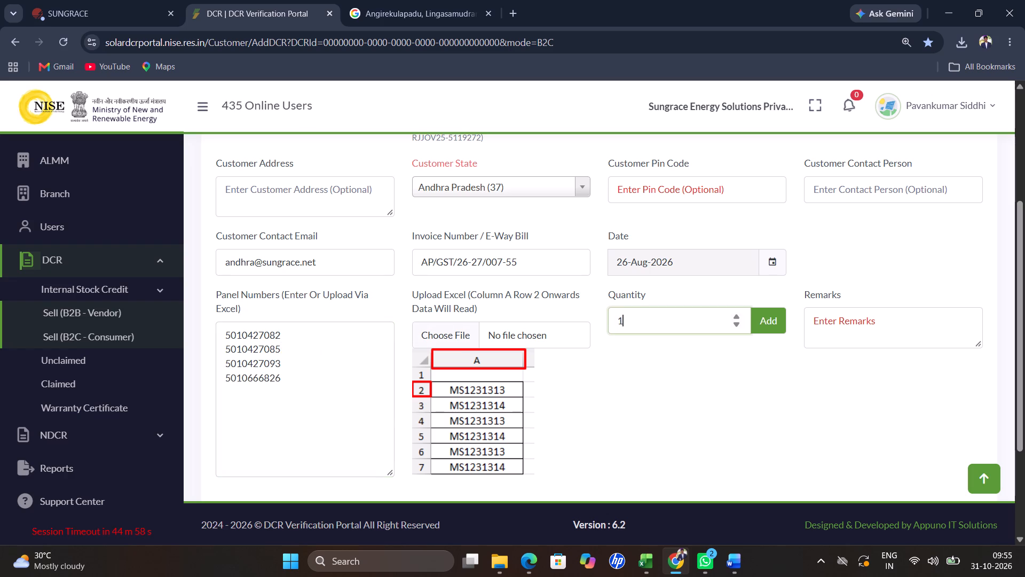
scroll(655, 320, up, 2)
click(762, 323)
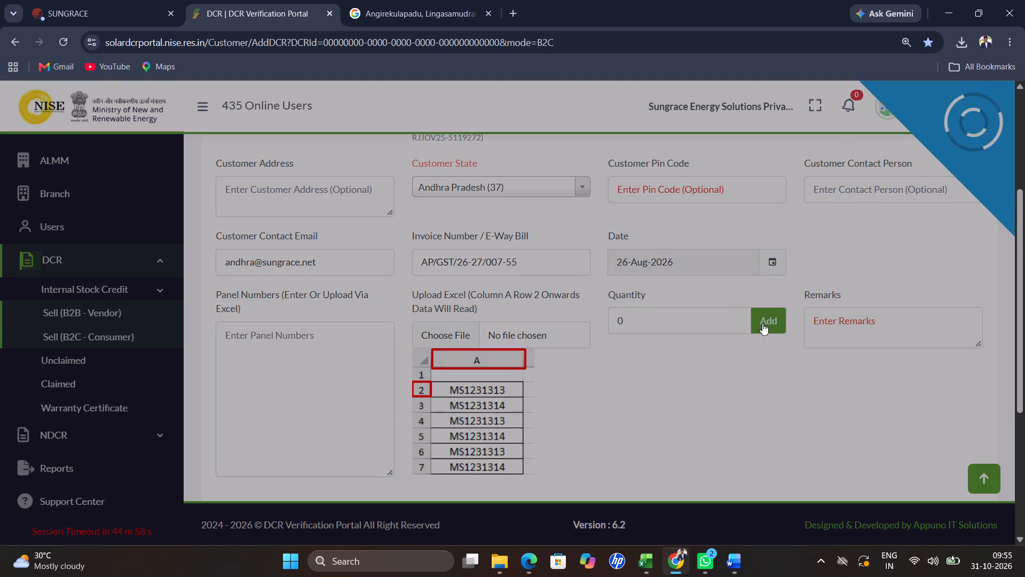
Copy the installation address from SUNGRACE's Quick Copy Details into the portal's Remarks field.
click(860, 337)
click(111, 0)
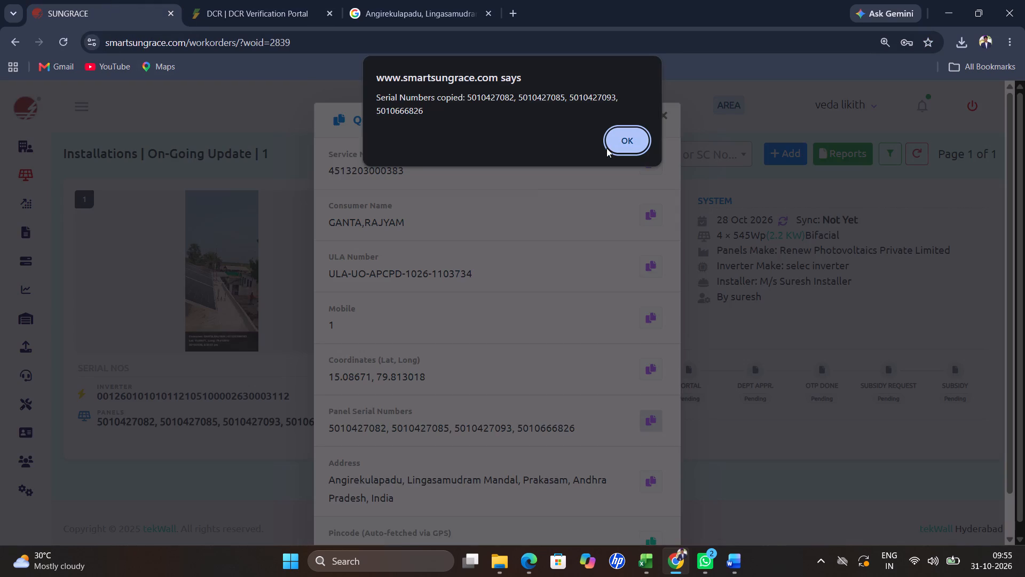
click(606, 148)
click(651, 485)
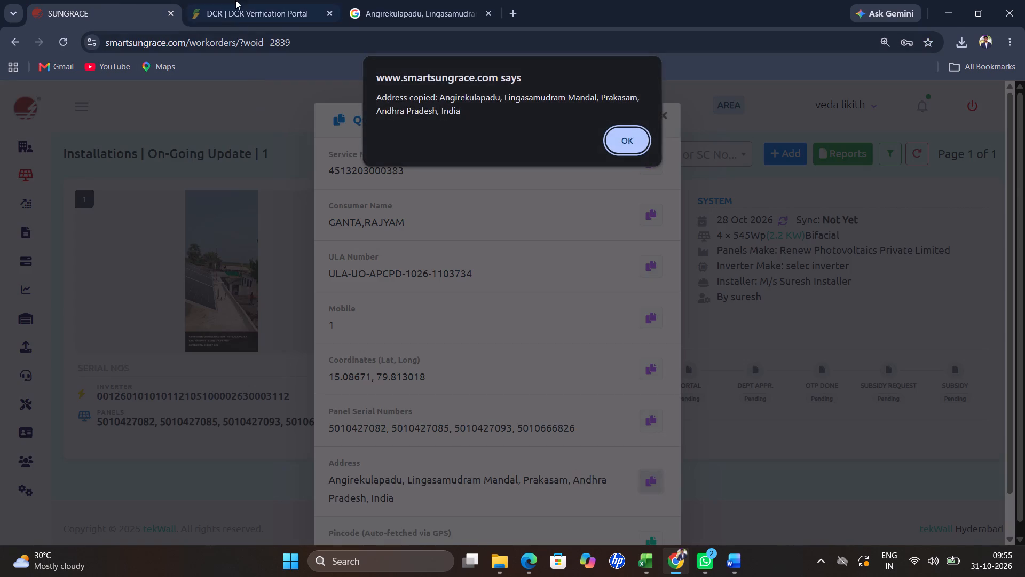
click(234, 0)
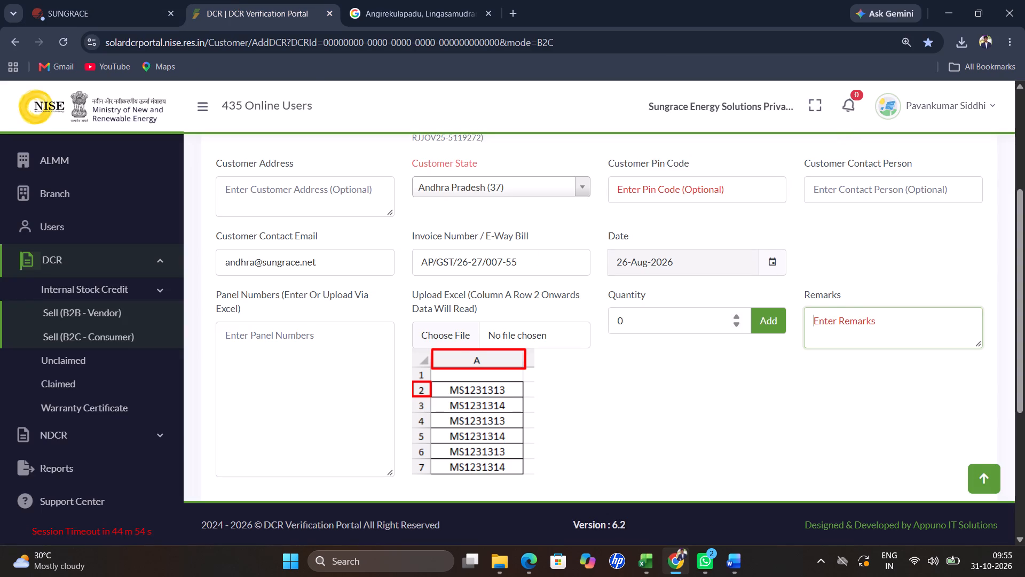
key(ctrl+v)
Copy the village's pin code from the Google search results into the portal's Customer Pin Code field.
click(714, 190)
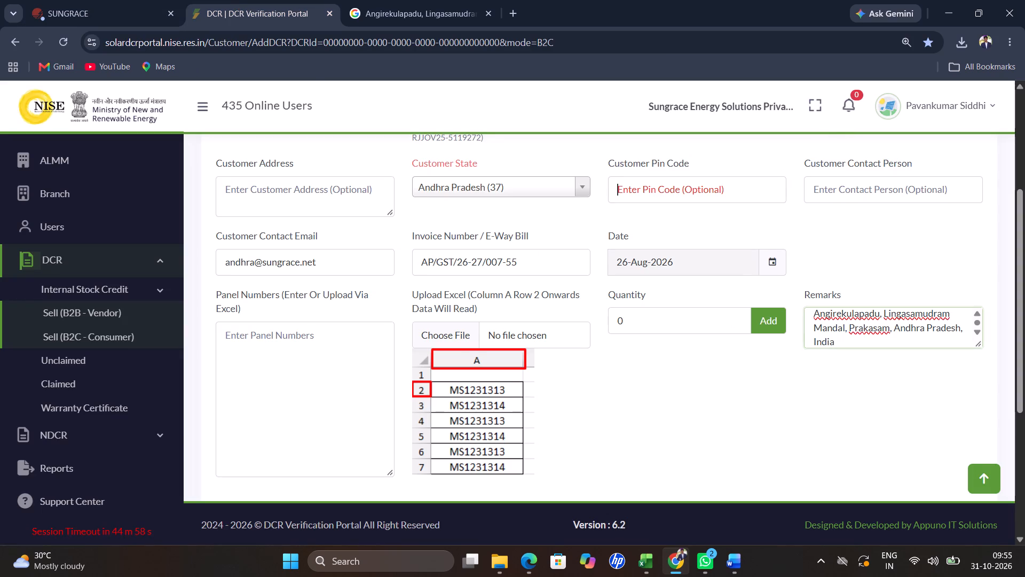
click(387, 9)
double_click(251, 251)
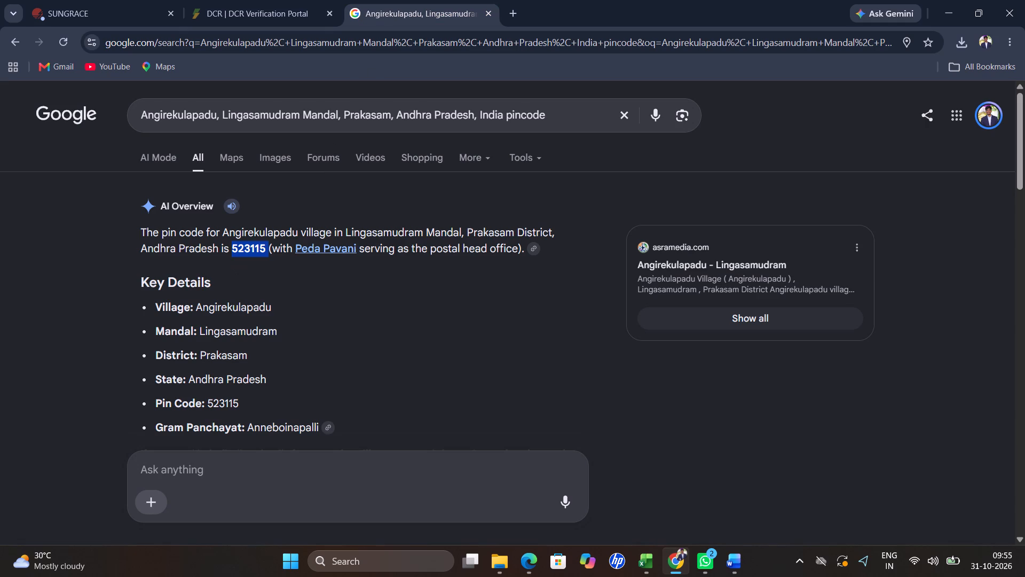
key(ctrl+c)
click(270, 4)
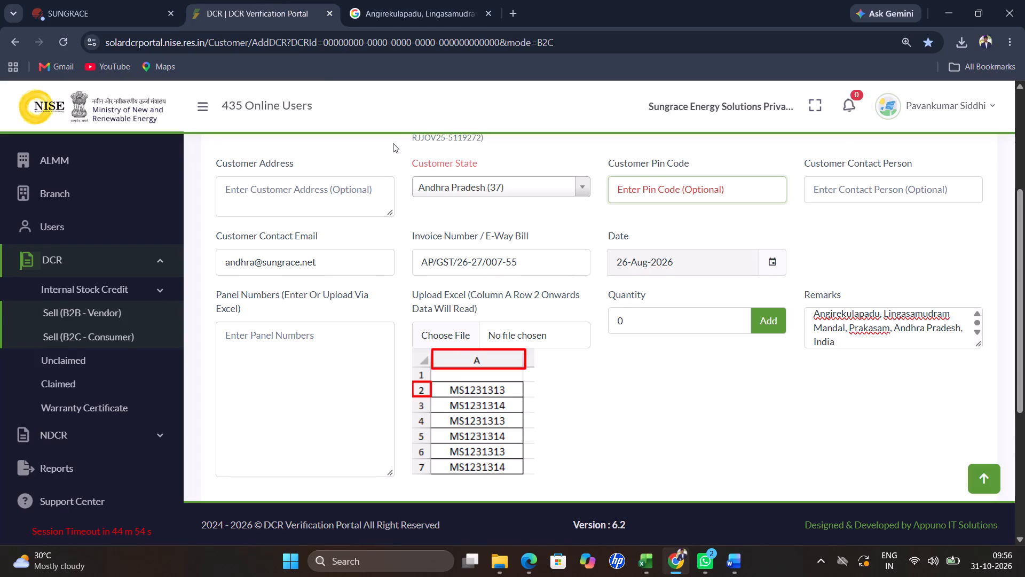
key(ctrl+v)
Submit and confirm the B2C DCR with its four listed panel serial numbers on the NISE portal.
scroll(393, 143, down, 4)
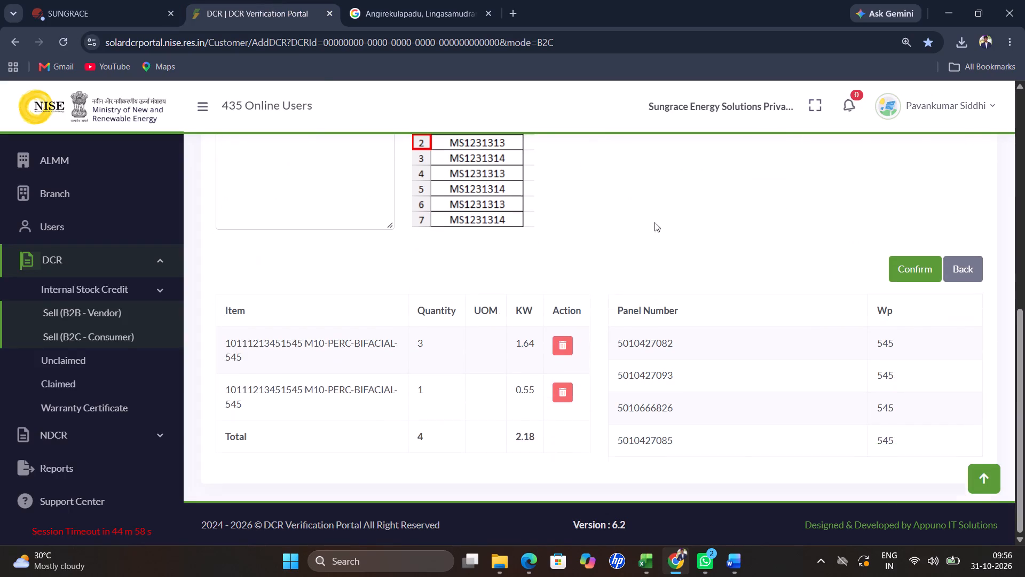
click(920, 265)
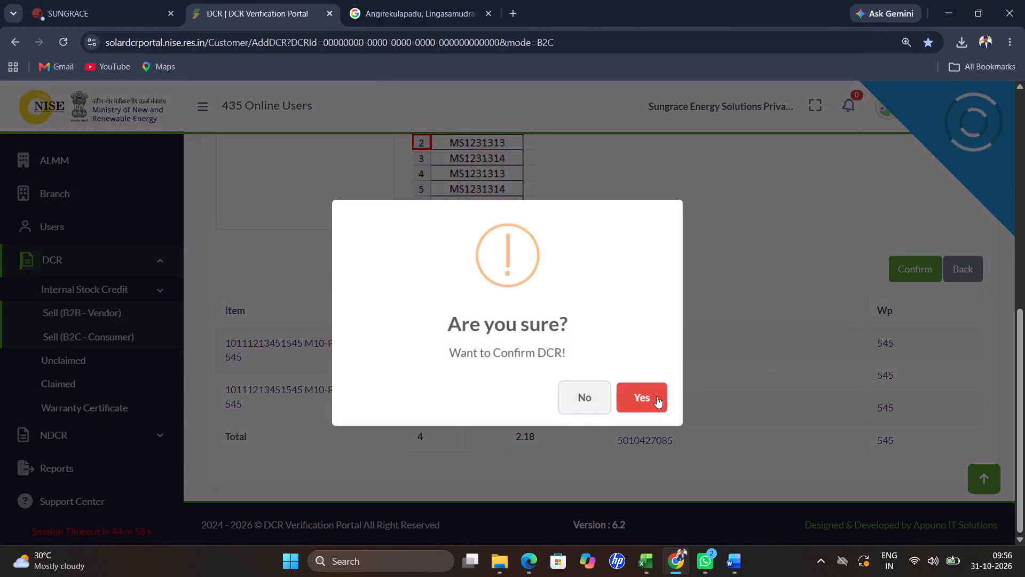
click(646, 397)
Switch to File Explorer and create a new folder named 55_ in DCR7.
click(491, 485)
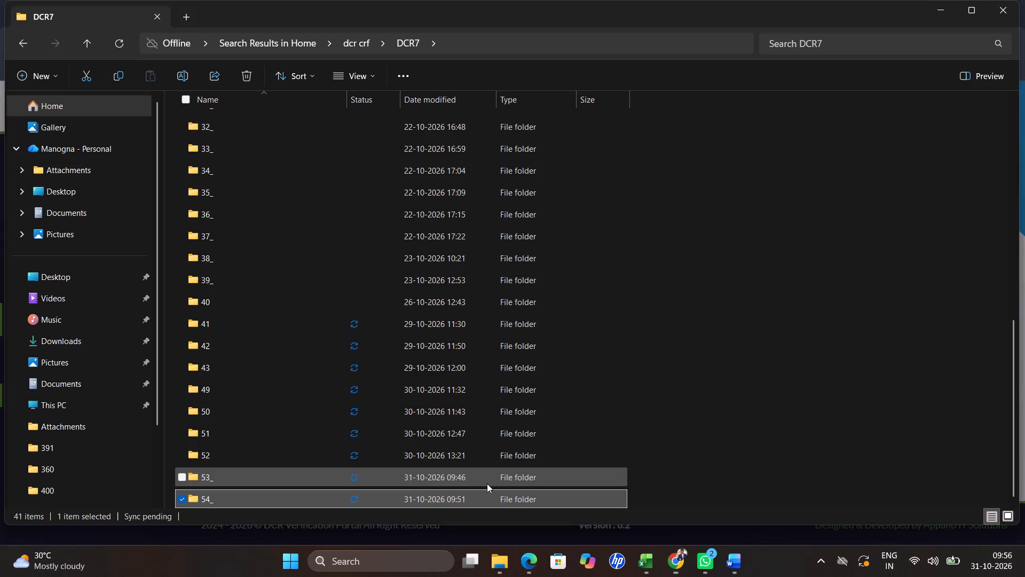
click(38, 76)
click(46, 106)
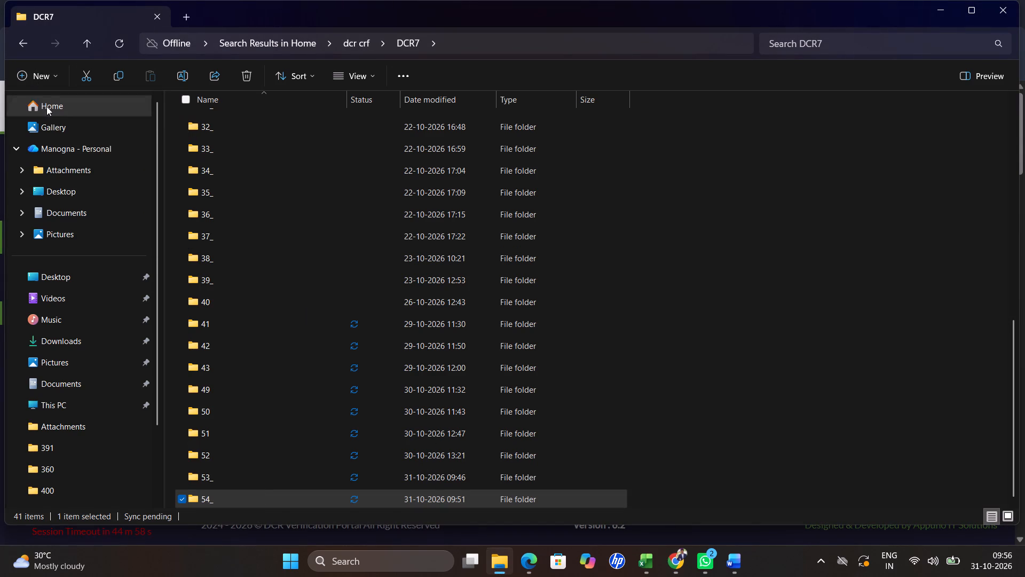
text(55)
key(shift+underscore)
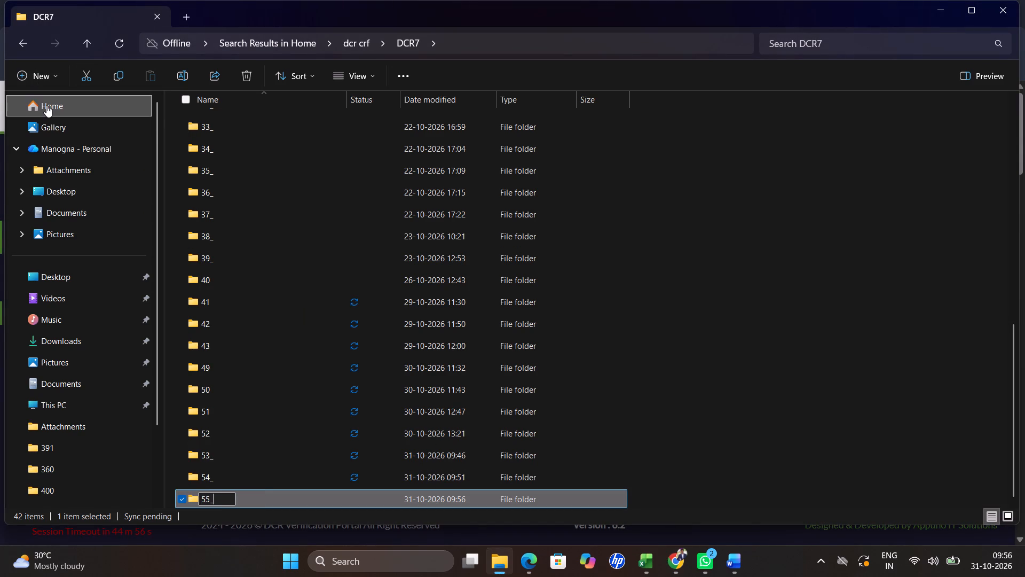
key(Return)
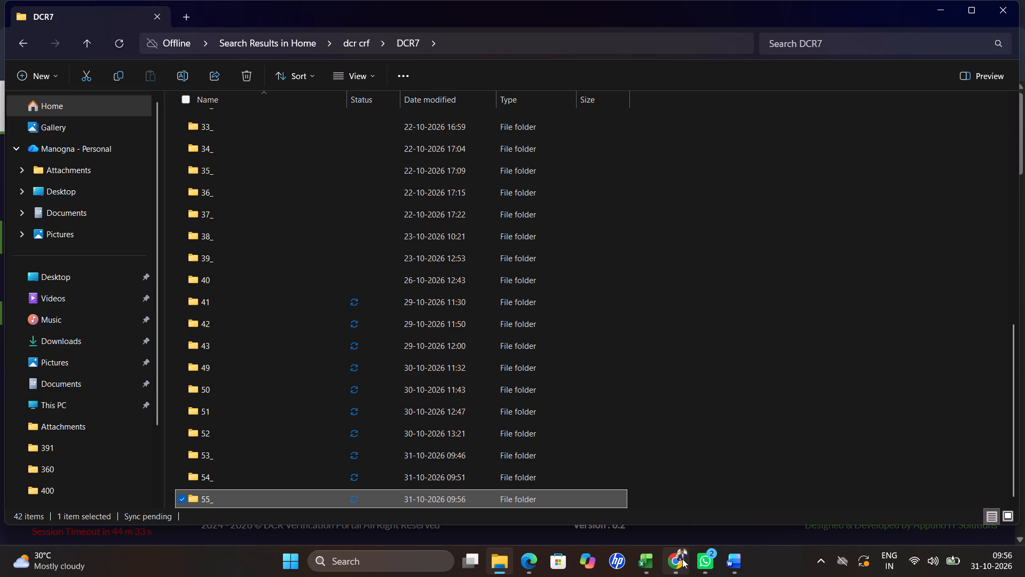
Switch to SUNGRACE in the browser and copy the consumer's service number from Quick Copy Details.
click(680, 531)
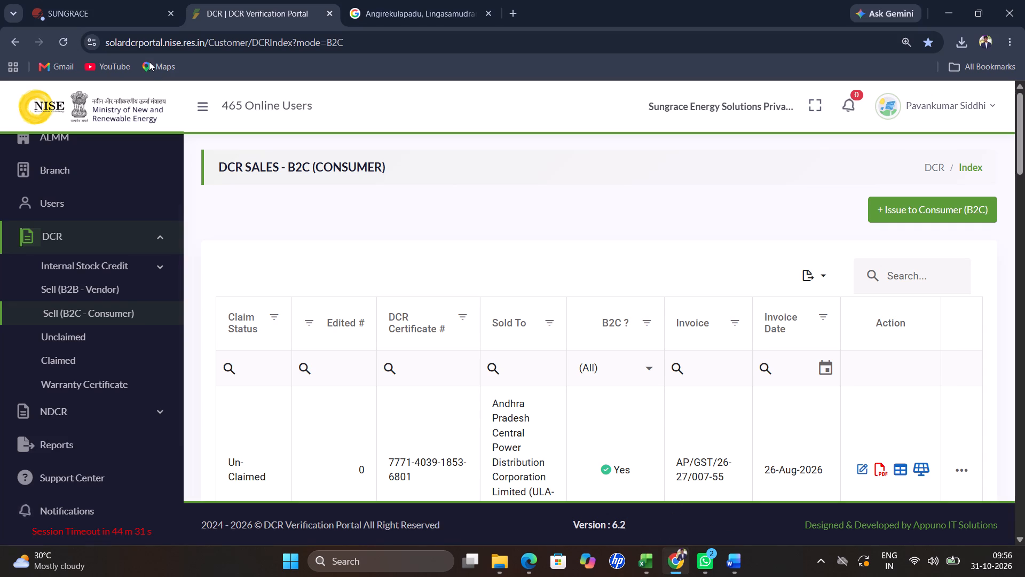
click(140, 14)
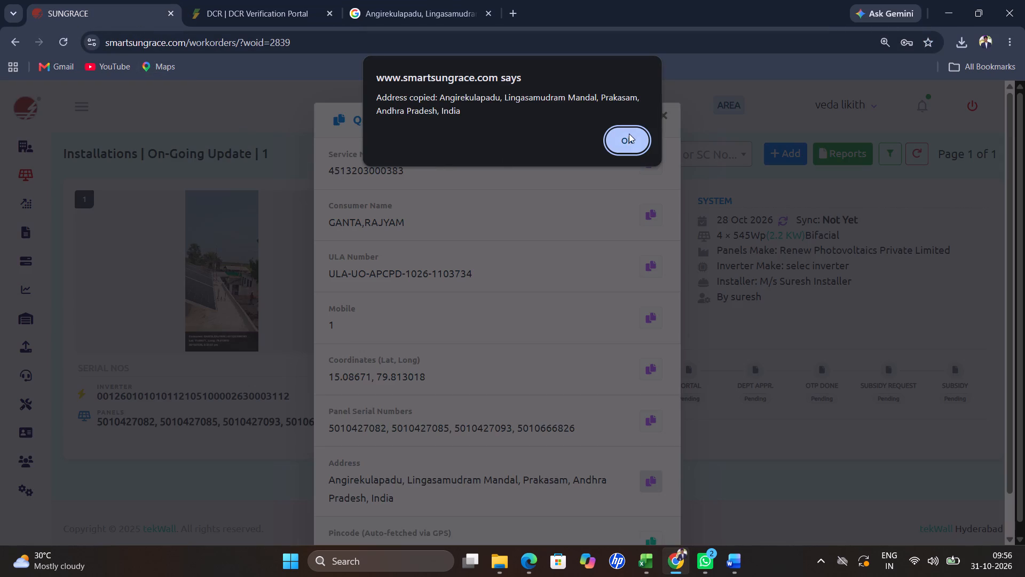
click(632, 136)
click(645, 159)
Download the certificate PDF for invoice AP/GST/26-27/007-55 from the NISE portal into DCR7 folder 55_, named with the copied service number plus -55.
click(274, 0)
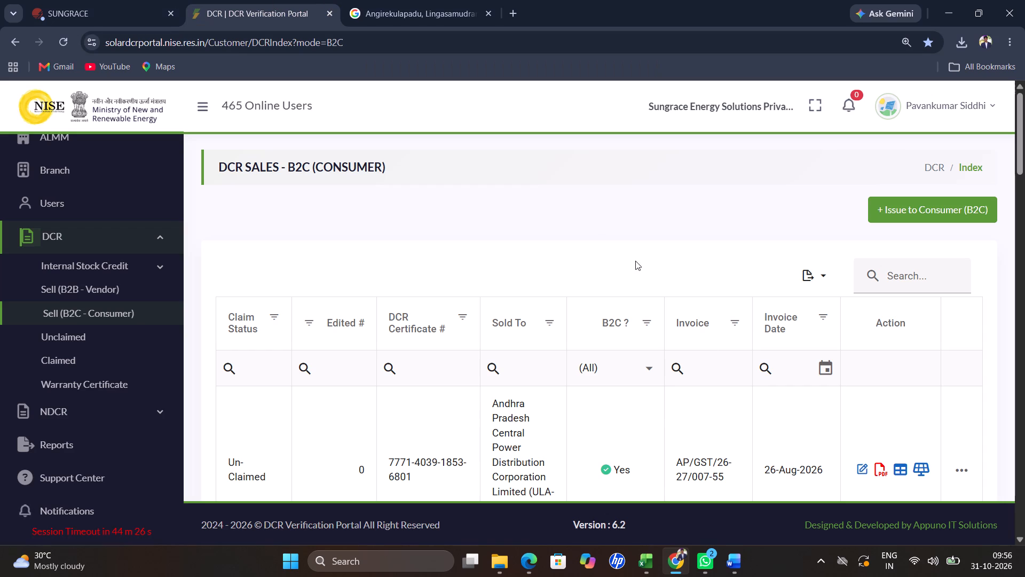
click(882, 475)
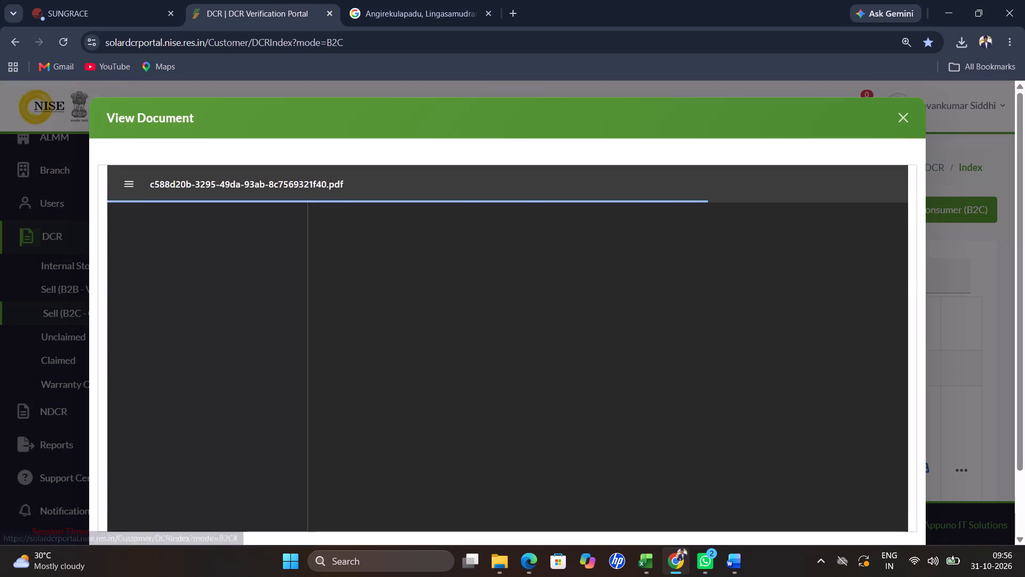
click(842, 188)
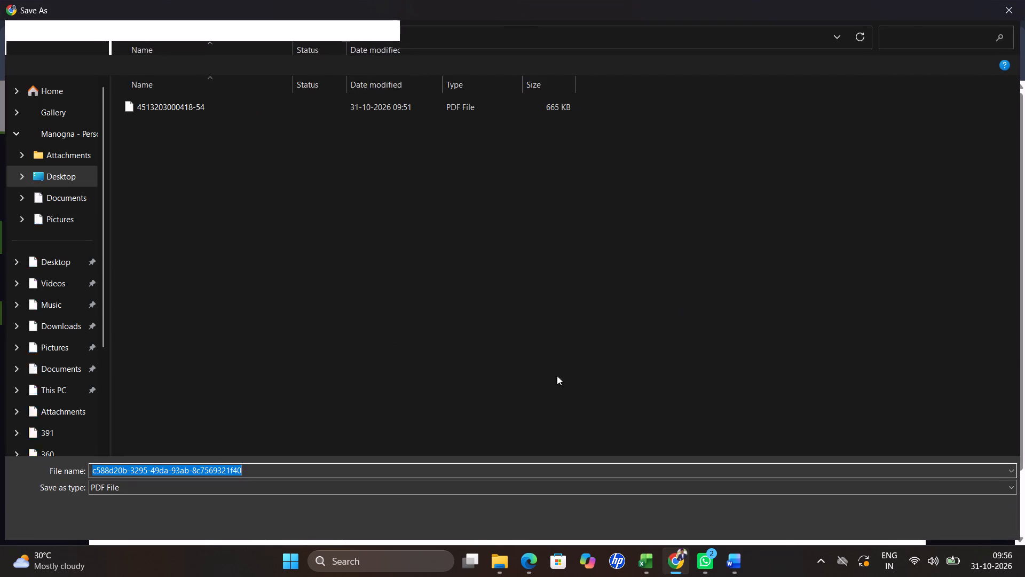
key(ctrl+v)
key(minus)
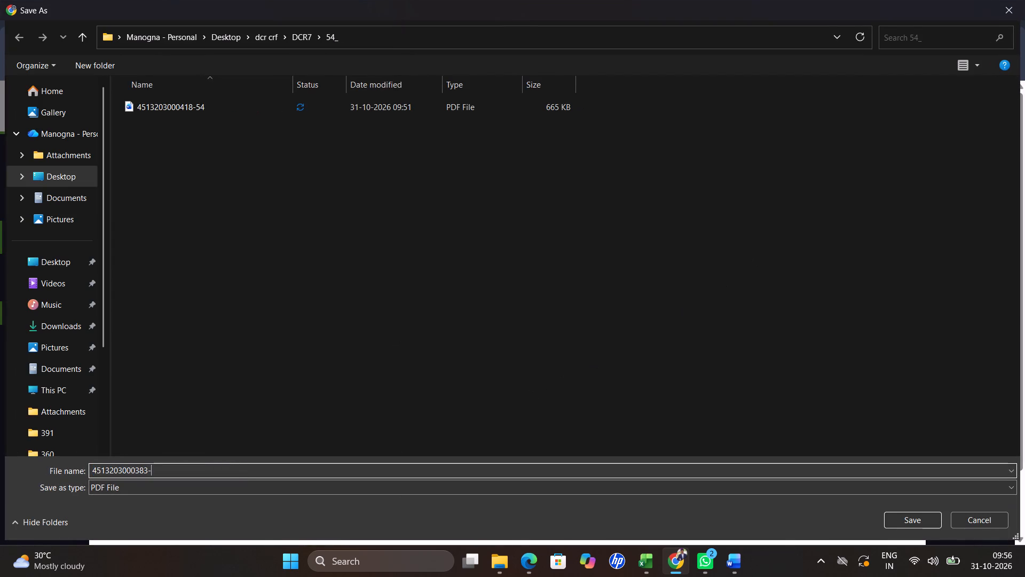
text(55)
click(295, 37)
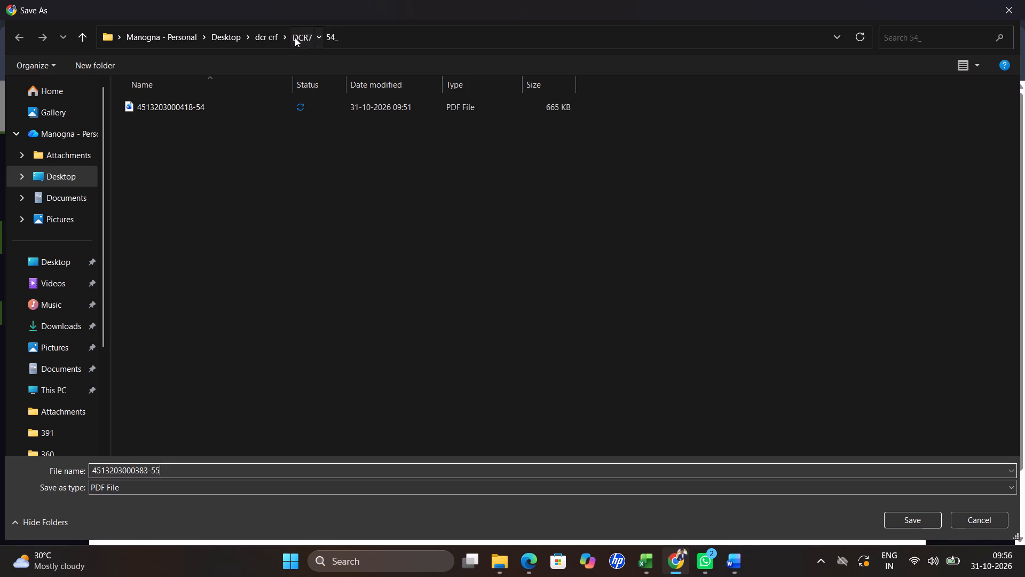
scroll(214, 336, down, 3)
scroll(232, 323, up, 6)
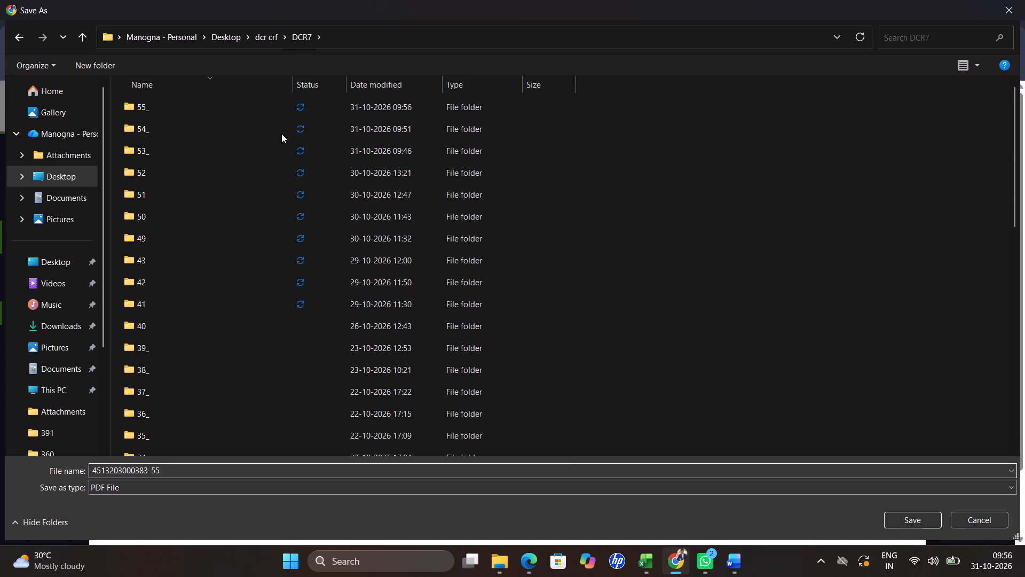
double_click(266, 106)
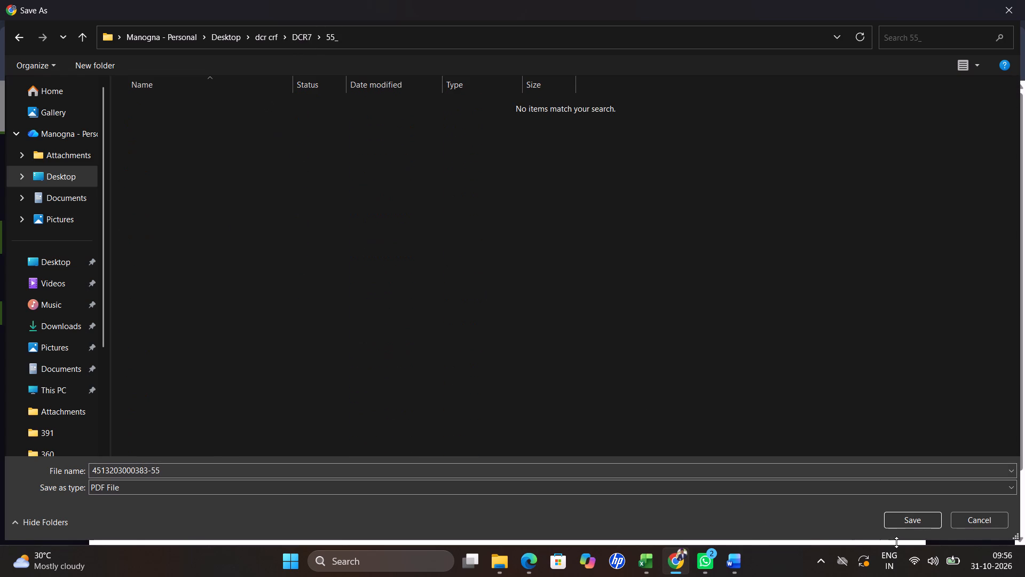
click(894, 528)
Update the installation's SUNGRACE record by attaching the certificate PDF from DCR7 folder 55_ as the Dcr upload and submitting the form.
click(99, 27)
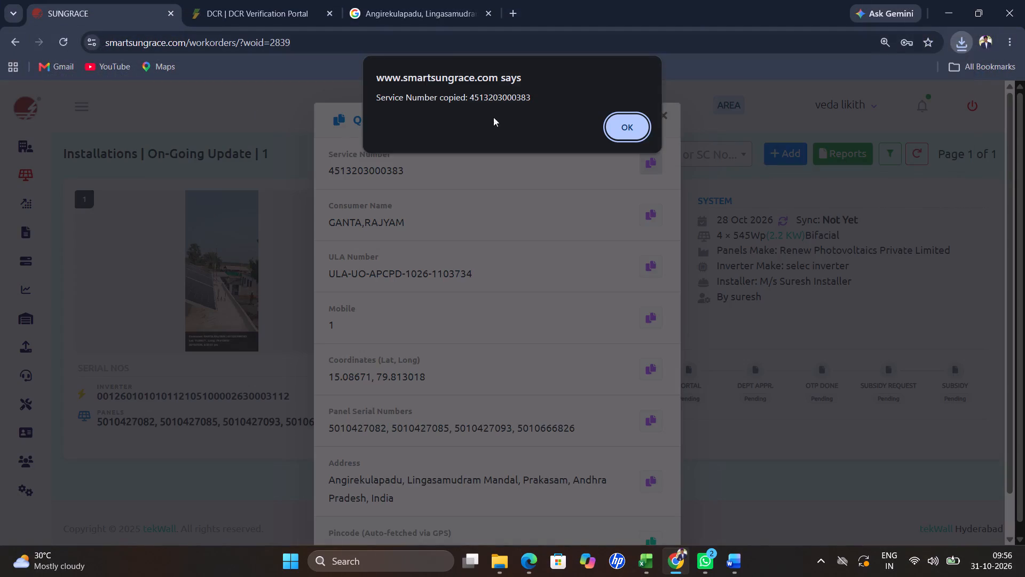
click(620, 126)
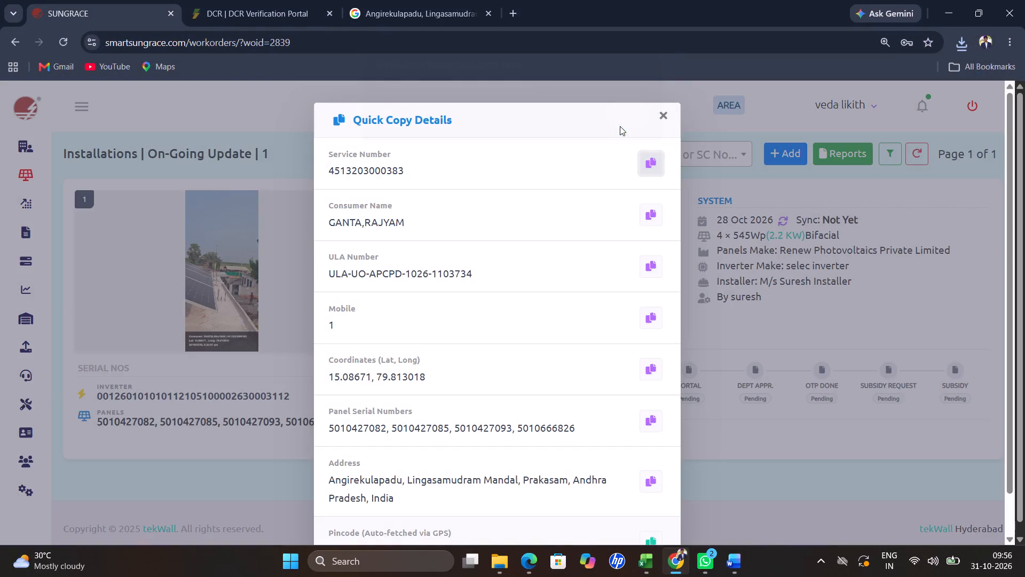
click(663, 111)
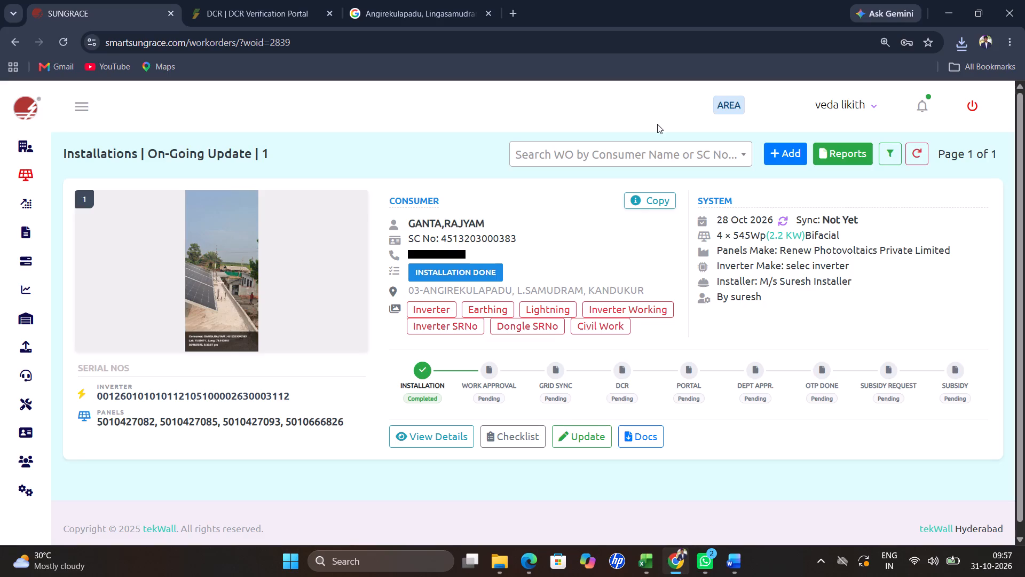
click(577, 428)
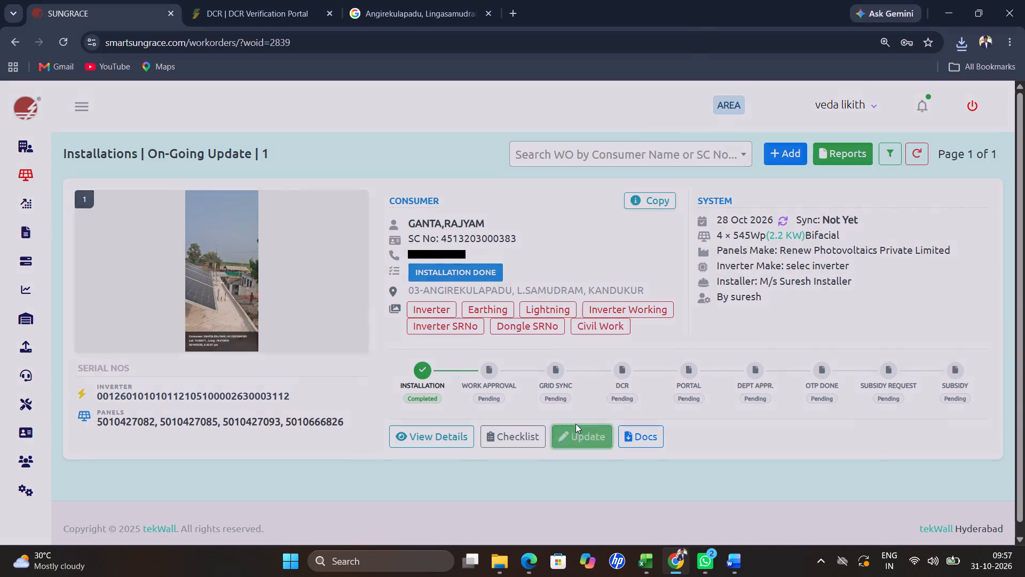
click(478, 380)
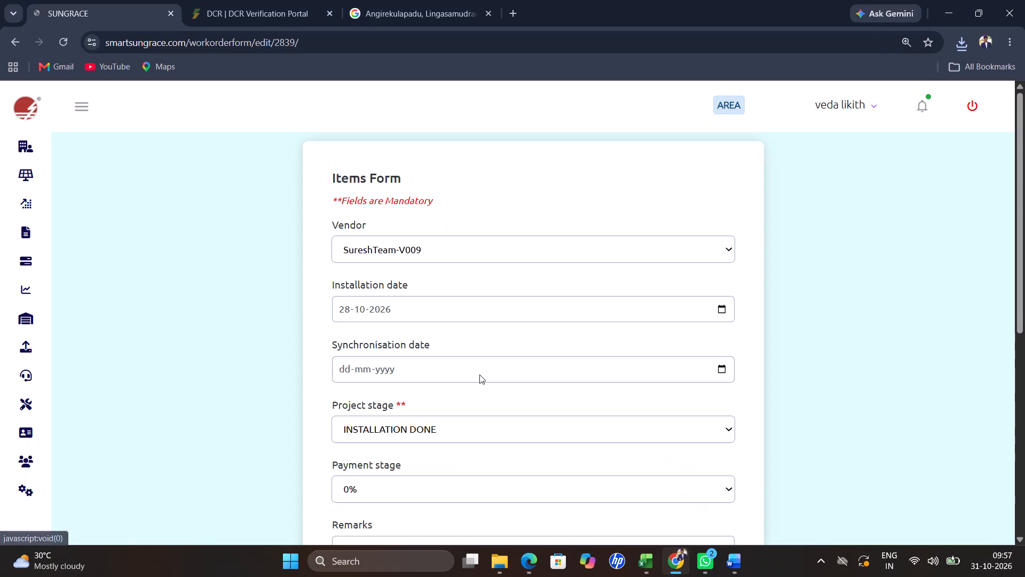
scroll(503, 337, down, 3)
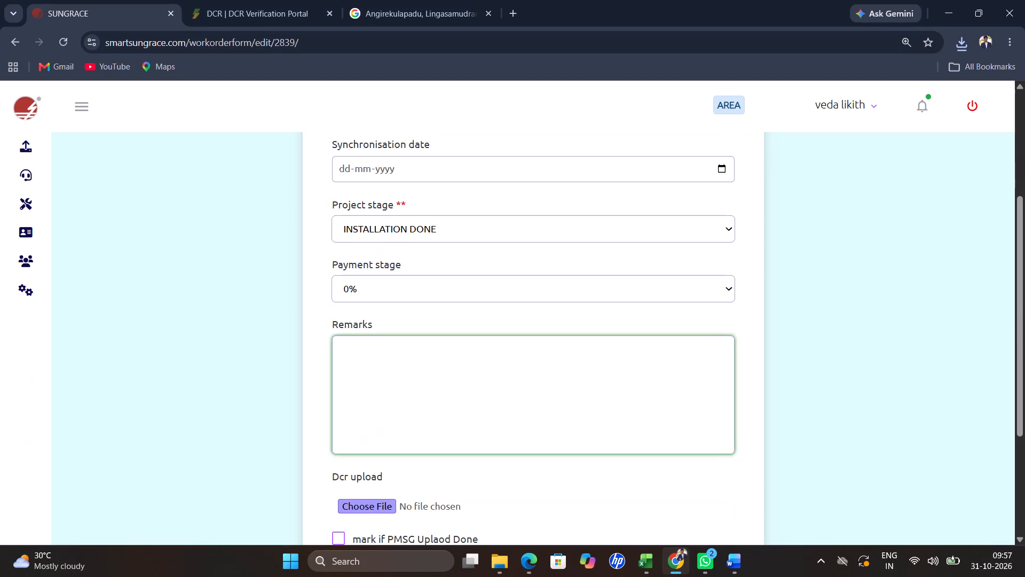
click(390, 503)
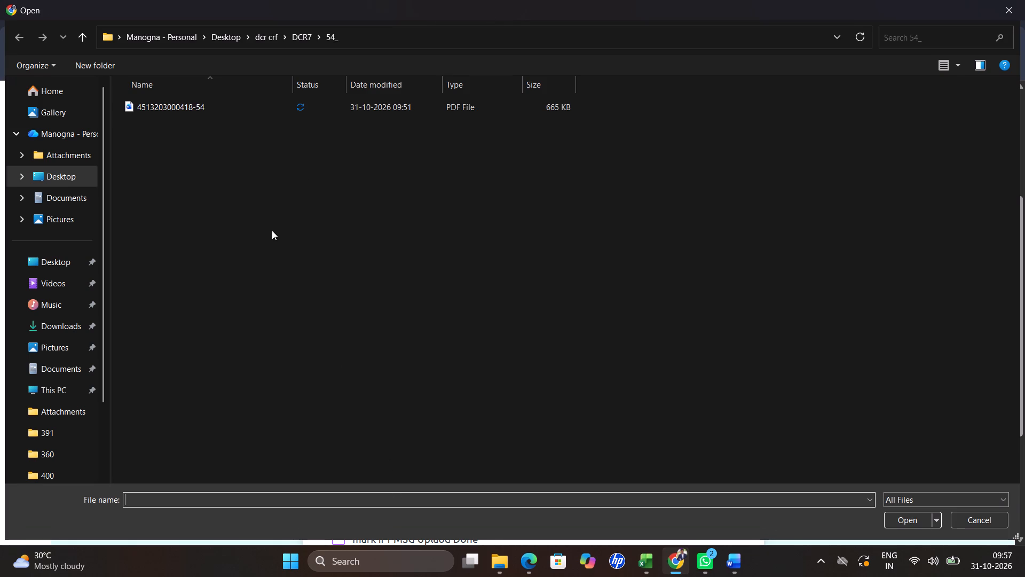
click(299, 34)
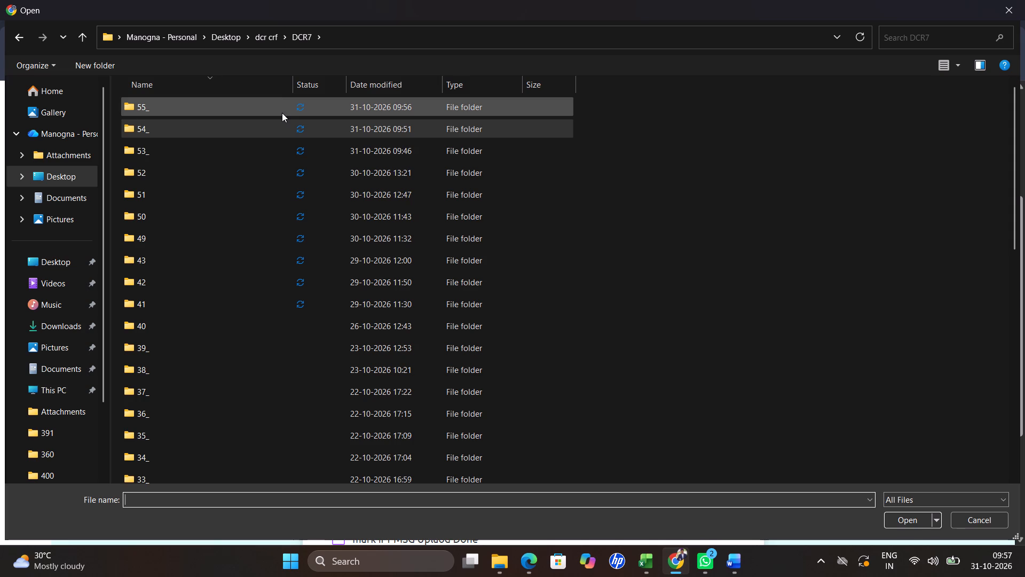
double_click(235, 110)
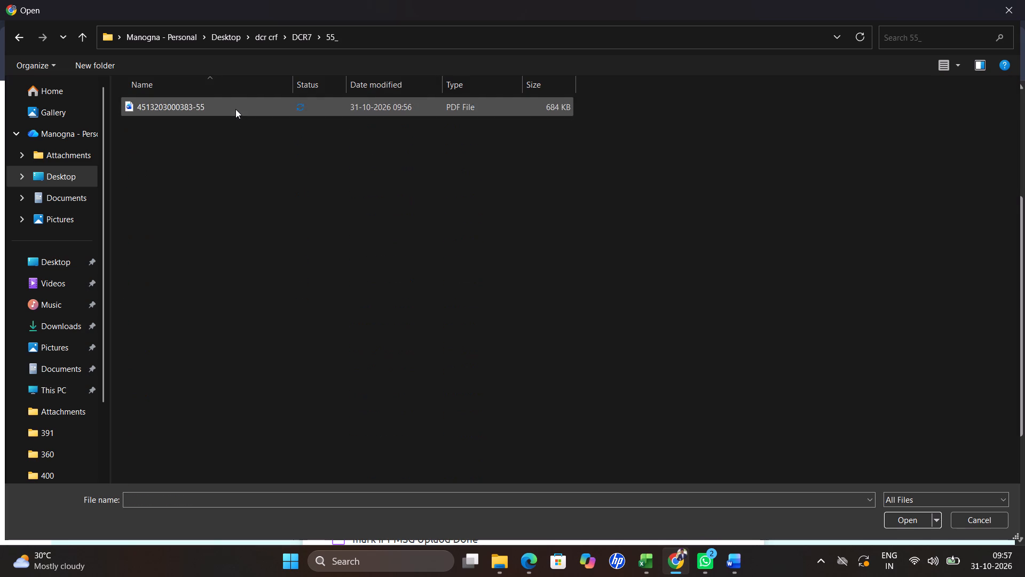
double_click(235, 109)
scroll(429, 318, down, 3)
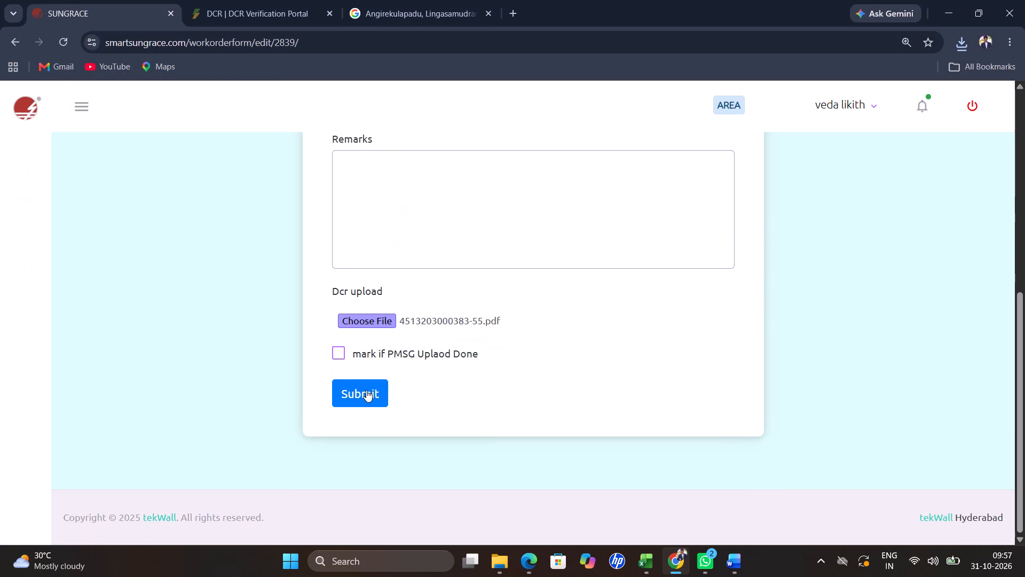
click(366, 390)
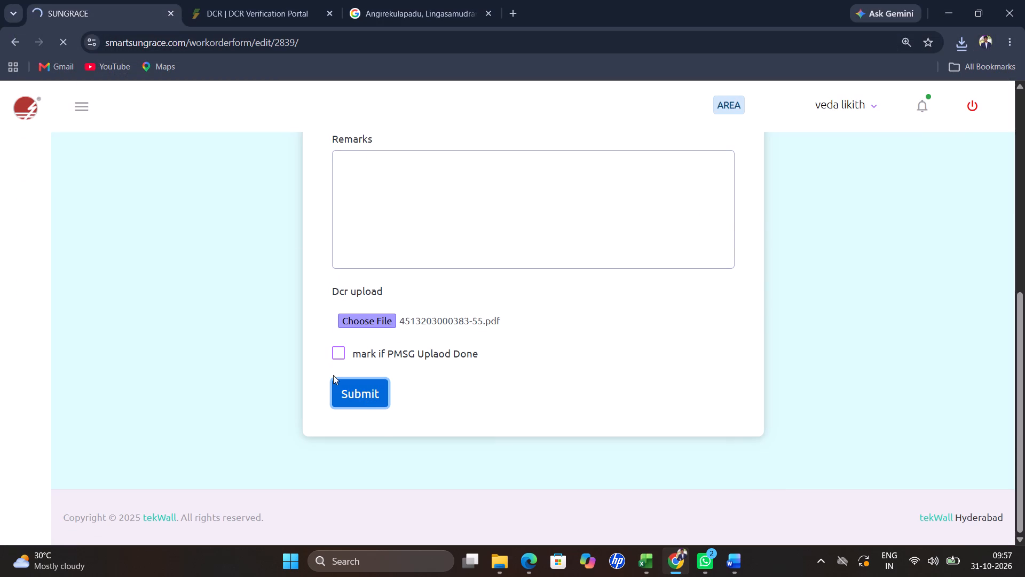
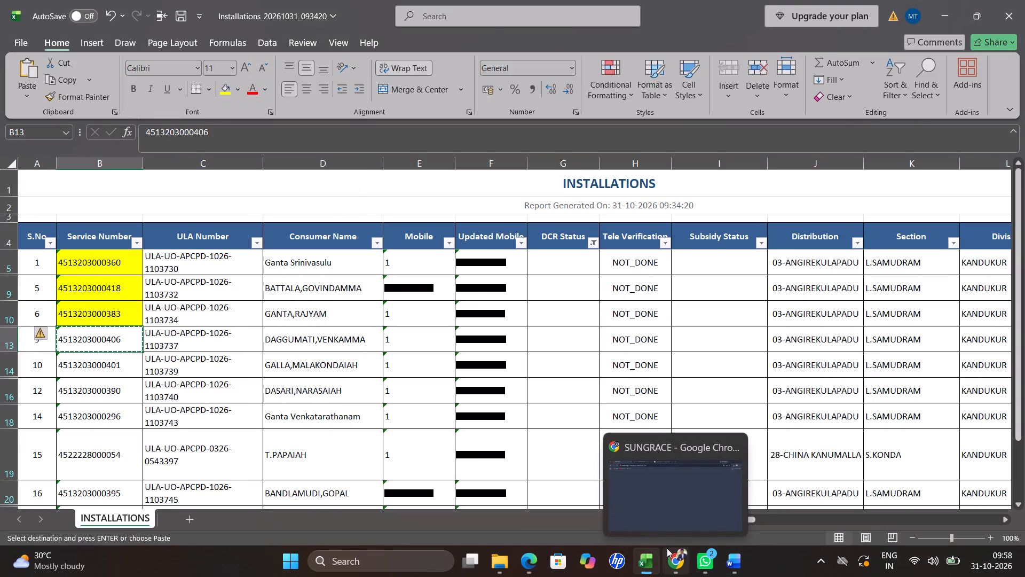
Switch to SUNGRACE in the browser, find the installation by the copied service number, and copy its ULA application number.
click(674, 495)
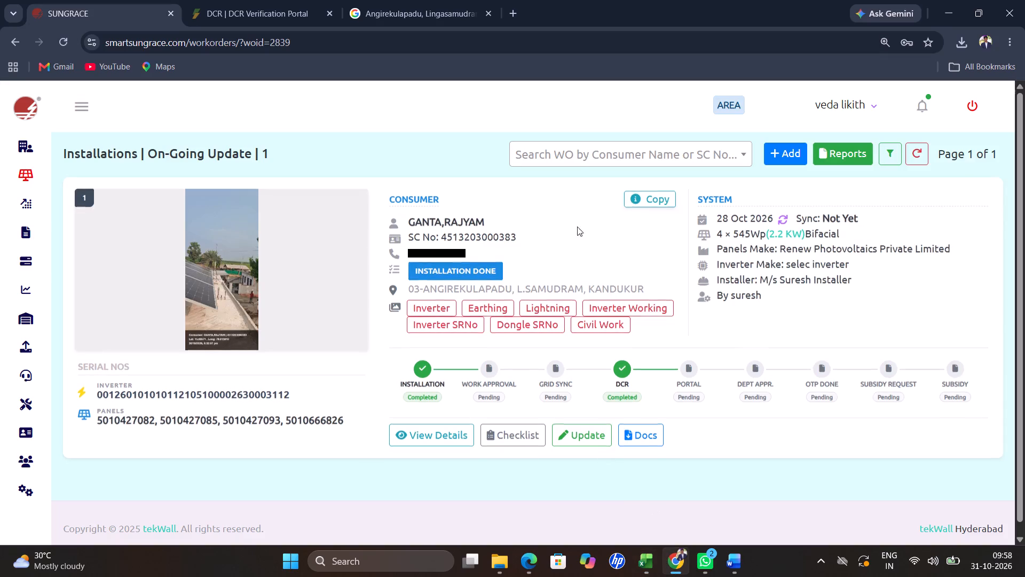
click(572, 156)
key(ctrl+v)
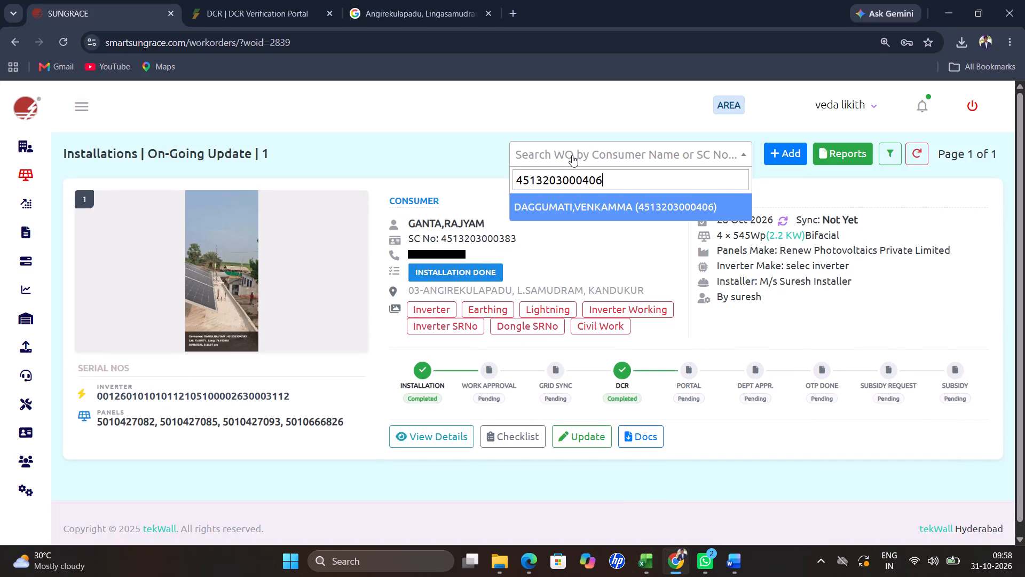
key(Return)
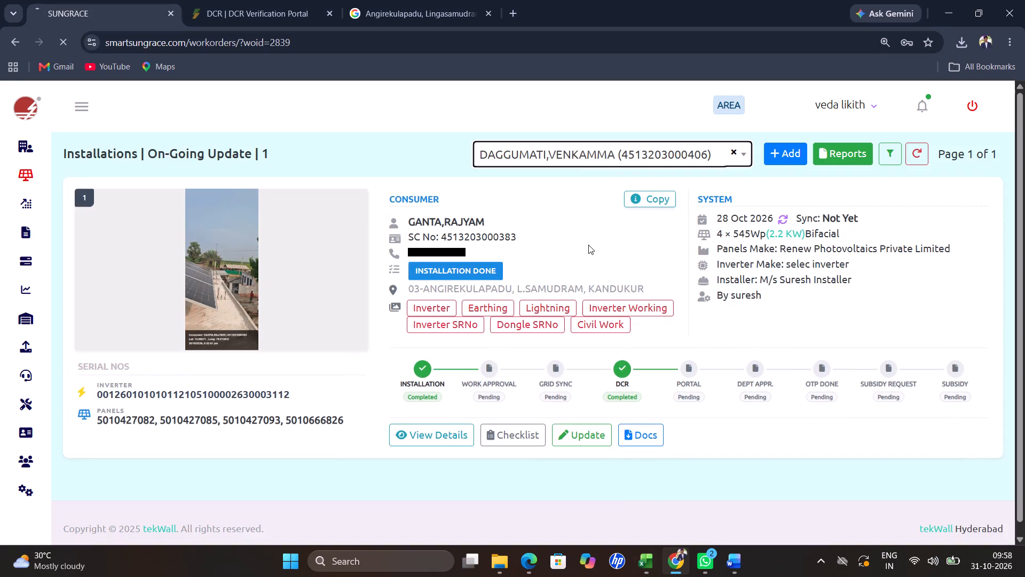
click(649, 200)
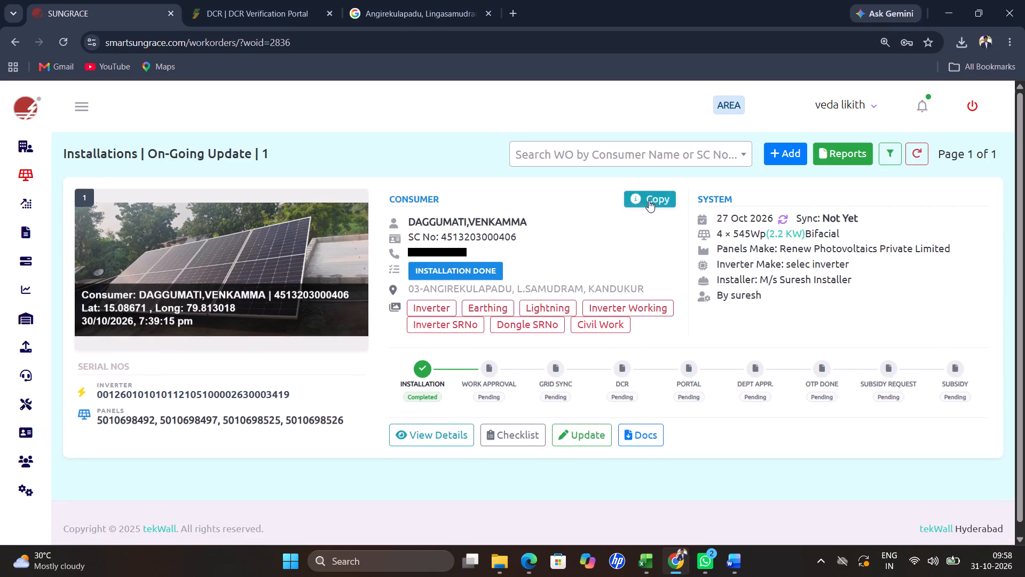
click(657, 262)
On the NISE portal, close the viewed certificate and start a new B2C consumer issue with the copied number as Consumer Application Number.
click(240, 9)
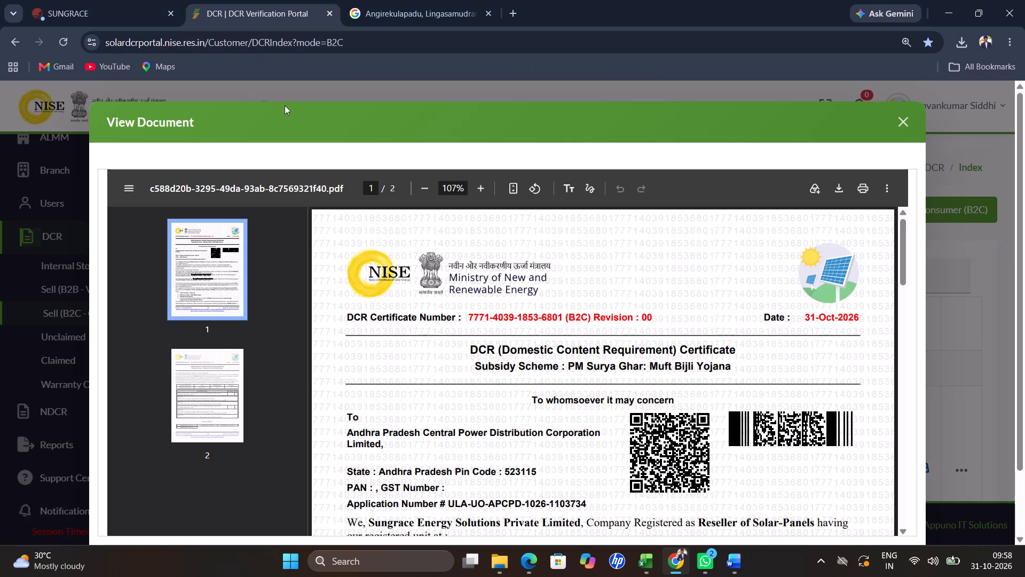
click(913, 124)
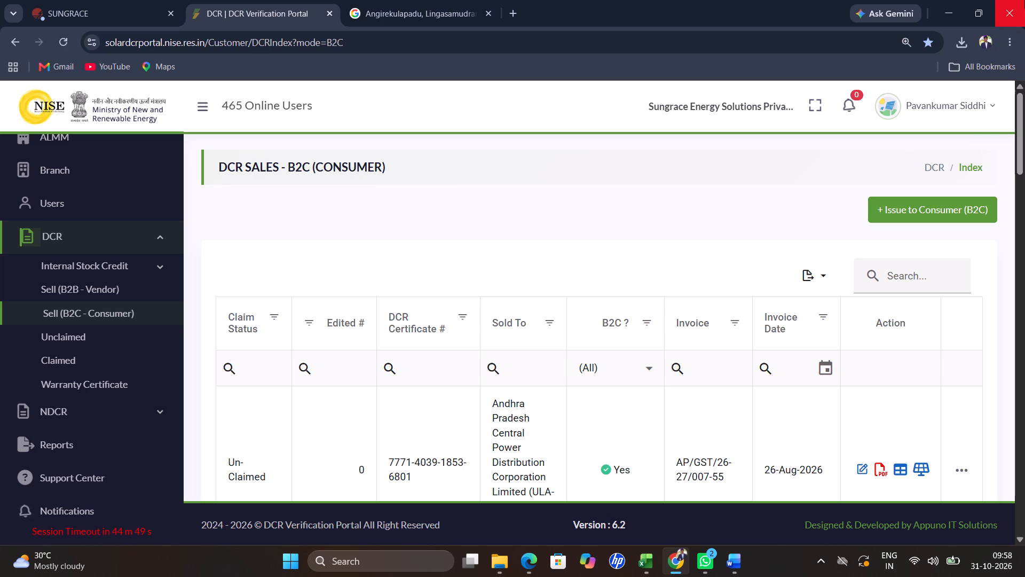
click(919, 212)
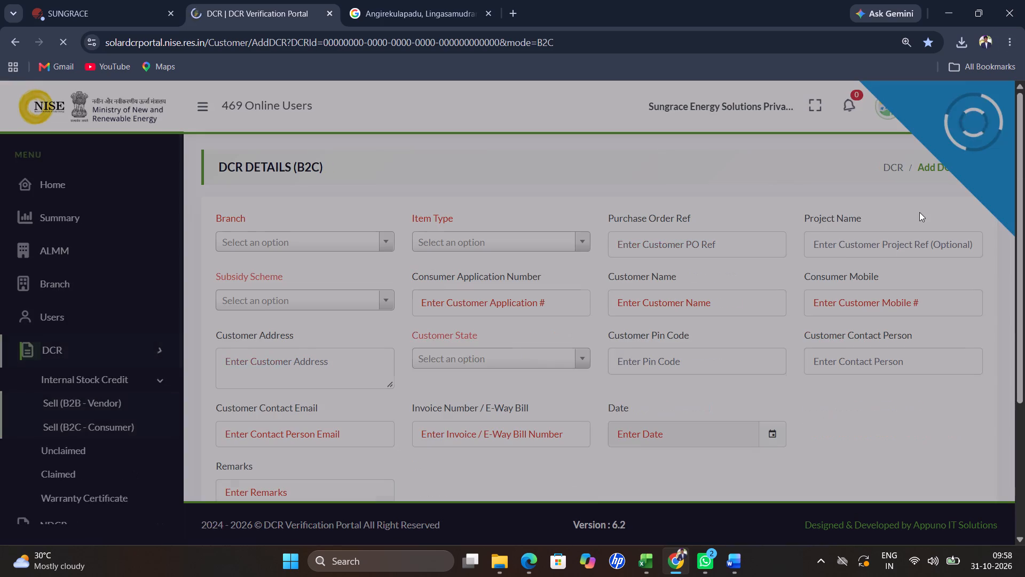
click(570, 311)
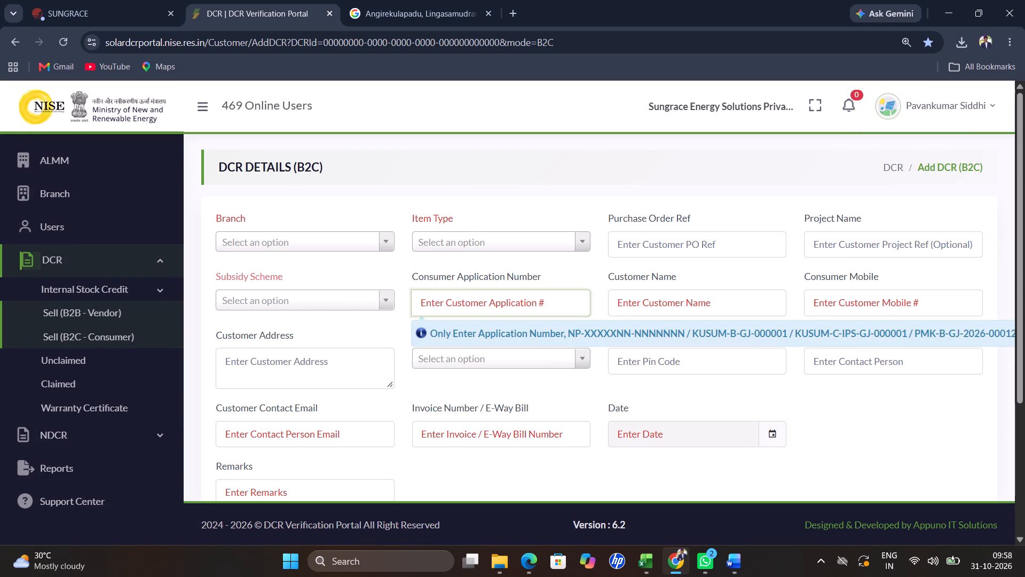
key(ctrl+v)
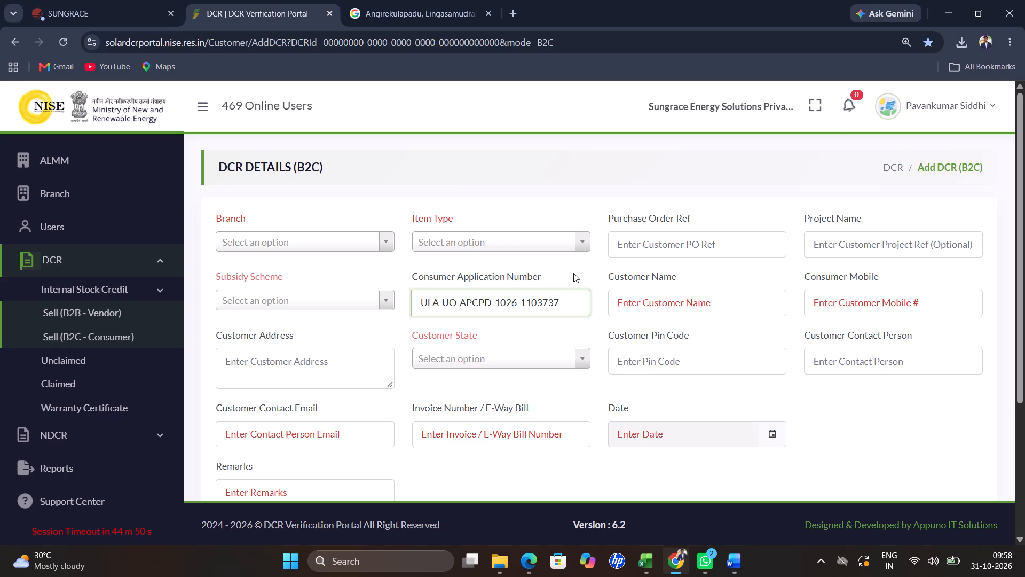
Set Branch to the Andhra Pradesh office, Subsidy Scheme to PM Surya Ghar: Muft Bijli Yojana, and Item Type to Solar Panels.
click(343, 248)
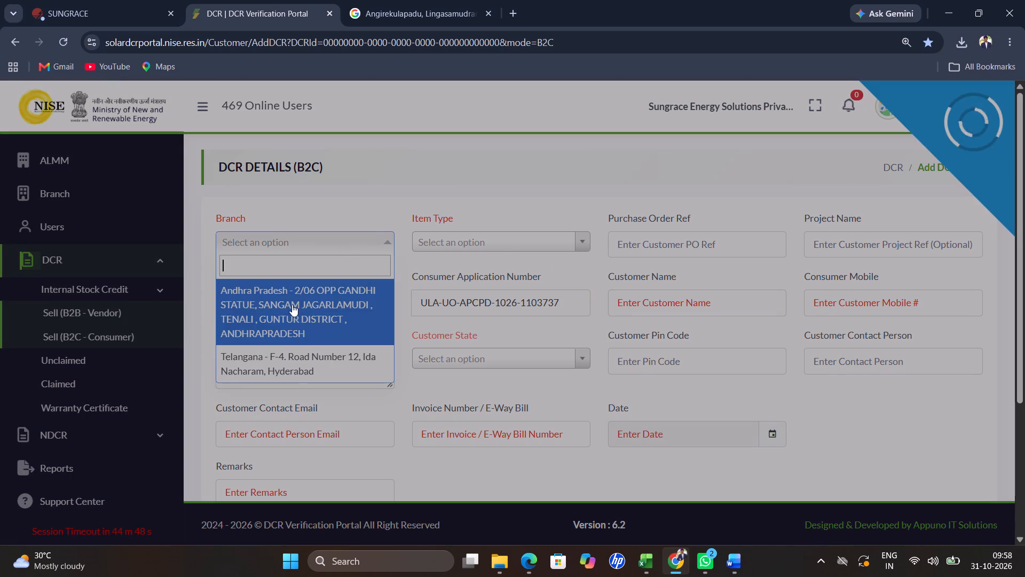
click(281, 319)
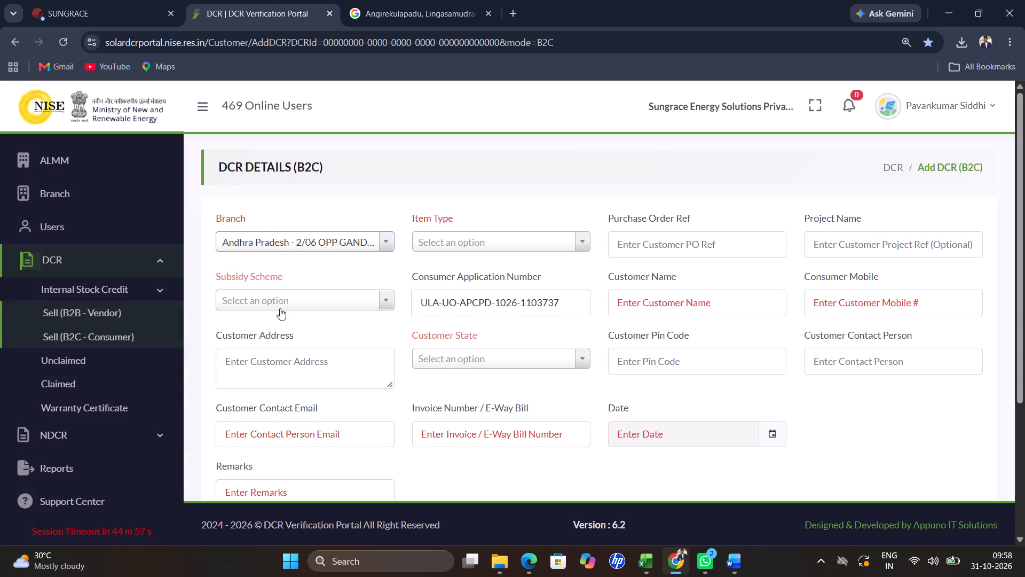
click(280, 308)
click(286, 417)
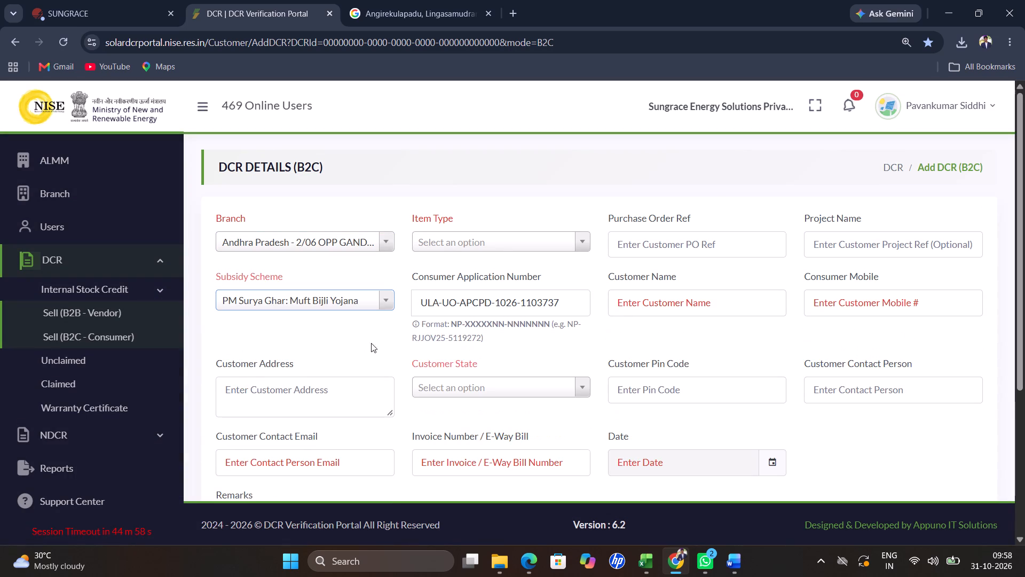
click(450, 232)
click(431, 287)
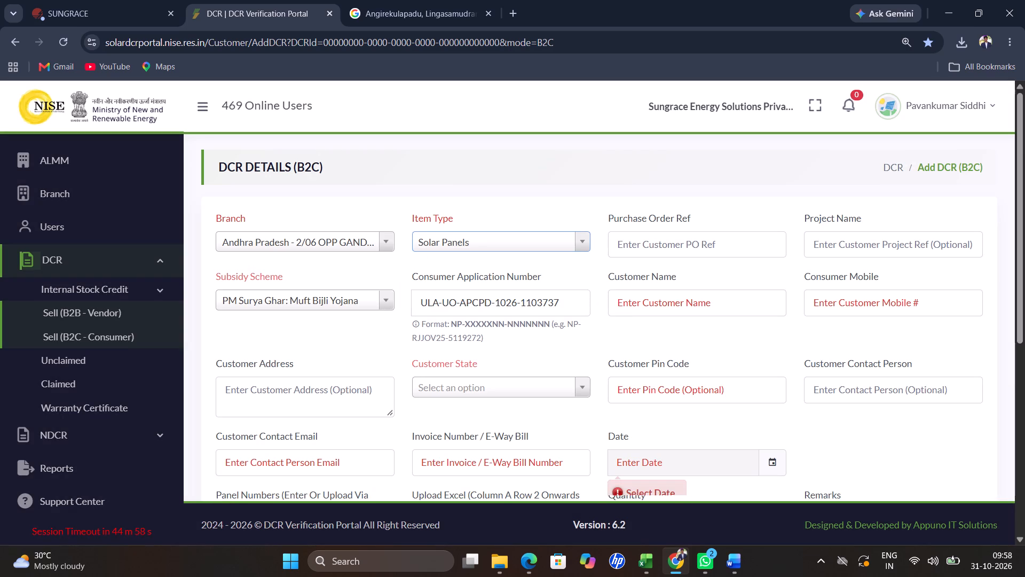
Fill Customer Name with Andhra Pradesh Central Power Distribution Corporation Limited, copied from the Kandukuru subsidy scheme document in Word.
click(619, 307)
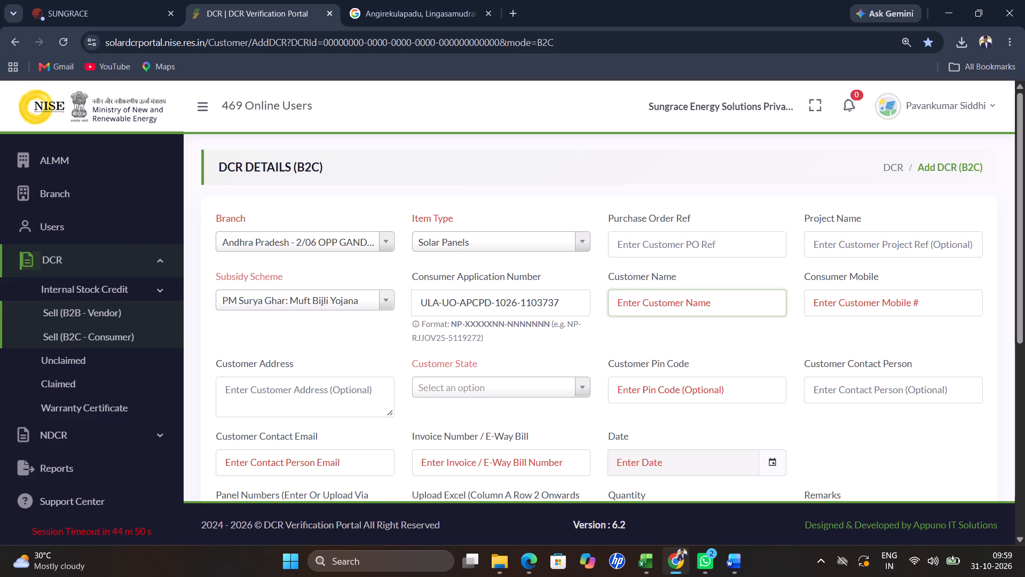
click(718, 494)
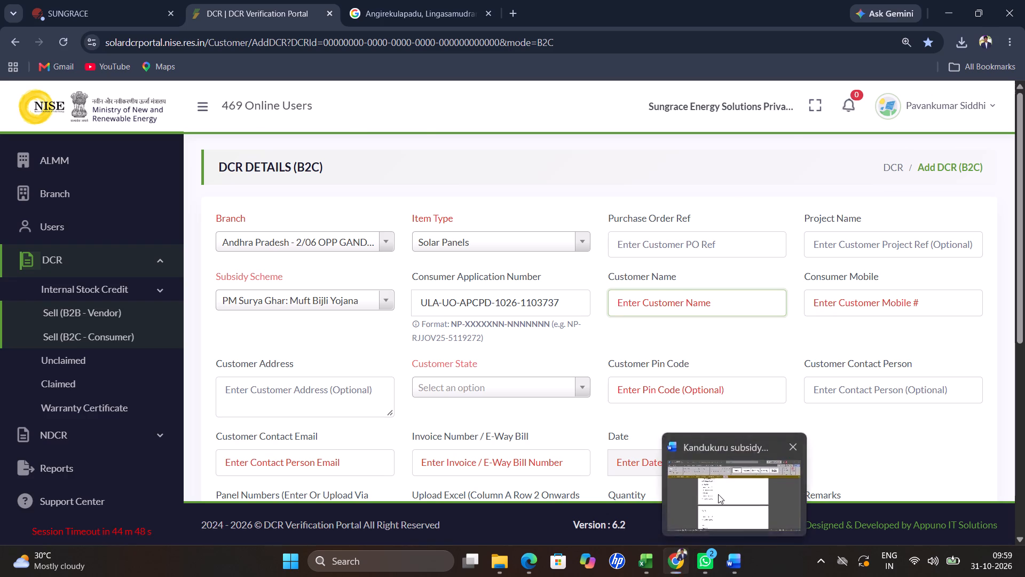
scroll(436, 329, up, 17)
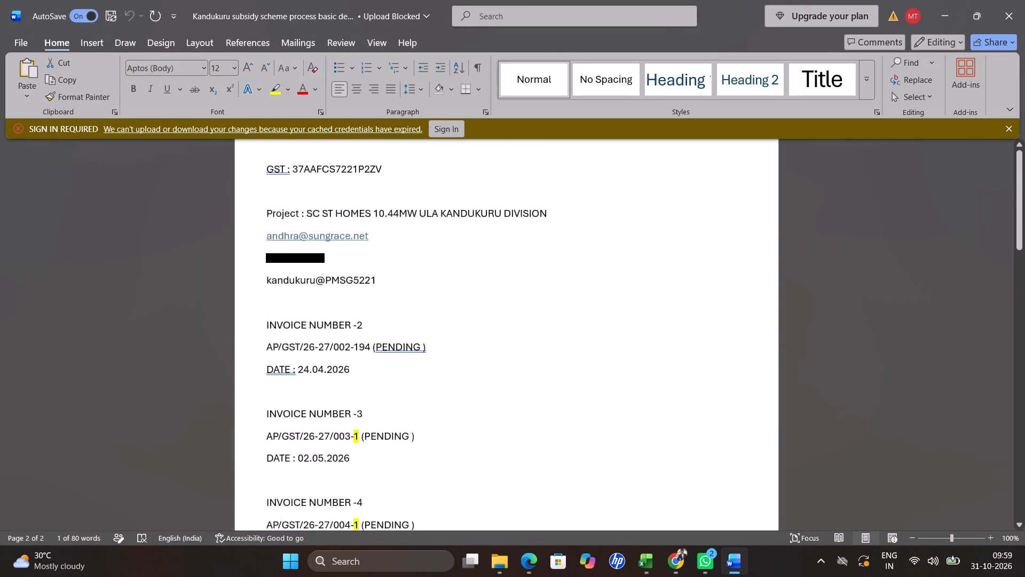
scroll(436, 329, up, 11)
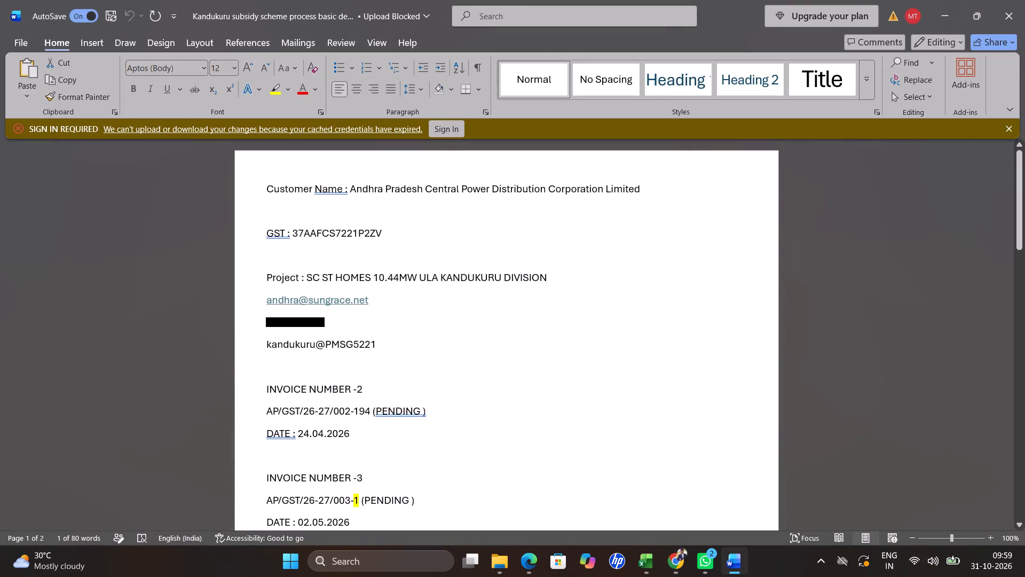
drag(350, 190, 655, 192)
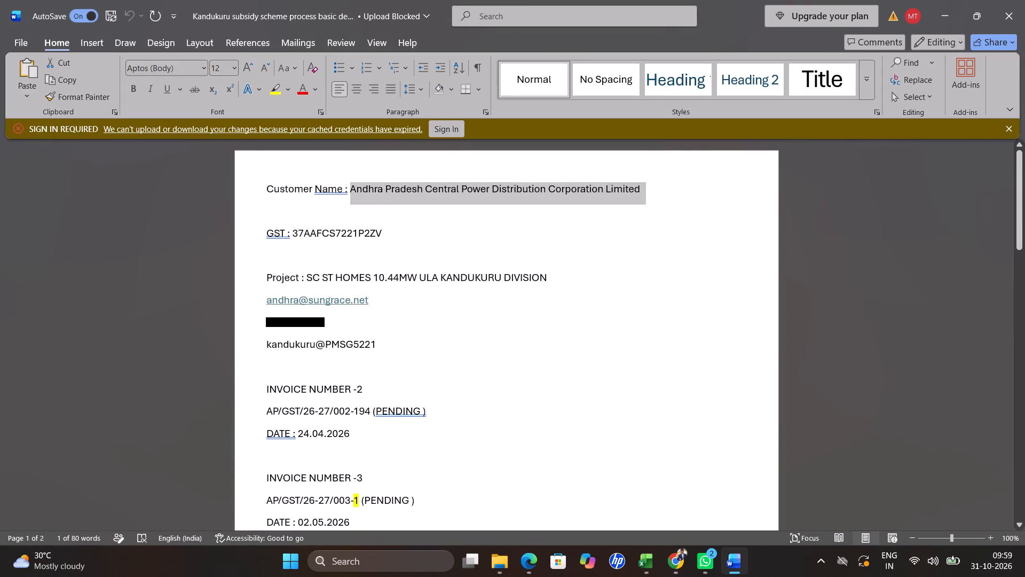
drag(655, 192, 653, 194)
key(ctrl+c)
drag(687, 486, 687, 509)
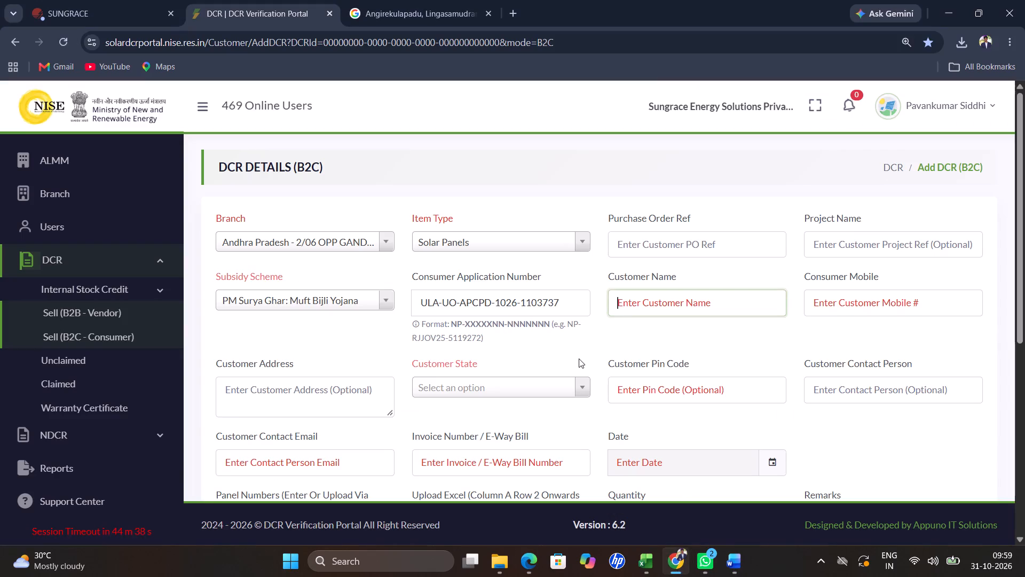
key(ctrl+v)
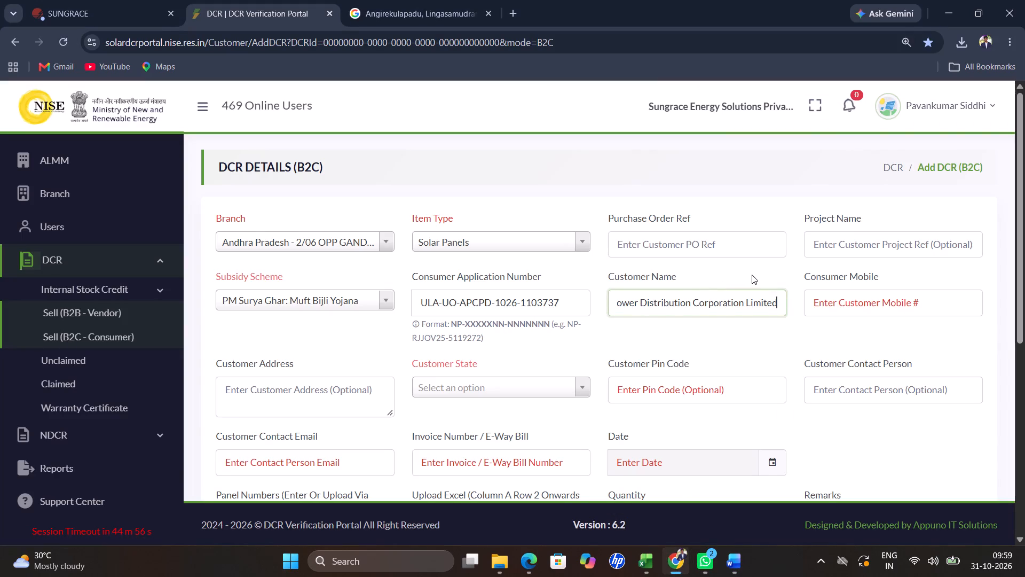
click(843, 246)
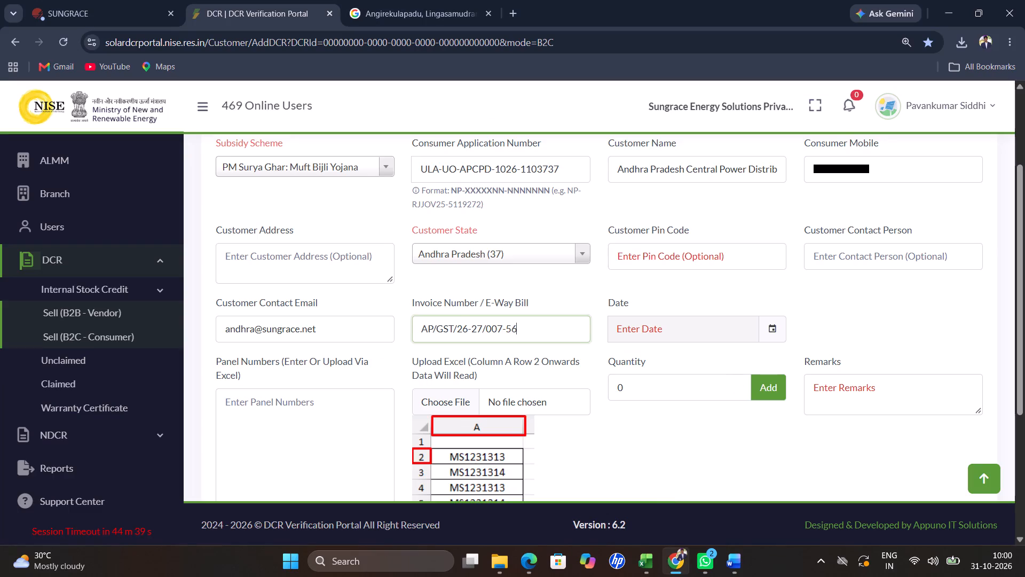
Set the invoice date to 26-Aug-2026.
click(646, 332)
click(616, 358)
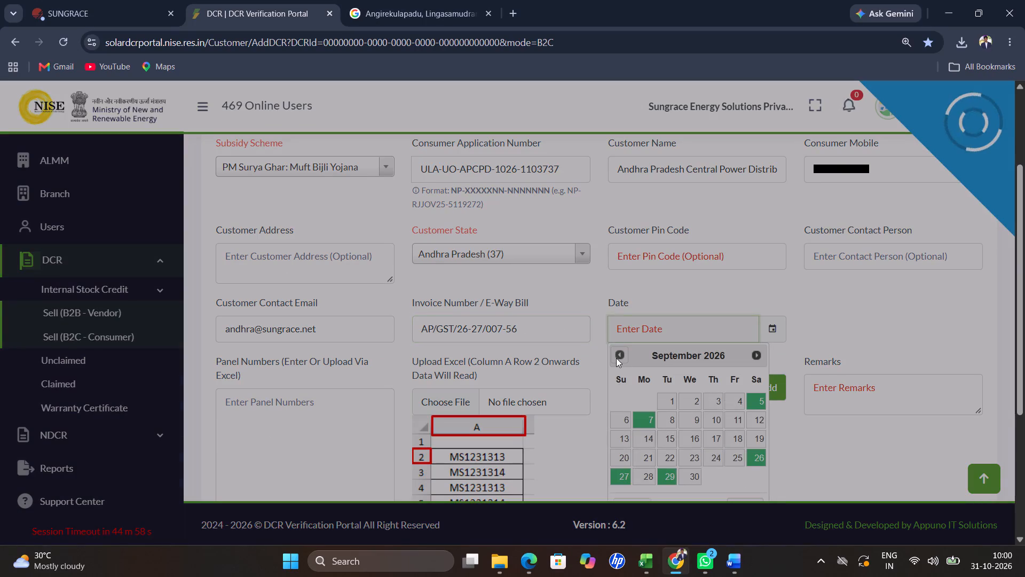
click(616, 358)
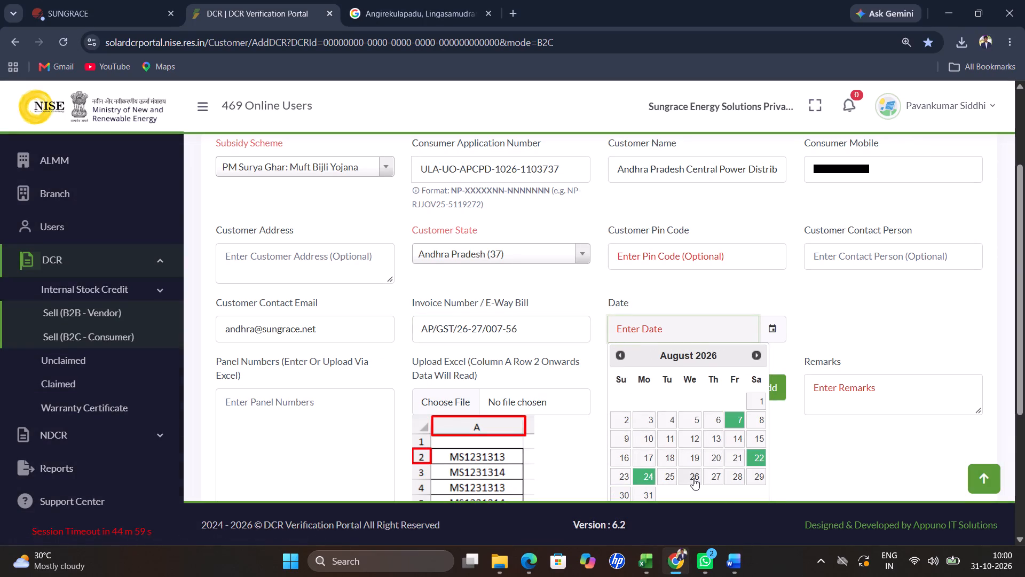
click(693, 478)
Fill Panel Numbers on the DCR form with the four panel serial numbers copied from the SUNGRACE installation record.
scroll(558, 309, down, 3)
click(357, 293)
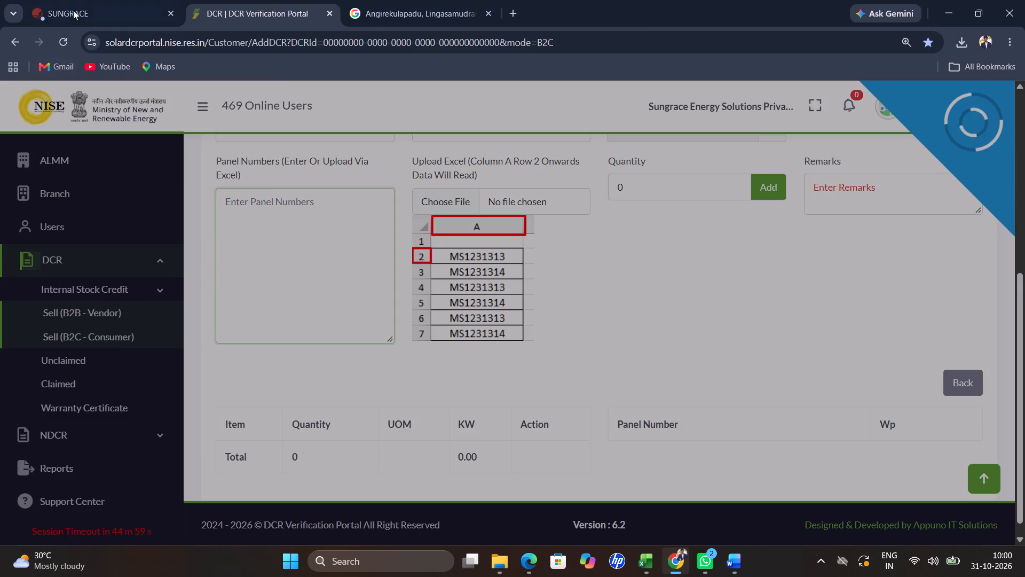
click(88, 0)
click(632, 128)
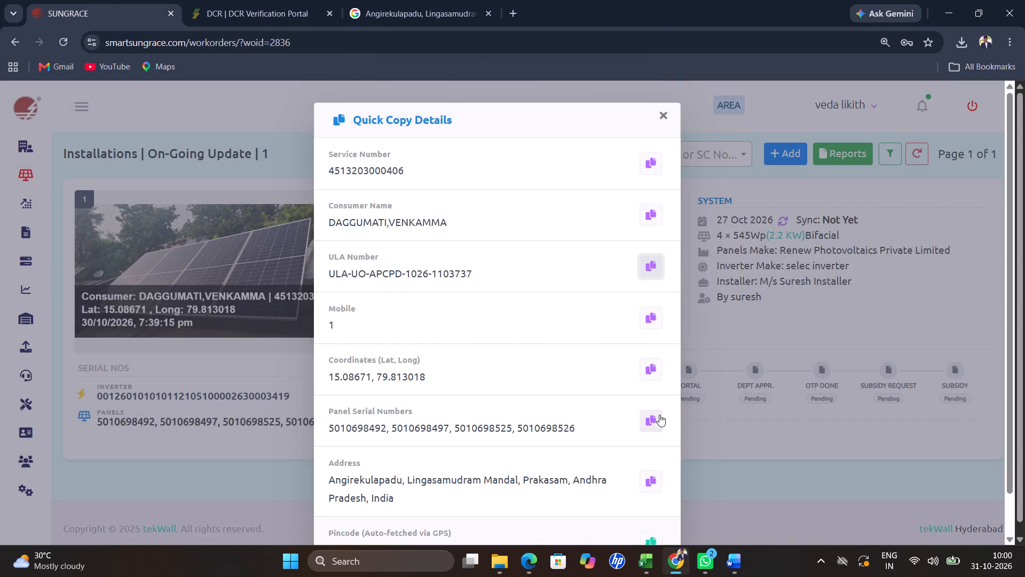
click(656, 417)
click(274, 0)
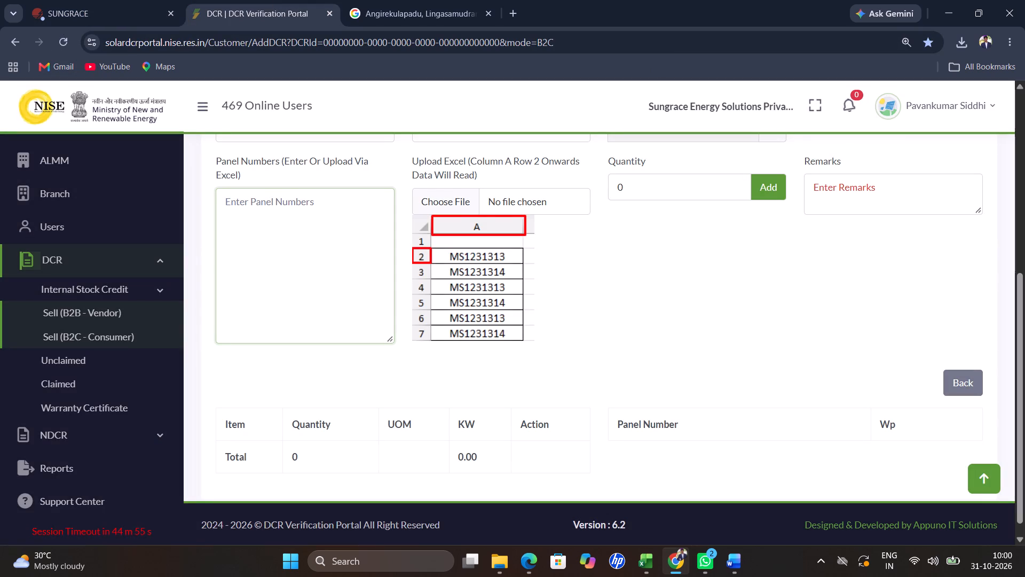
key(ctrl+v)
key(Left)
key(Left)
key(Left)
key(Left)
key(Left)
key(Left)
key(Left)
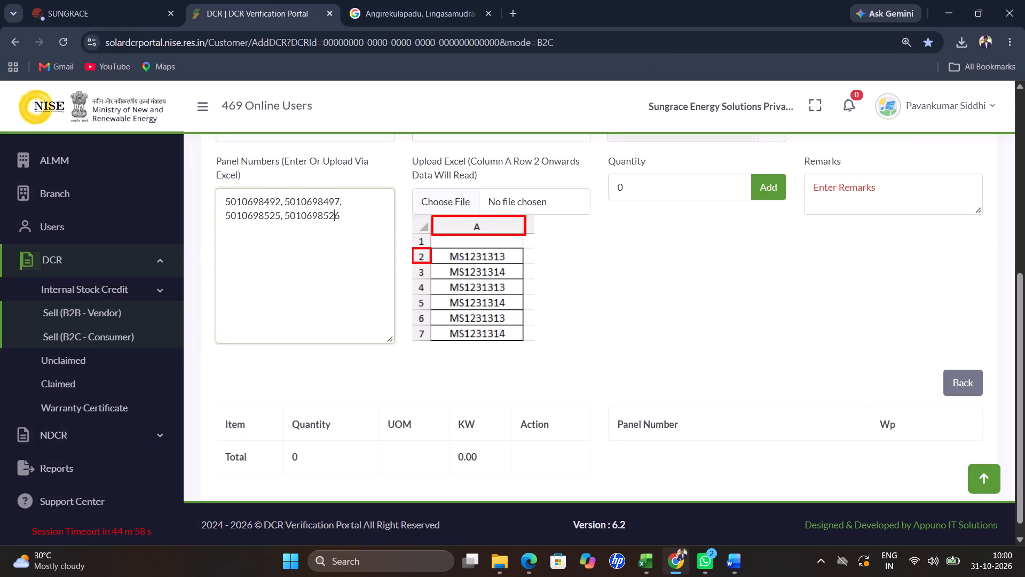
key(Left)
key(Left)
key(Left)
key(BackSpace)
key(BackSpace)
key(Return)
key(Up)
key(Up)
key(Up)
key(Up)
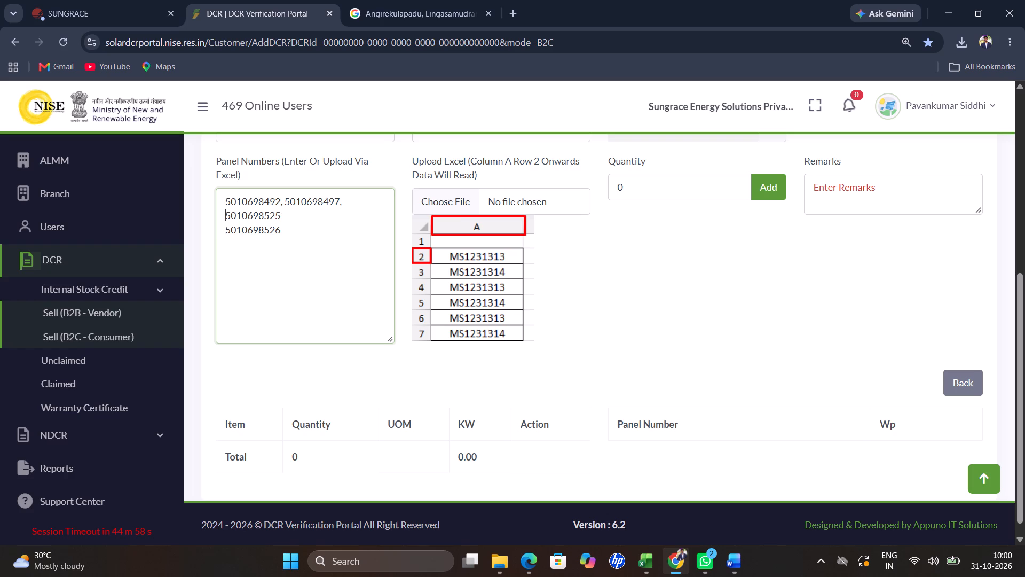
key(Right)
key(Right)
key(Right)
key(Right)
key(Right)
key(Right)
key(Right)
key(Right)
key(Right)
key(Right)
key(Right)
key(Right)
key(Right)
key(Left)
key(BackSpace)
key(BackSpace)
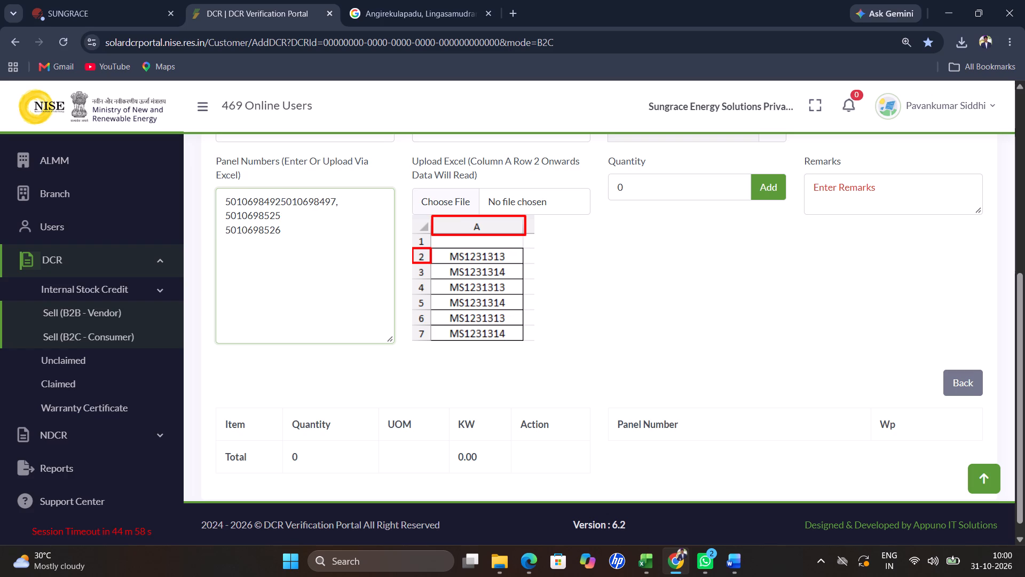
key(Return)
key(Right)
key(Right)
key(Right)
key(Right)
key(Right)
key(Right)
key(Right)
key(Right)
key(Right)
key(Right)
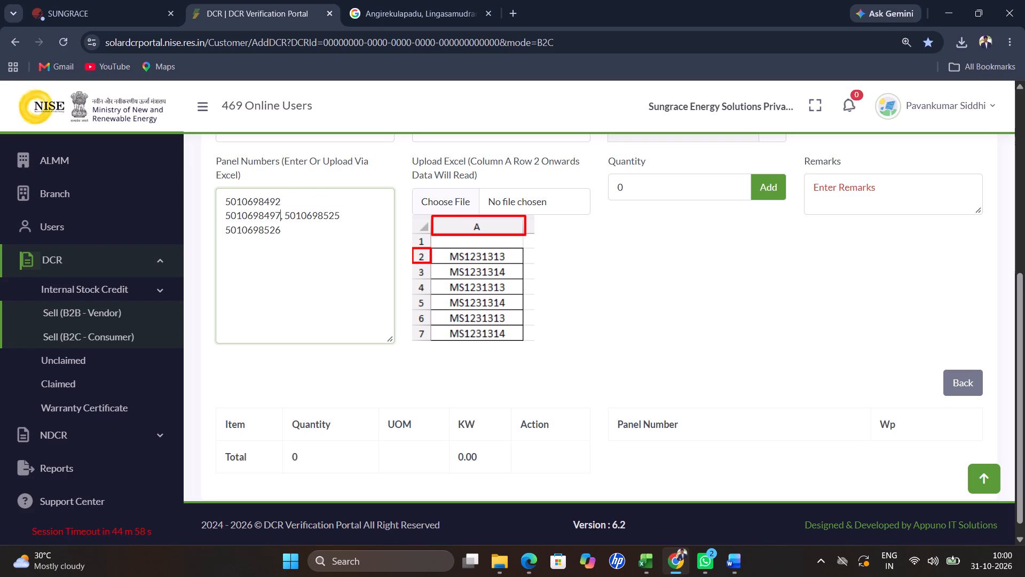
key(Right)
key(Right)
key(BackSpace)
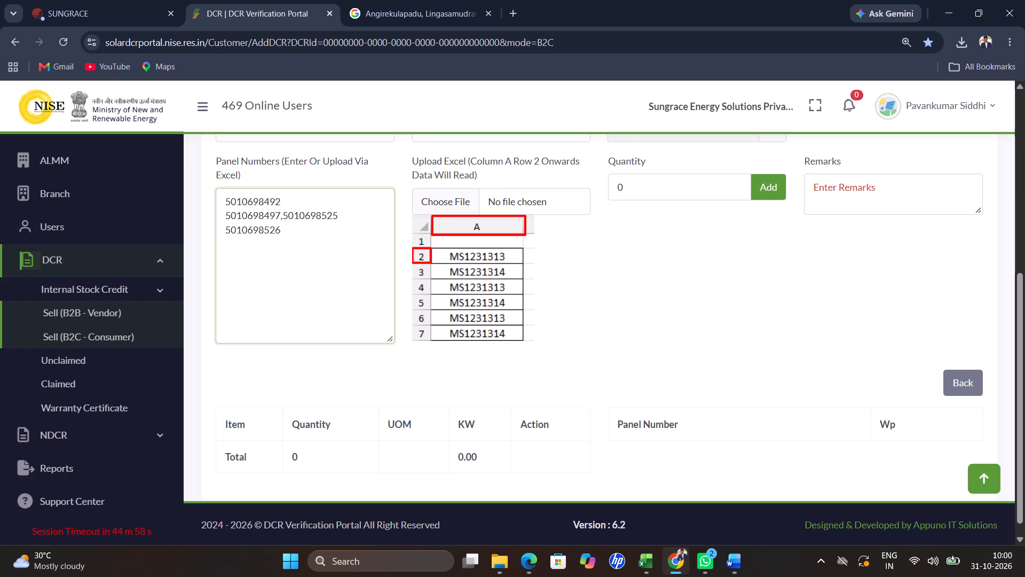
key(BackSpace)
key(Return)
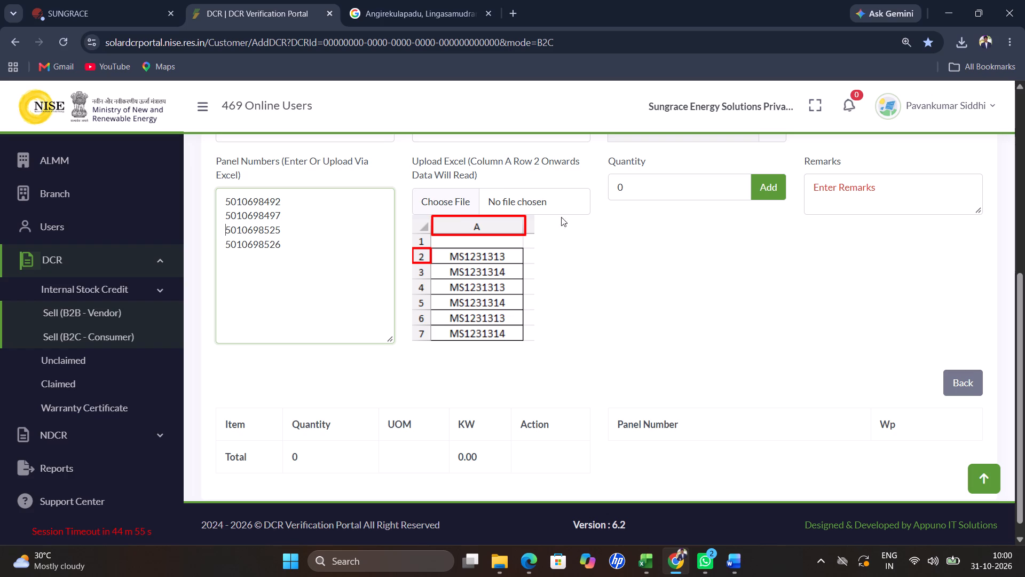
Add the entered panel numbers to the DCR item list.
click(649, 185)
scroll(649, 185, up, 5)
scroll(679, 188, down, 1)
click(778, 185)
Fill Remarks on the DCR form with the installation address copied from the SUNGRACE record.
click(840, 209)
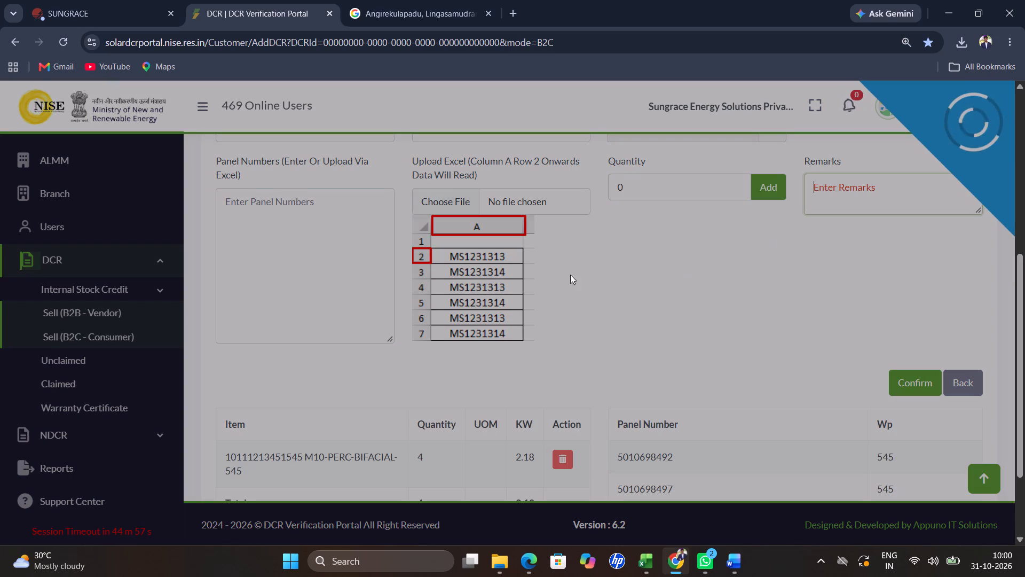
click(97, 0)
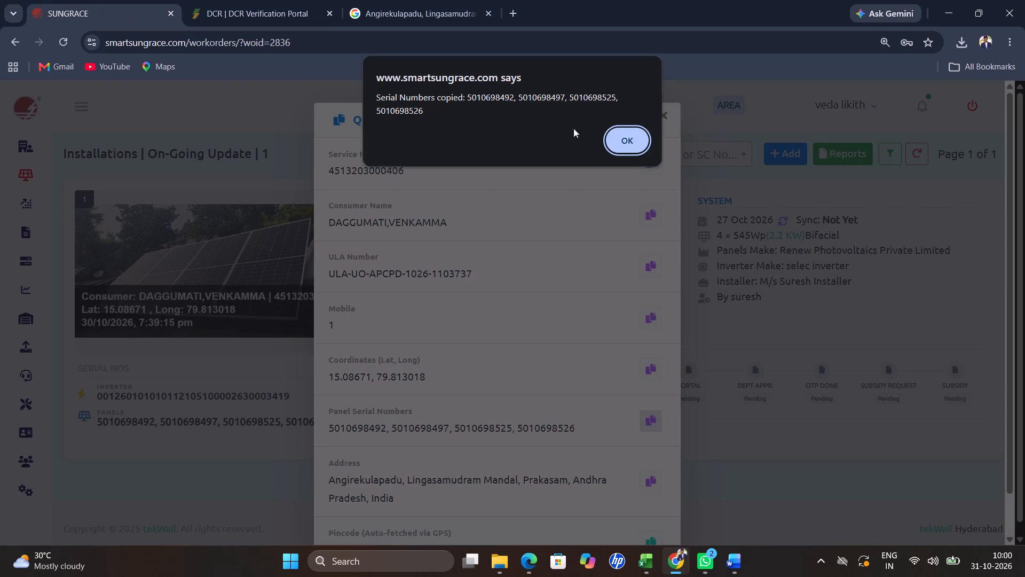
click(629, 143)
click(652, 486)
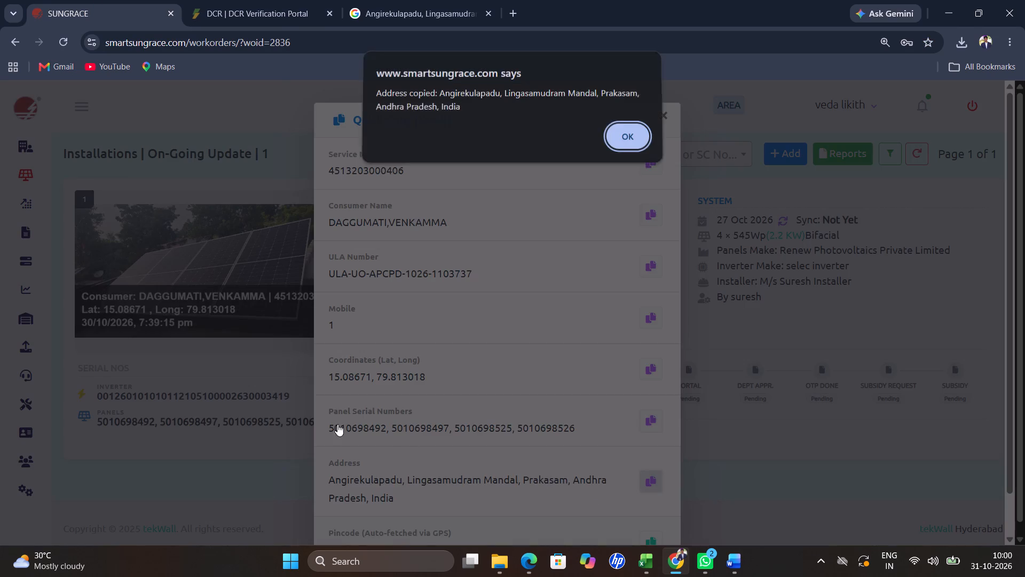
click(273, 15)
key(ctrl+v)
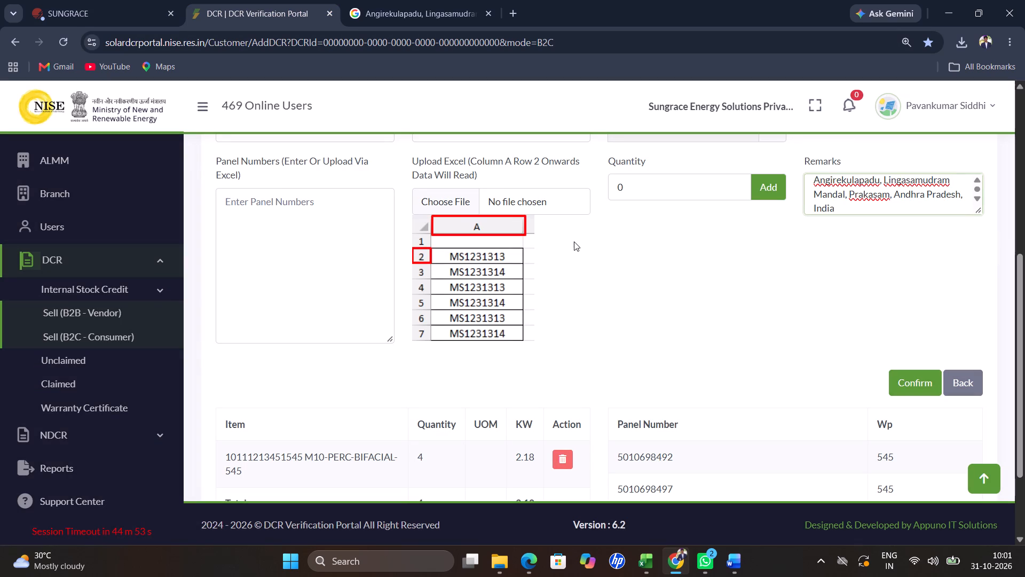
Fill Customer Pin Code with the village's pin code copied from the open Google search results.
scroll(577, 237, up, 2)
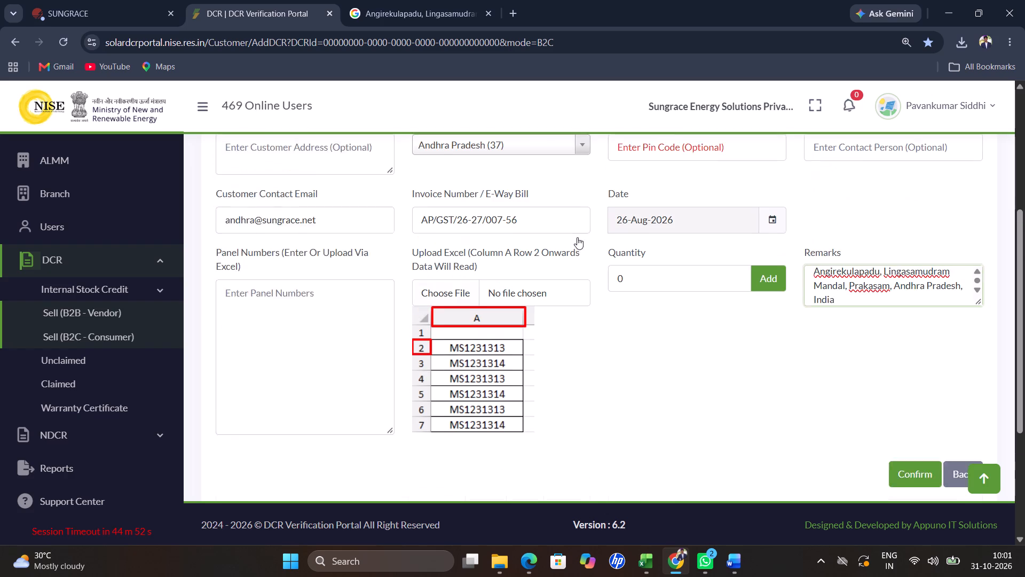
click(648, 193)
click(151, 0)
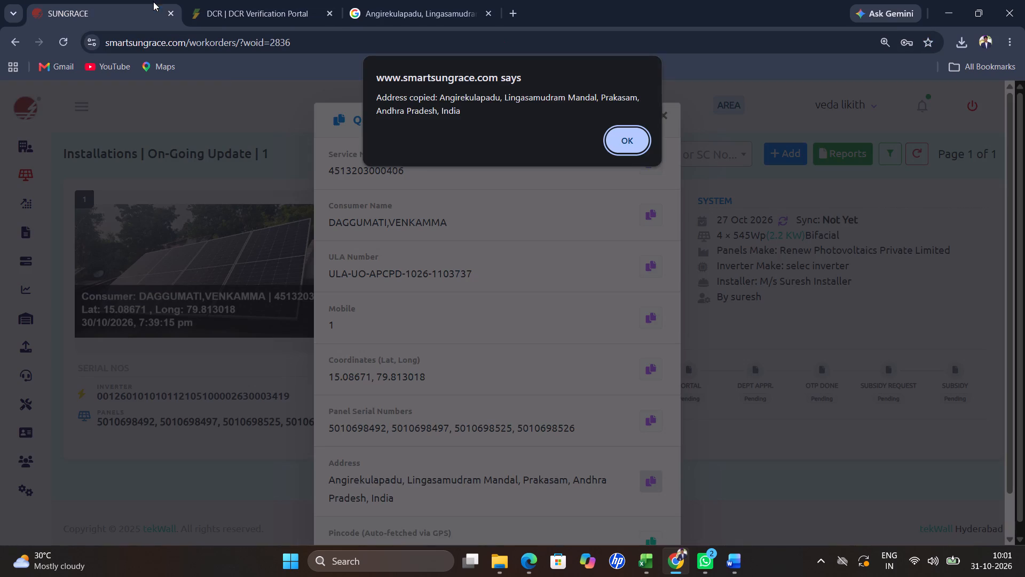
click(648, 142)
click(382, 12)
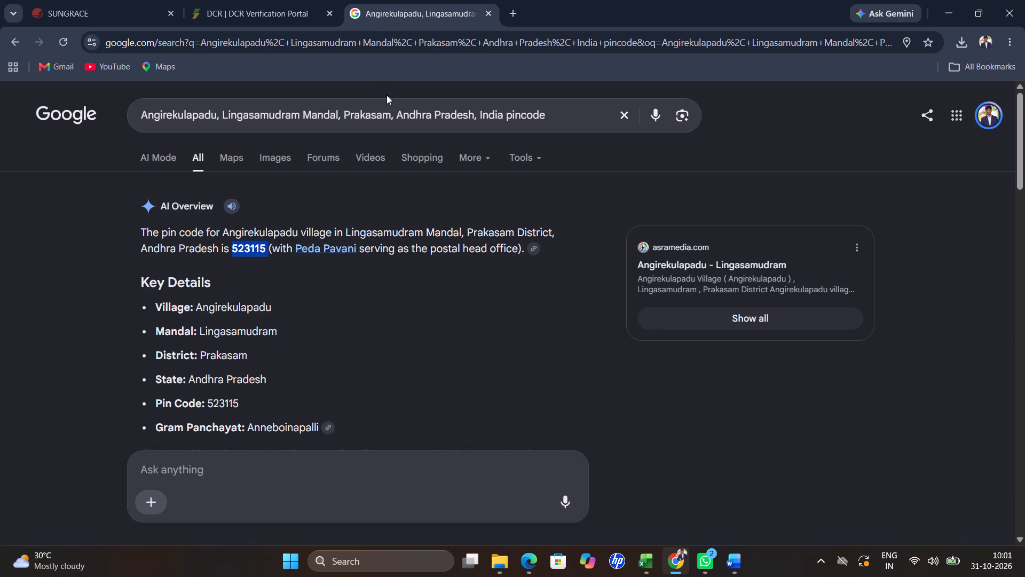
double_click(251, 246)
double_click(247, 251)
key(ctrl+c)
click(273, 1)
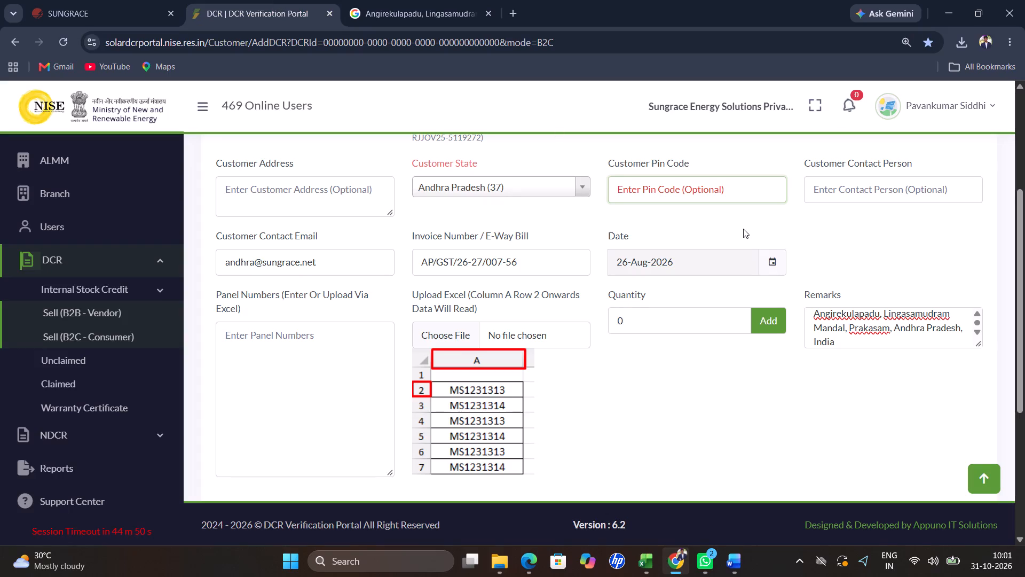
key(ctrl+v)
Submit the completed B2C DCR form and confirm issuing it.
scroll(742, 228, down, 2)
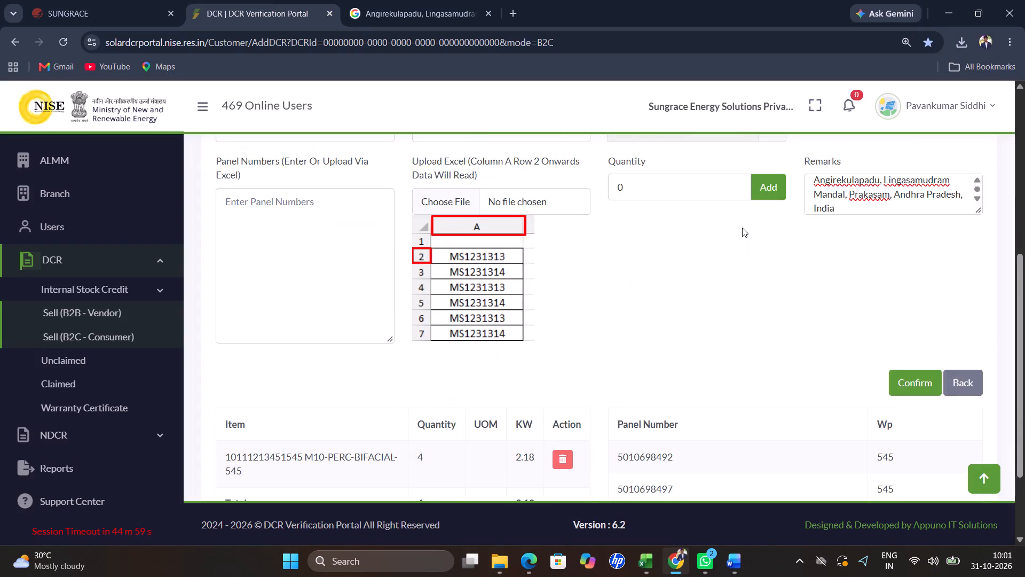
click(897, 380)
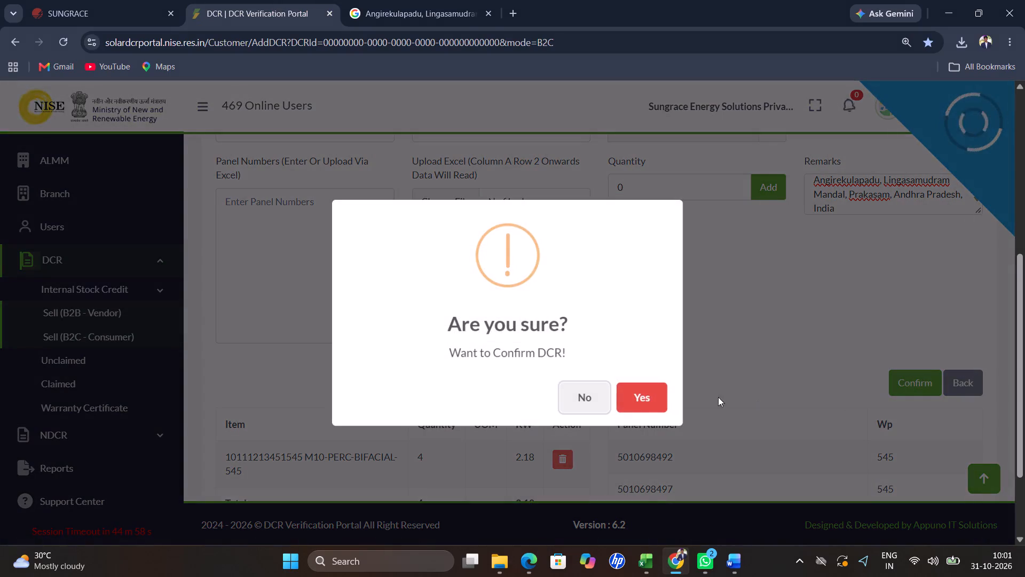
click(643, 402)
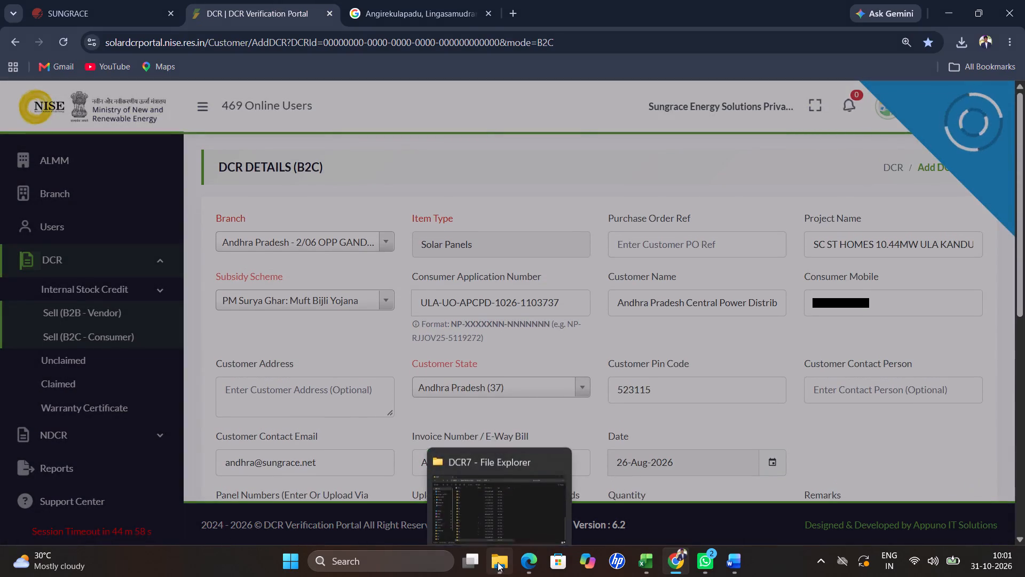
Create a folder named 56_ inside the DCR7 folder in File Explorer.
drag(533, 516, 530, 529)
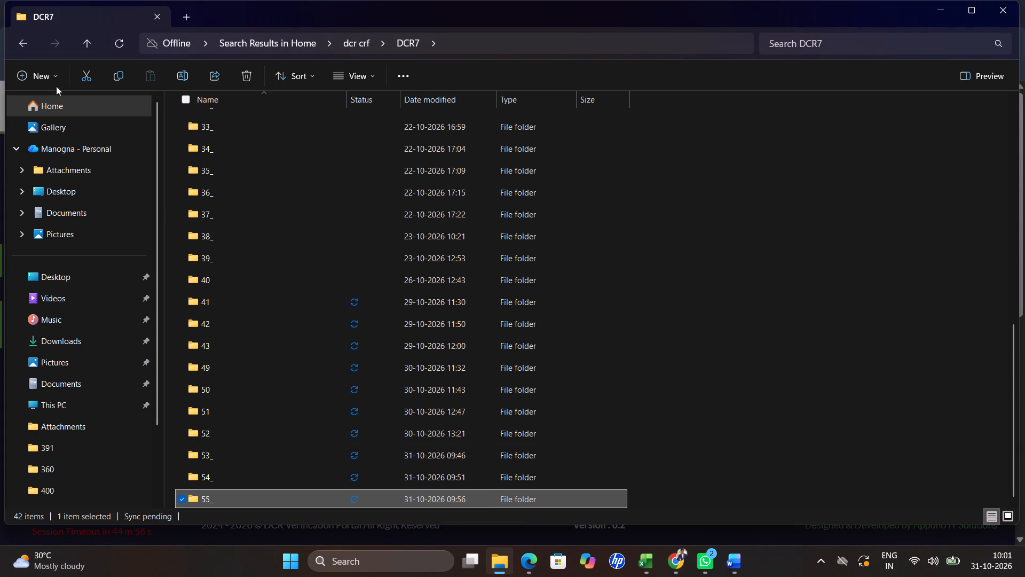
click(27, 71)
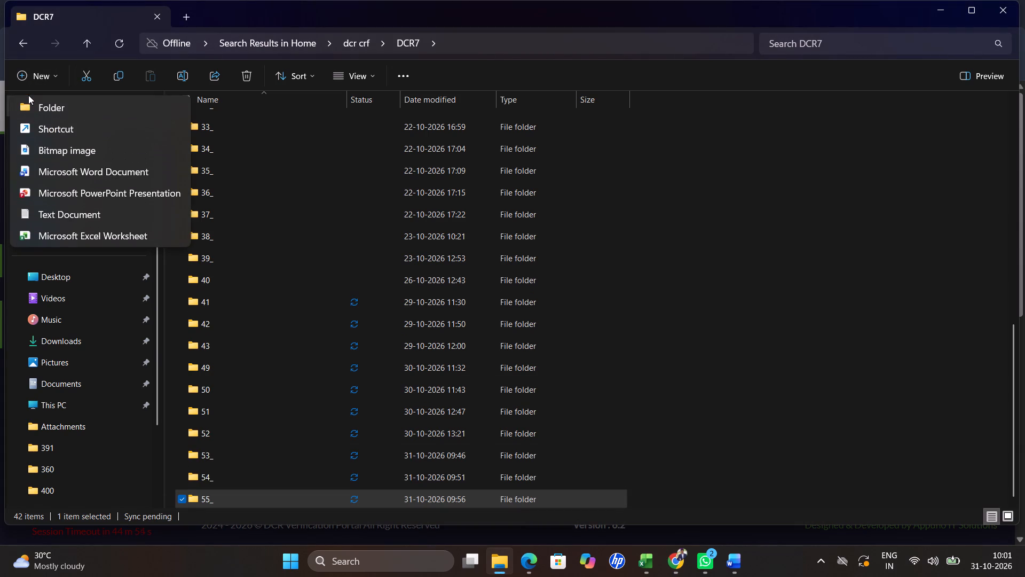
click(28, 95)
click(29, 102)
text(56)
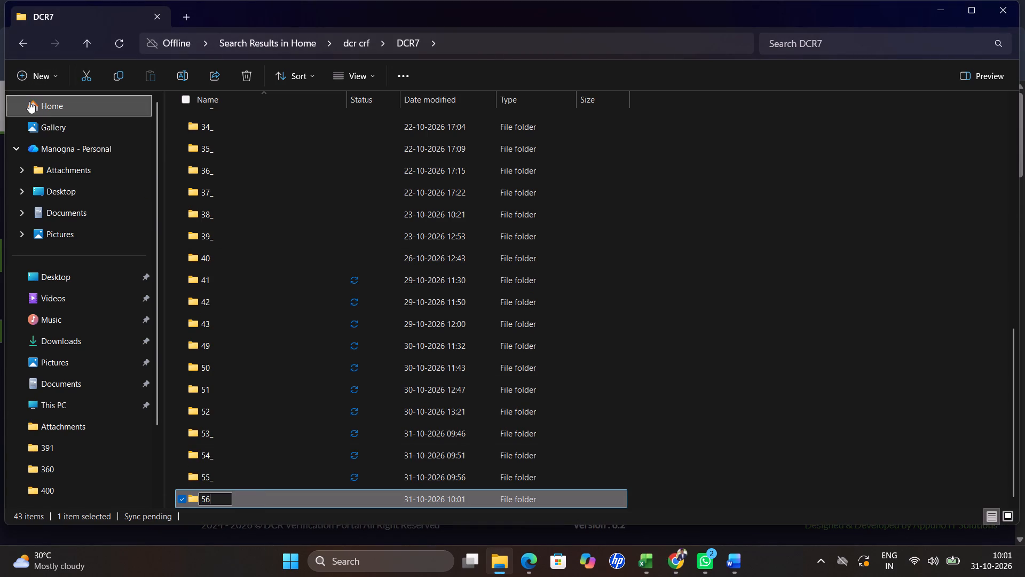
key(shift+underscore)
key(Return)
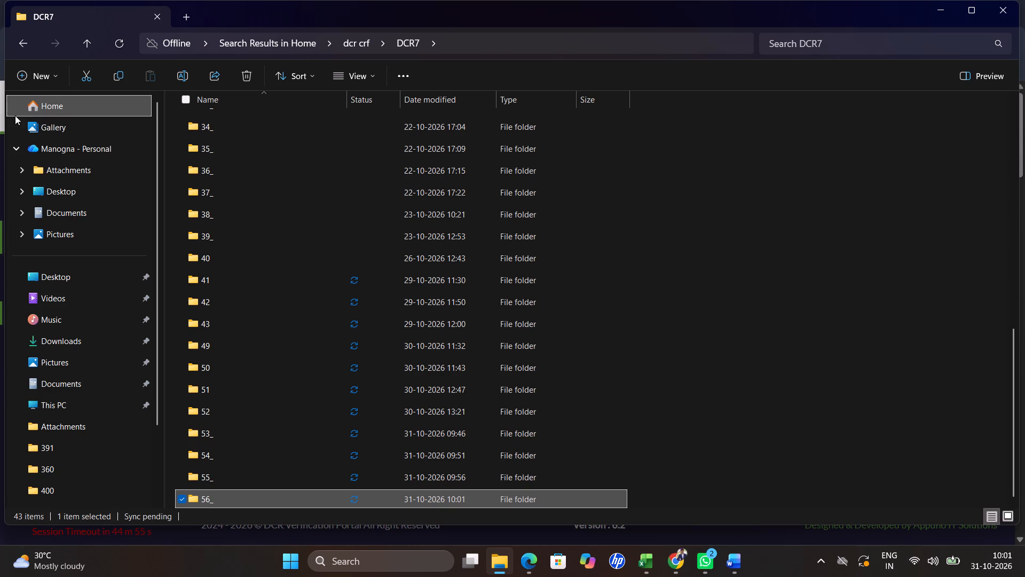
Save the newly issued DCR certificate PDF in DCR7's 56_ folder, named with the service number copied from SUNGRACE plus -56.
click(674, 517)
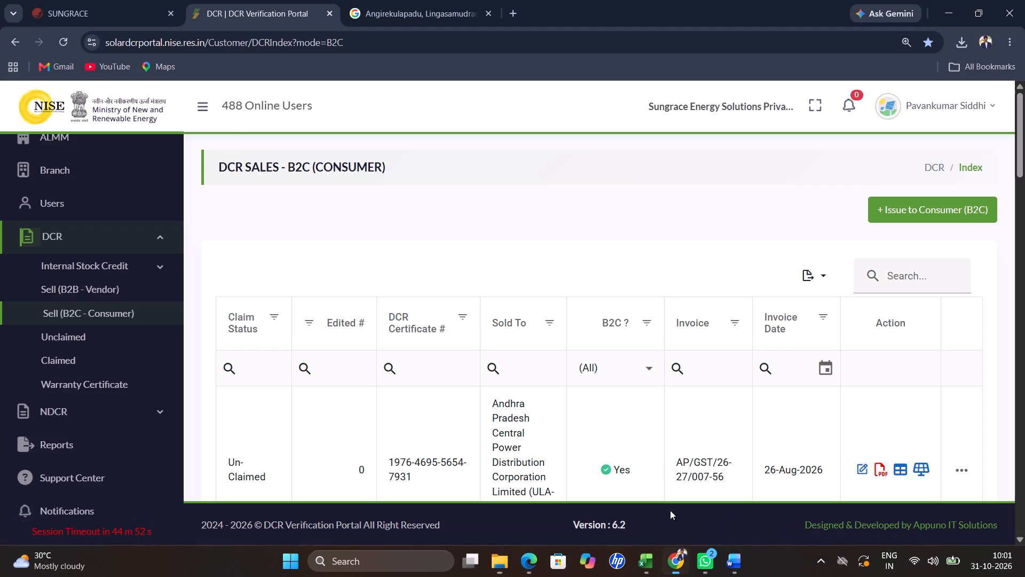
click(125, 18)
drag(665, 162, 673, 160)
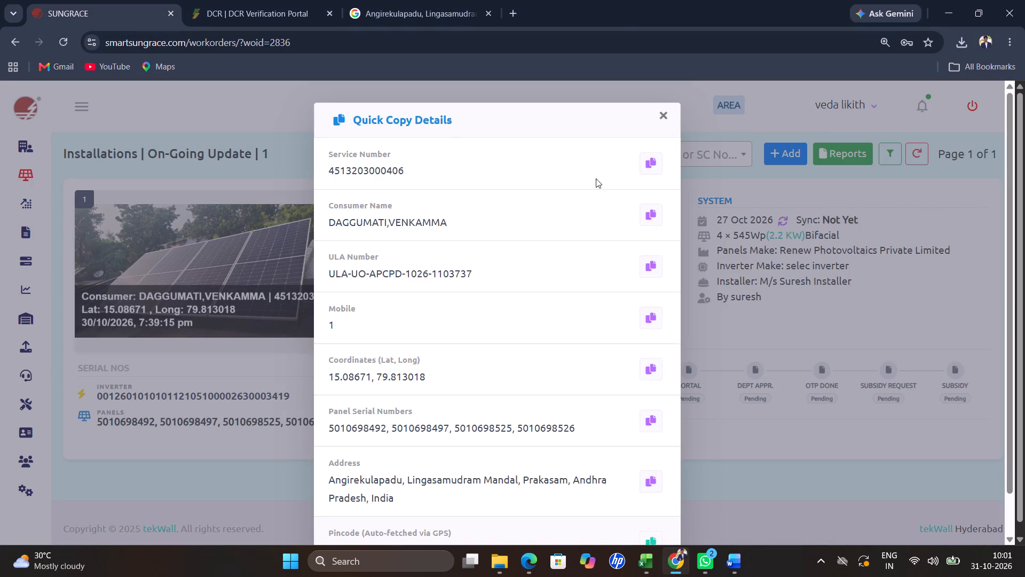
click(647, 167)
click(264, 6)
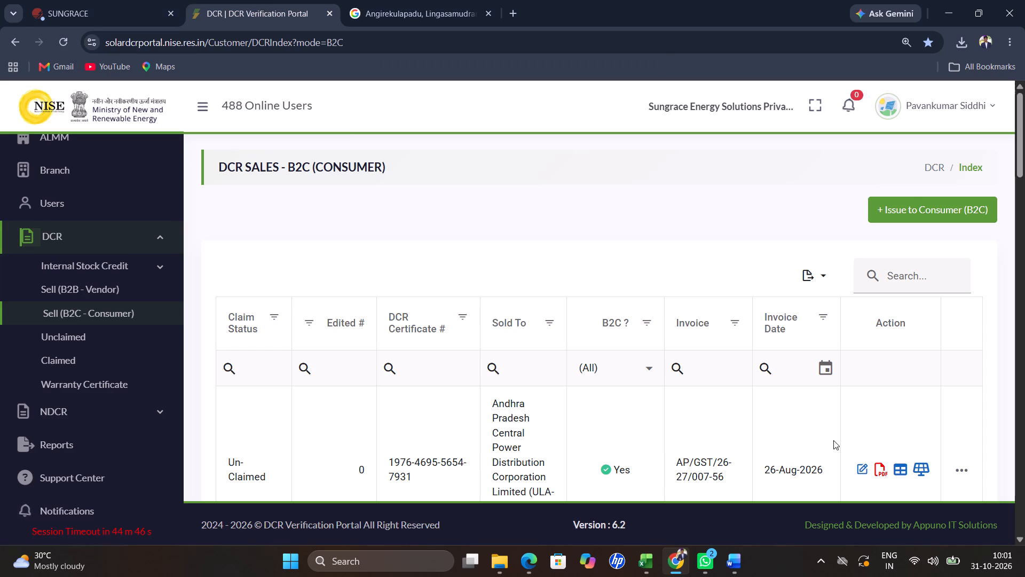
click(882, 473)
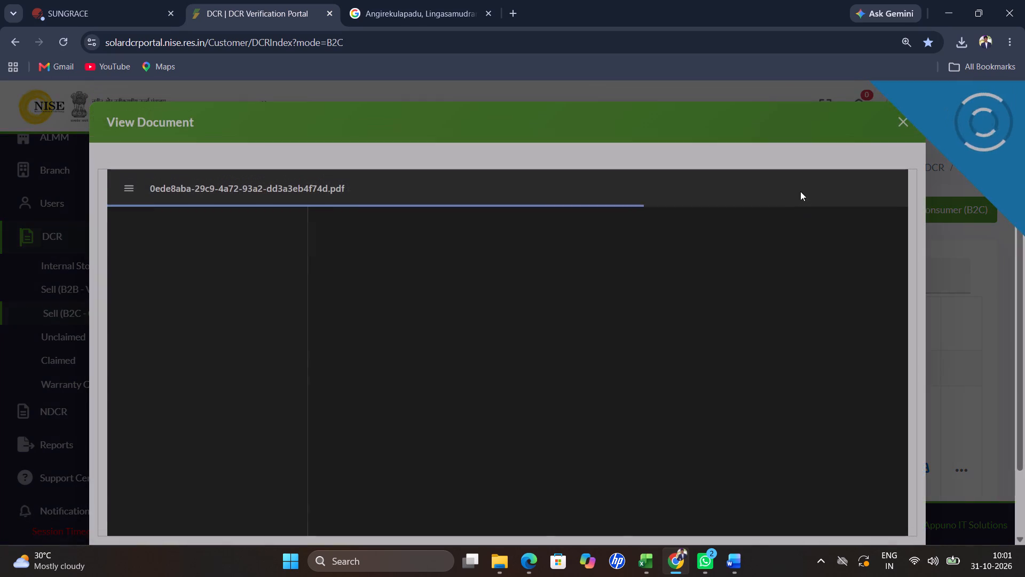
click(838, 188)
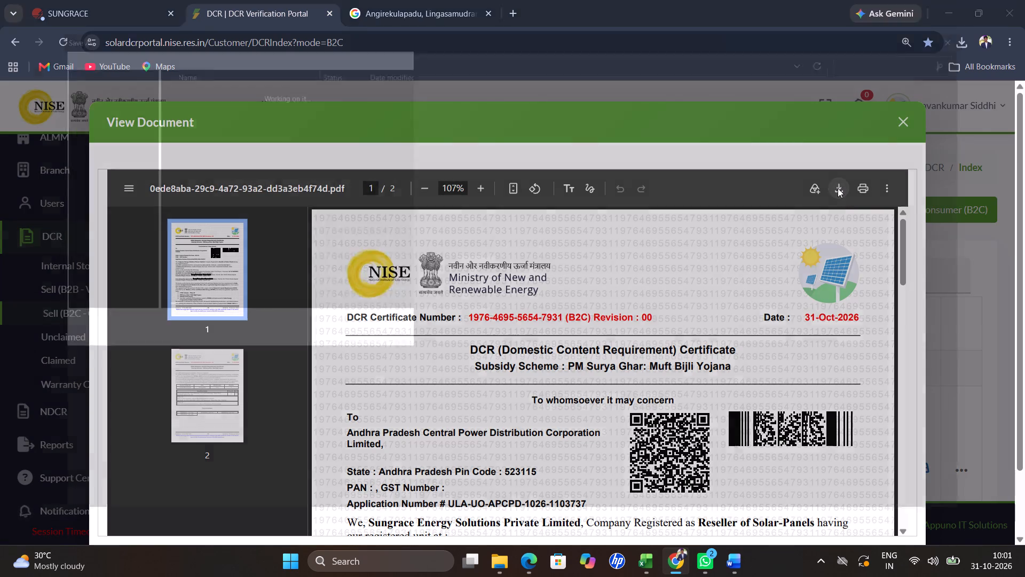
key(ctrl+v)
text(-56)
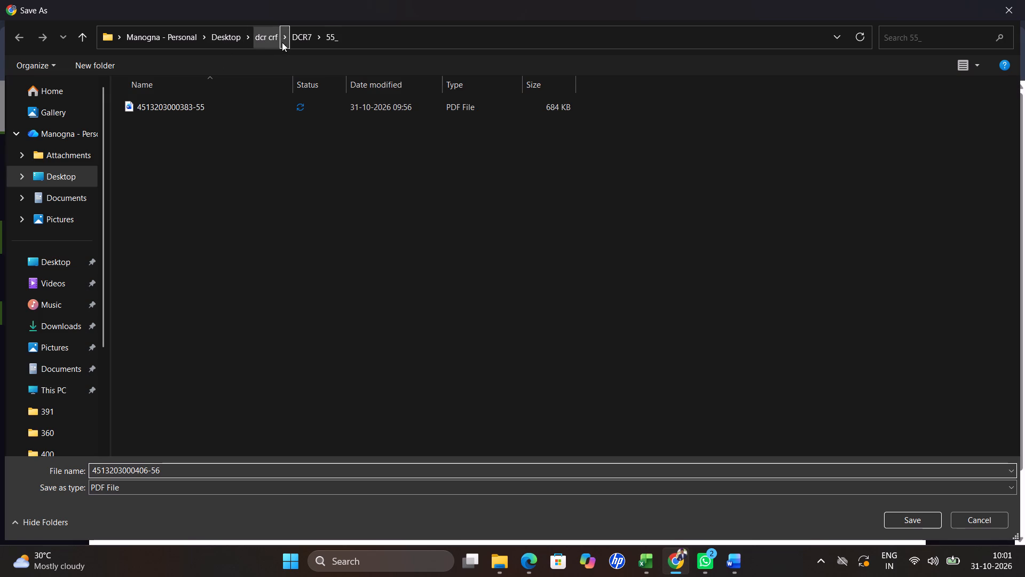
click(305, 34)
double_click(210, 110)
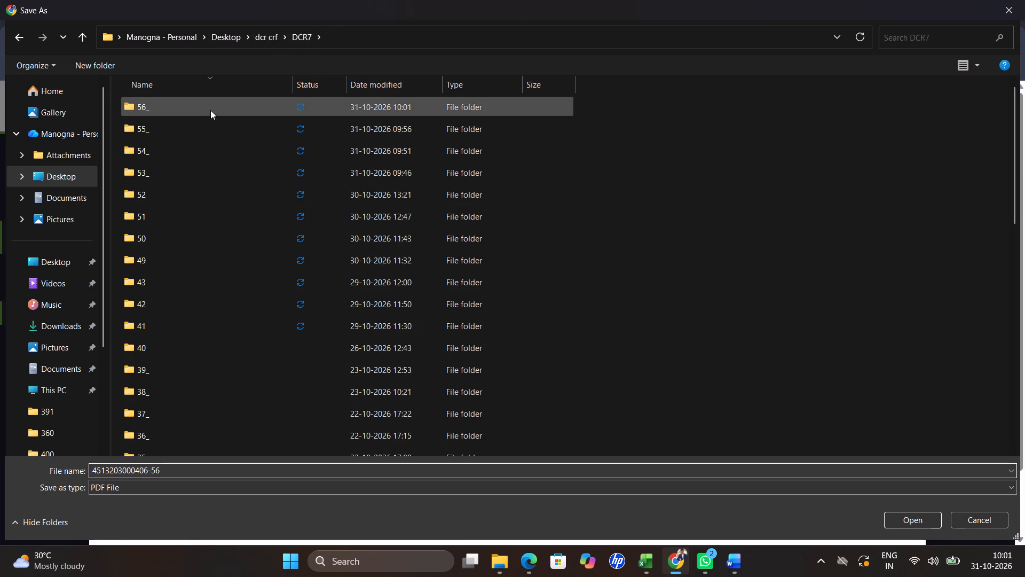
click(924, 520)
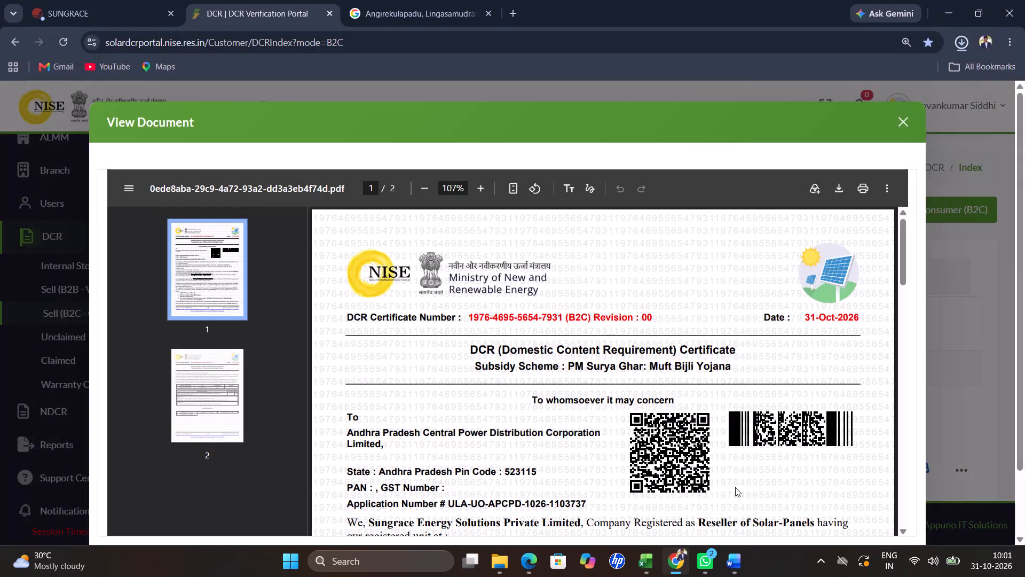
Close the copy details in SUNGRACE and open the same consumer's installation record for updating.
click(10, 0)
click(76, 0)
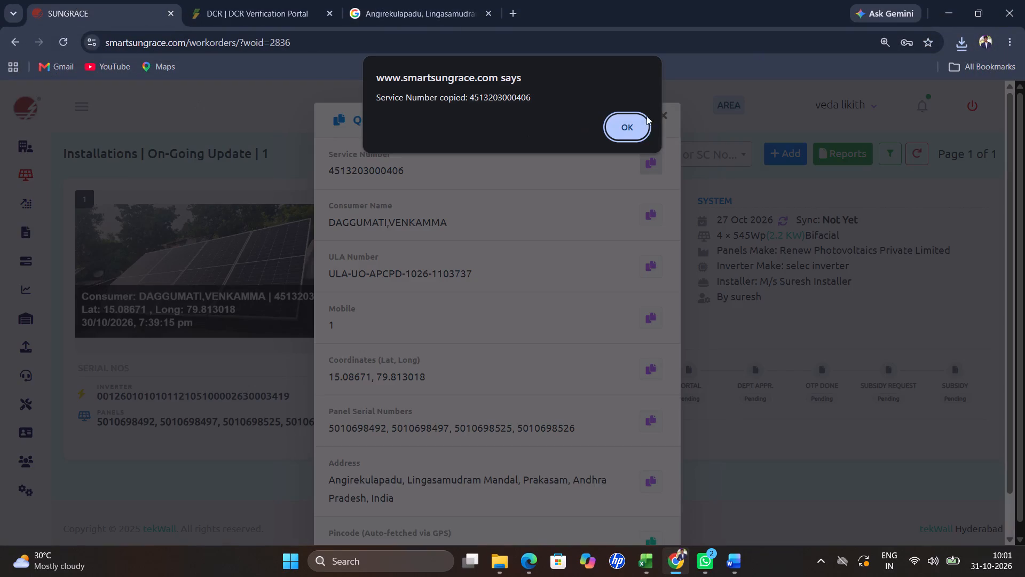
click(634, 125)
click(666, 111)
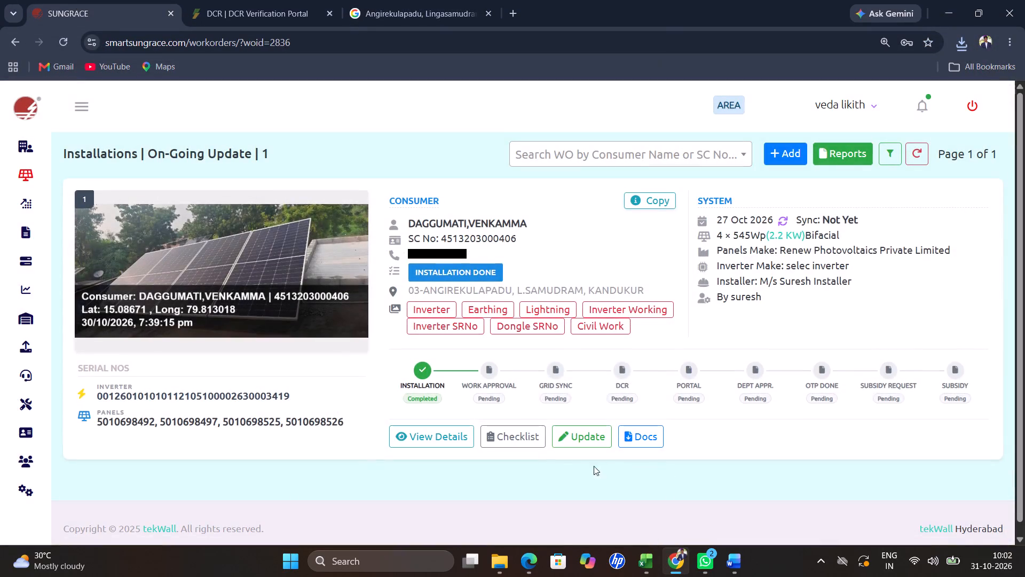
click(565, 443)
click(455, 378)
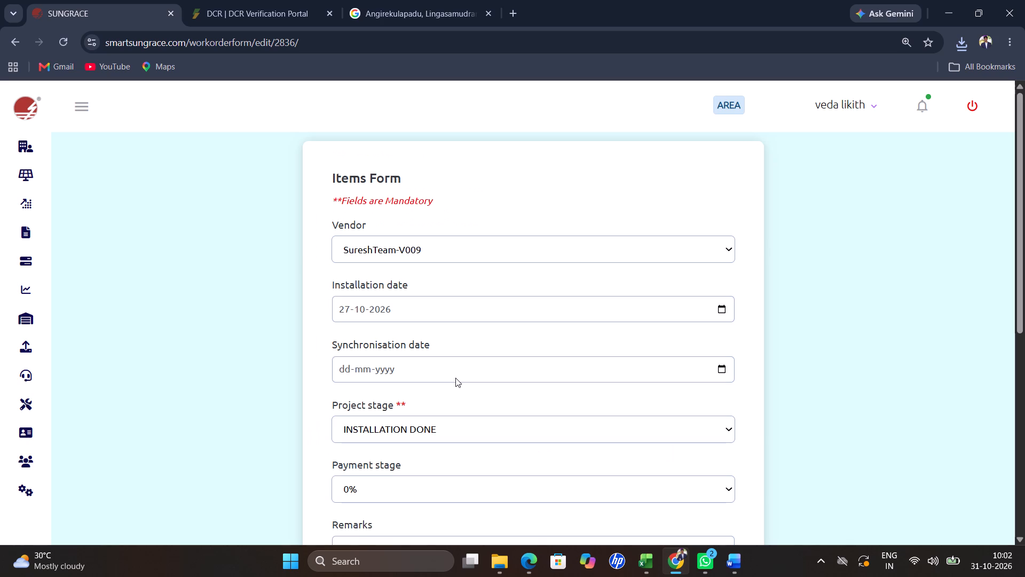
Attach the certificate PDF ending in -56 from DCR7's 56_ folder as the record's Dcr upload.
scroll(453, 367, down, 2)
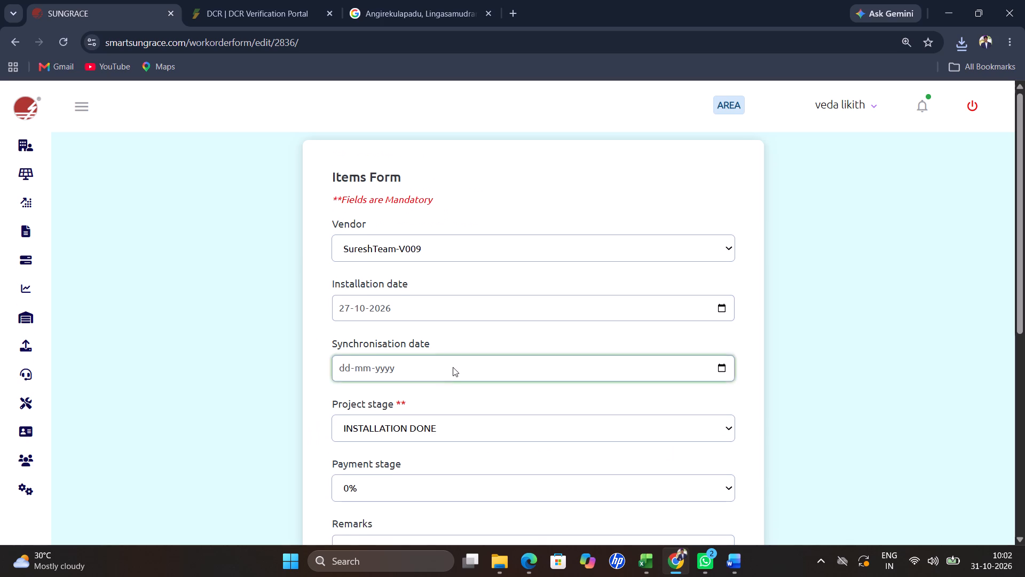
scroll(453, 367, down, 2)
click(377, 436)
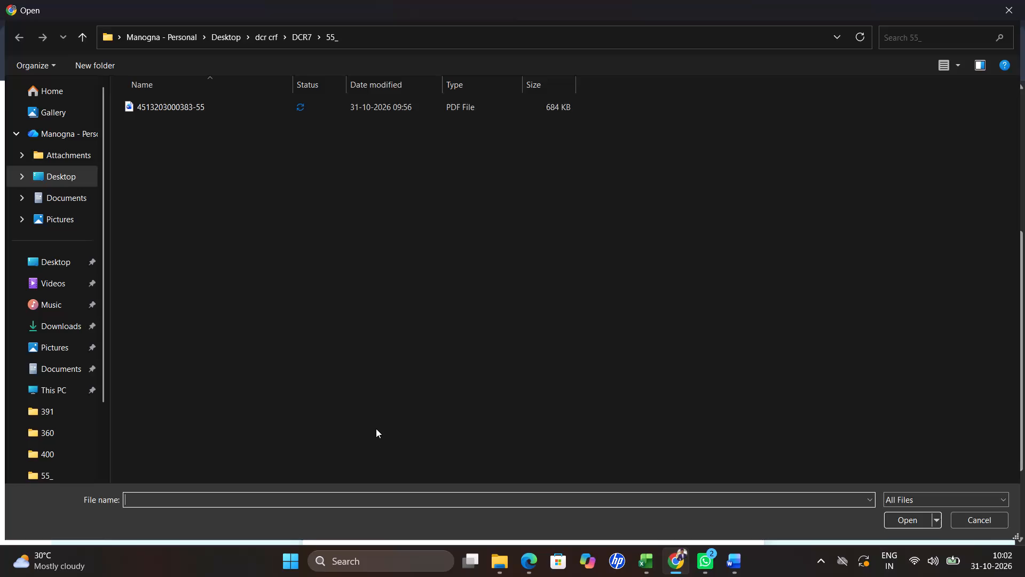
click(301, 37)
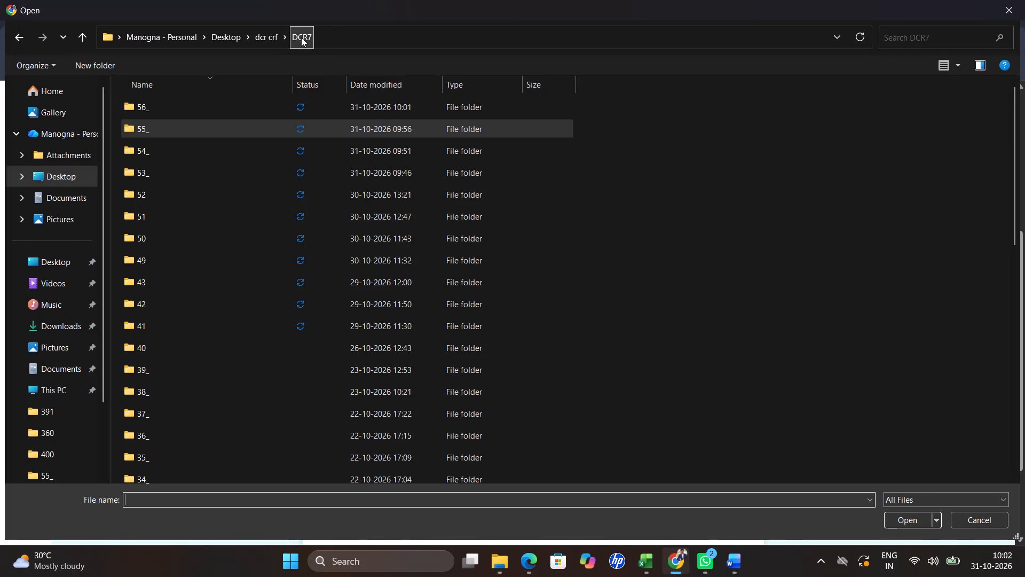
double_click(225, 101)
double_click(226, 103)
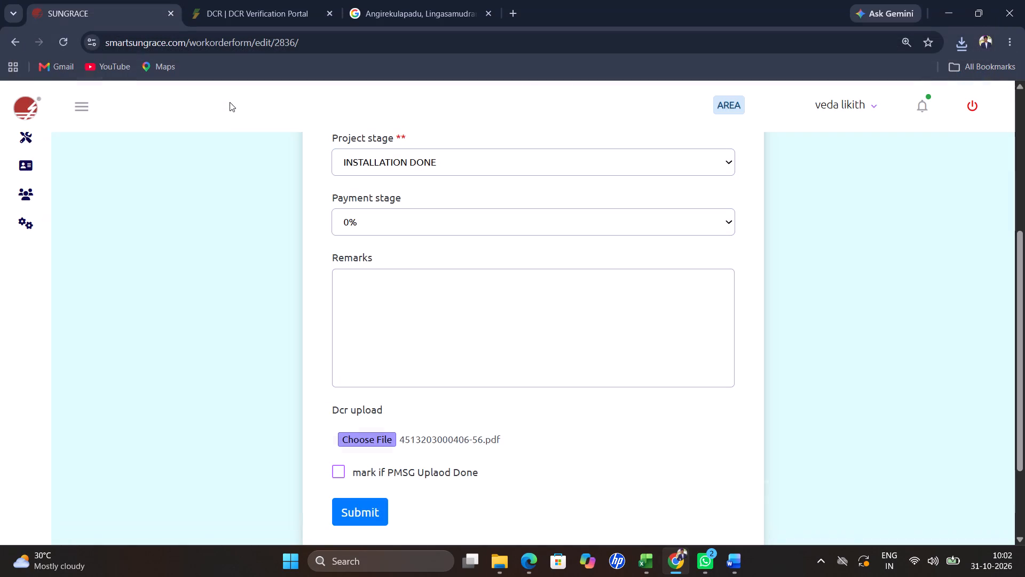
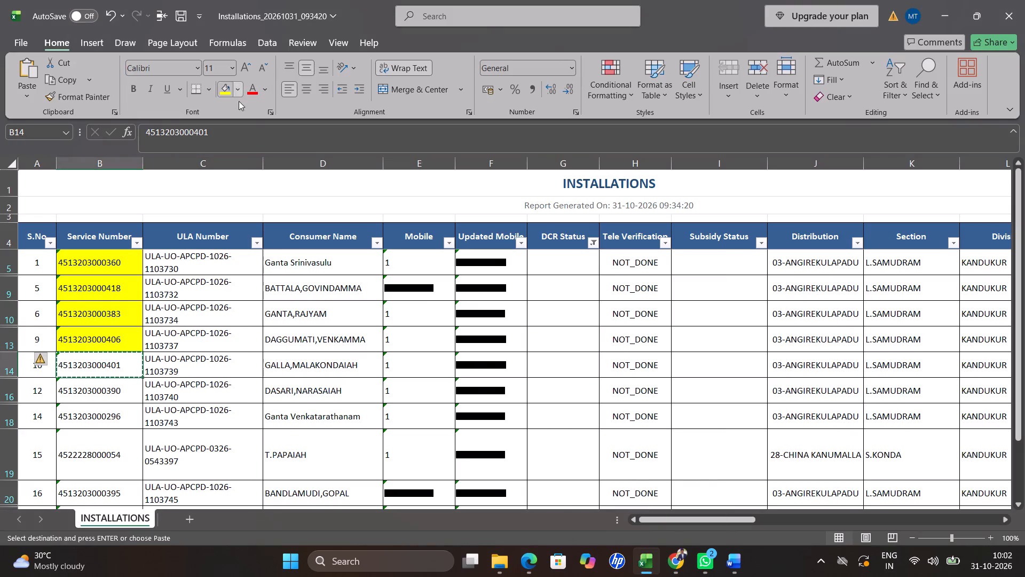
Find and open the SUNGRACE installation record matching the service number copied from the Excel list.
click(673, 509)
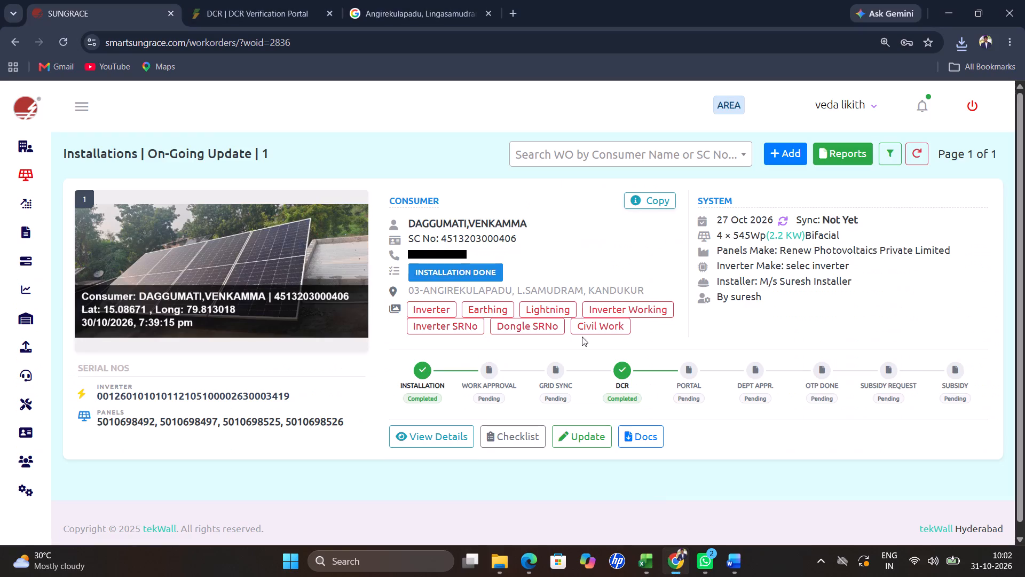
click(572, 154)
key(ctrl+v)
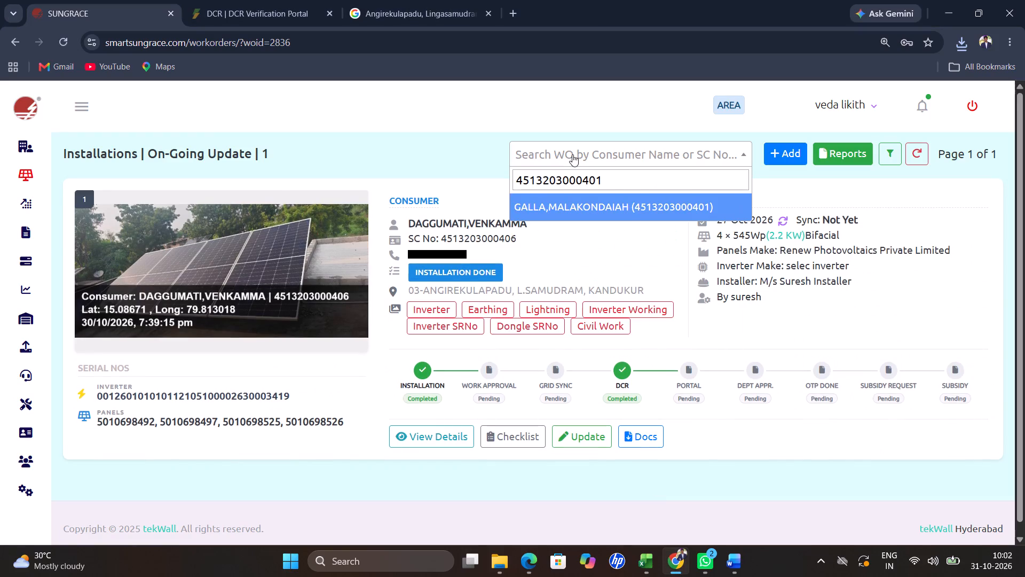
key(Return)
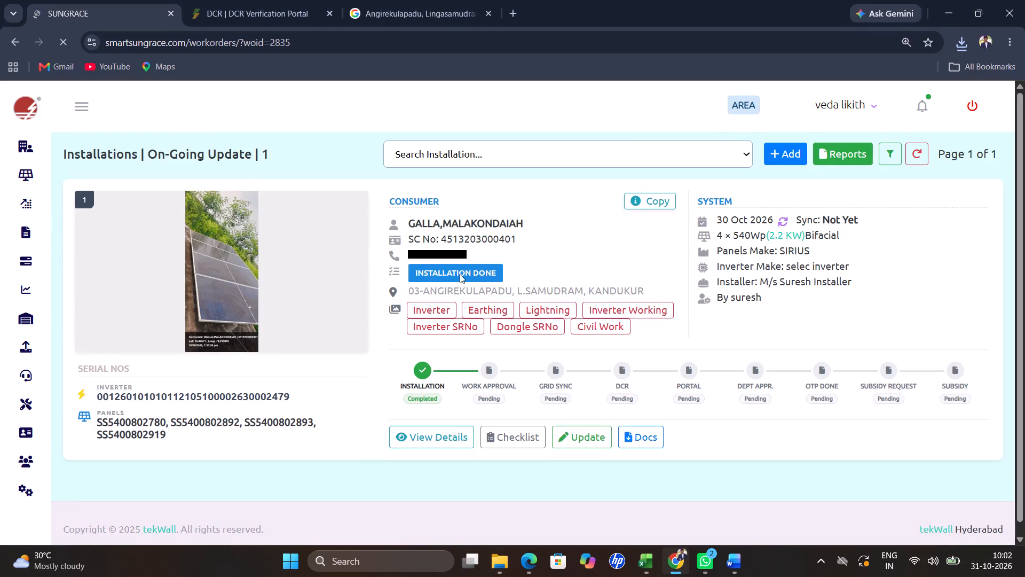
Copy the consumer's ULA number from SUNGRACE and enter it as Consumer Application Number in a new B2C DCR on the NISE portal.
click(658, 191)
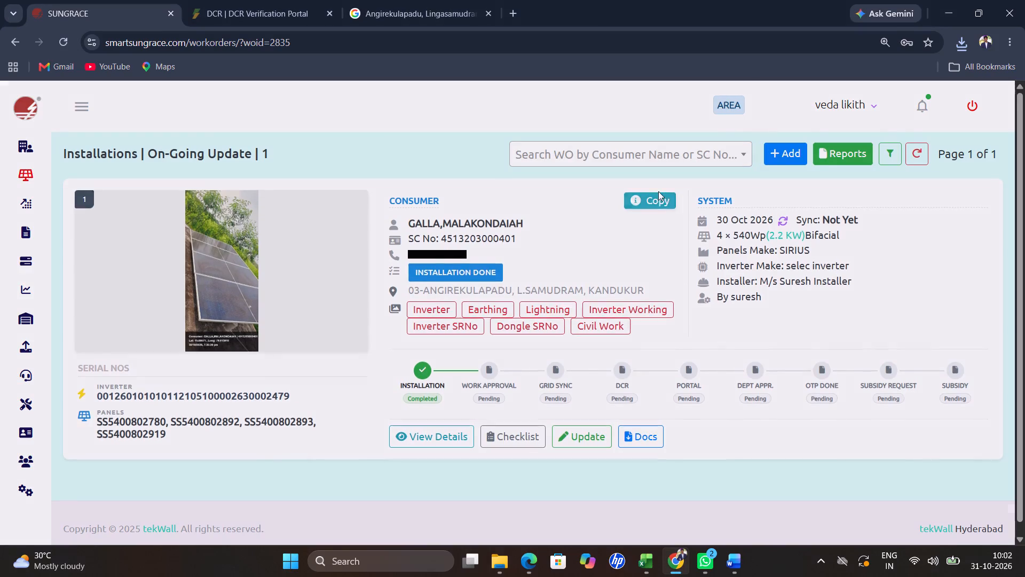
click(648, 269)
click(257, 0)
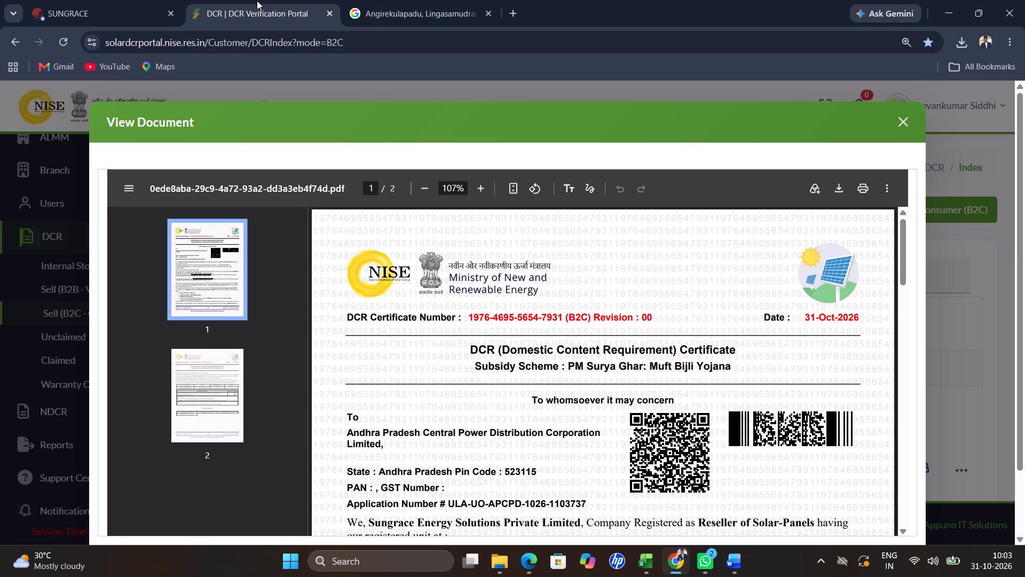
click(895, 120)
click(879, 205)
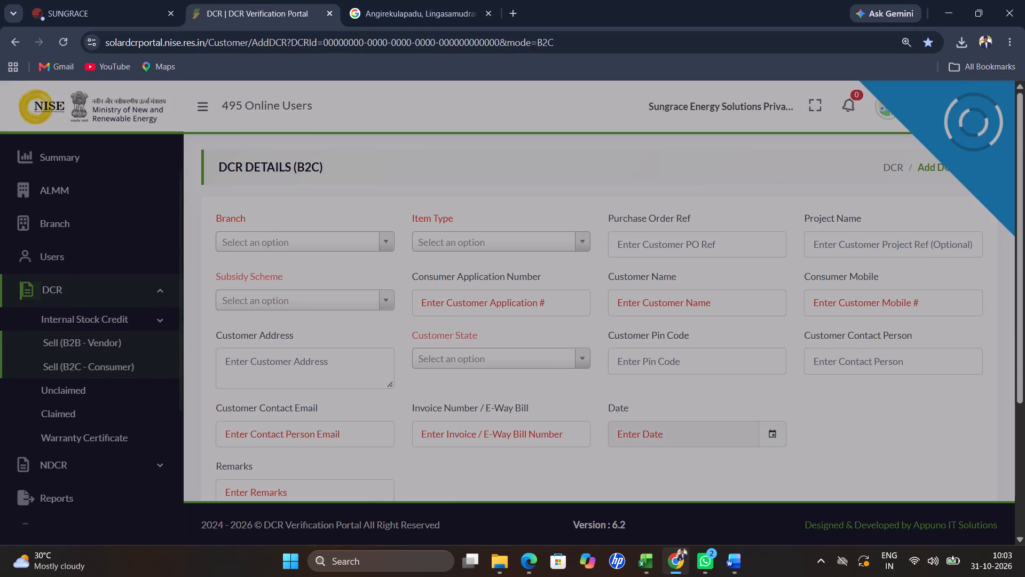
click(478, 304)
key(ctrl+v)
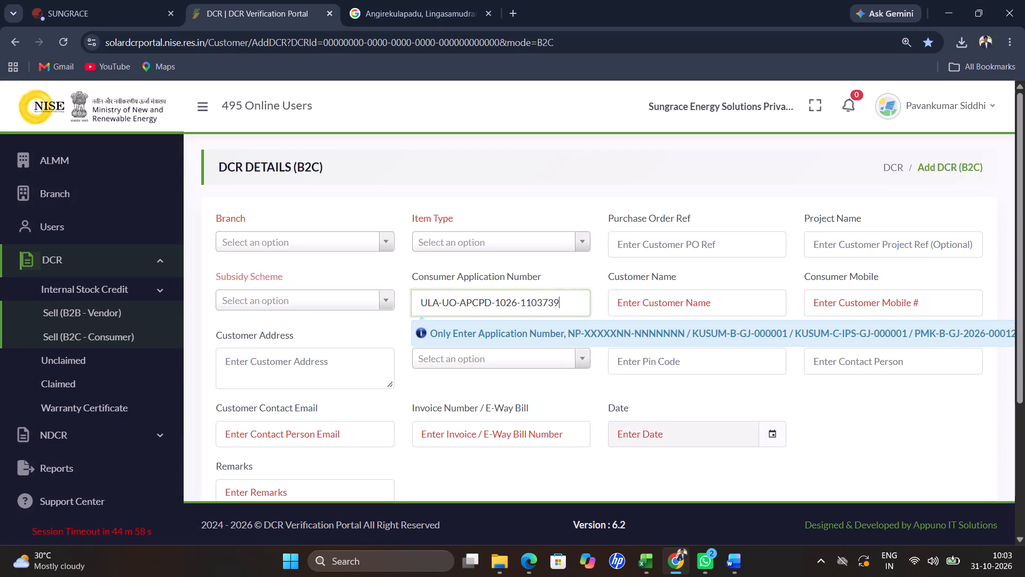
Set the Andhra Pradesh branch, subsidy scheme PM Surya Ghar: Muft Bijli Yojana and item type Solar Panels in the DCR form.
click(367, 239)
click(309, 314)
click(294, 297)
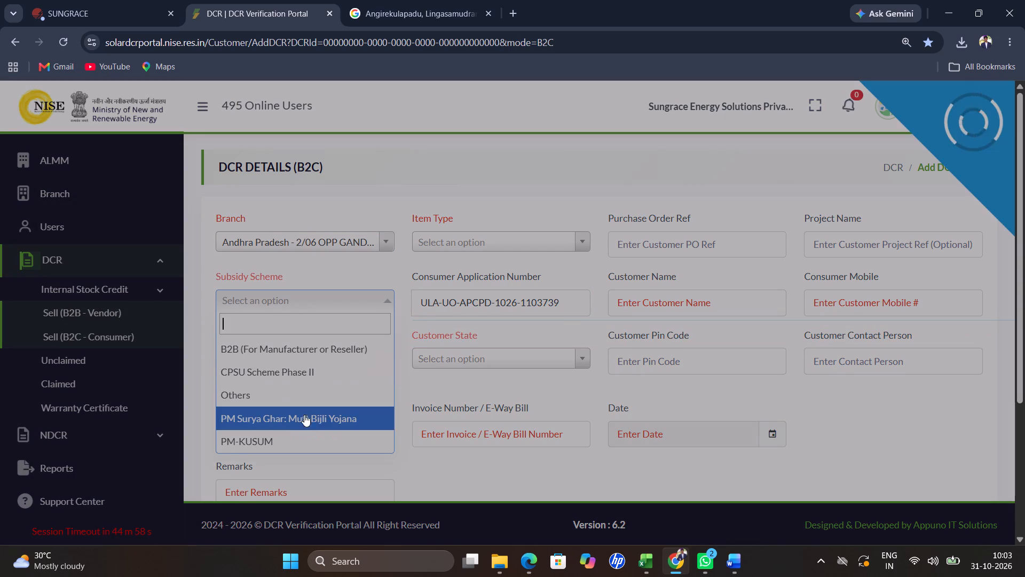
click(305, 425)
click(460, 244)
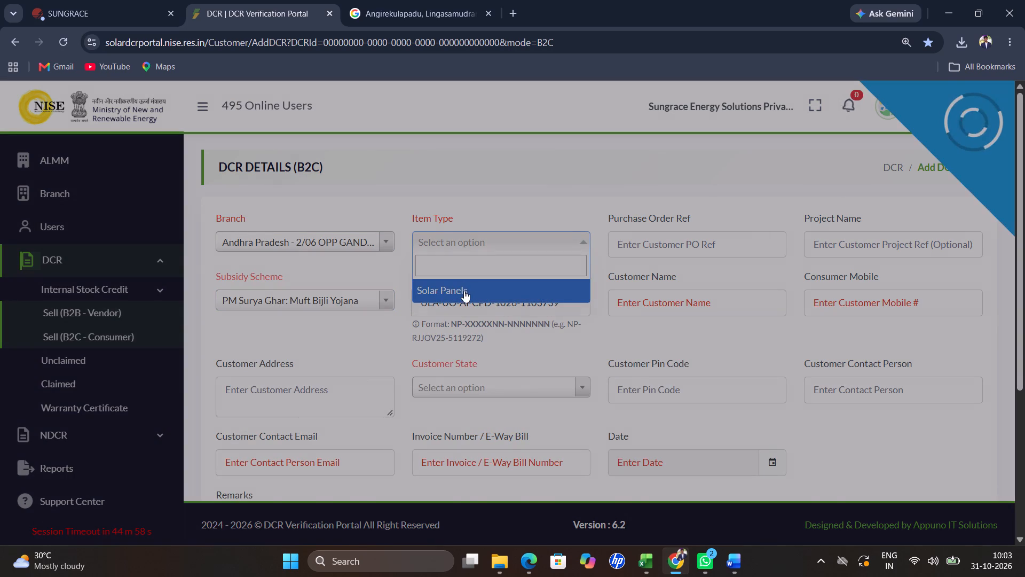
click(464, 291)
click(677, 303)
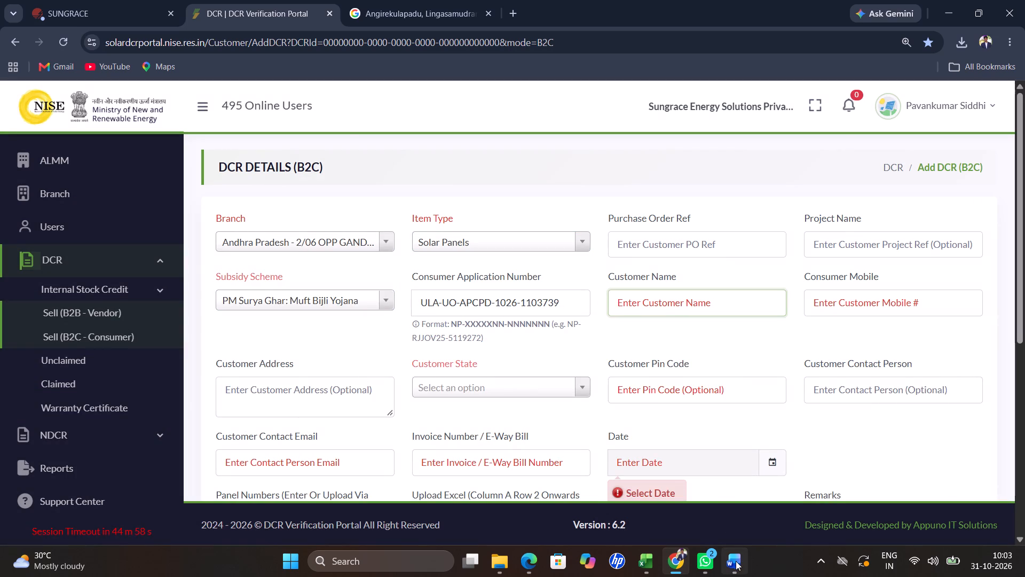
double_click(726, 518)
scroll(430, 353, up, 13)
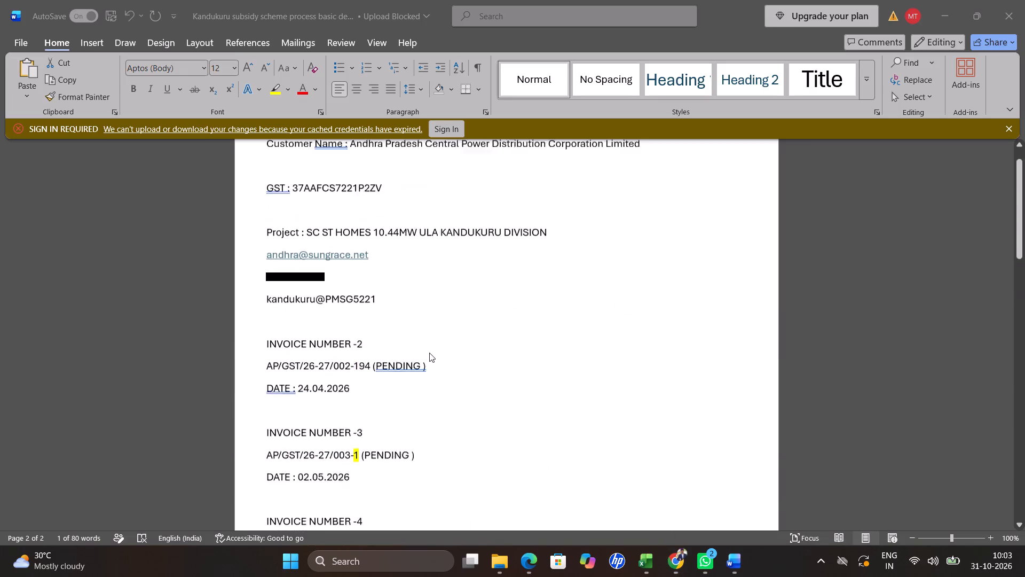
scroll(429, 353, up, 12)
drag(351, 184, 354, 184)
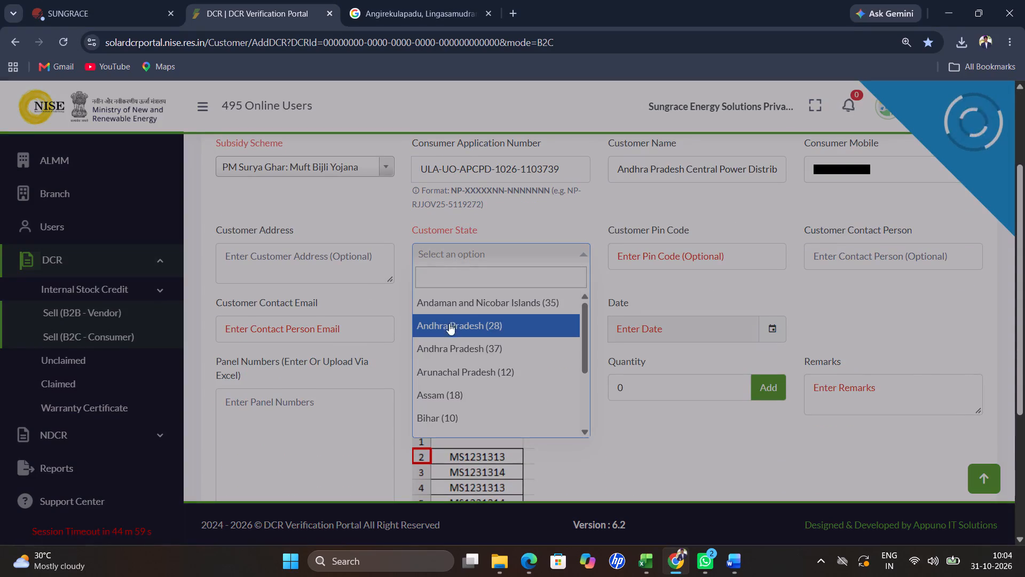
click(452, 339)
Copy the contact email address from the Word document for the DCR form's Customer Contact Email.
click(357, 312)
click(357, 321)
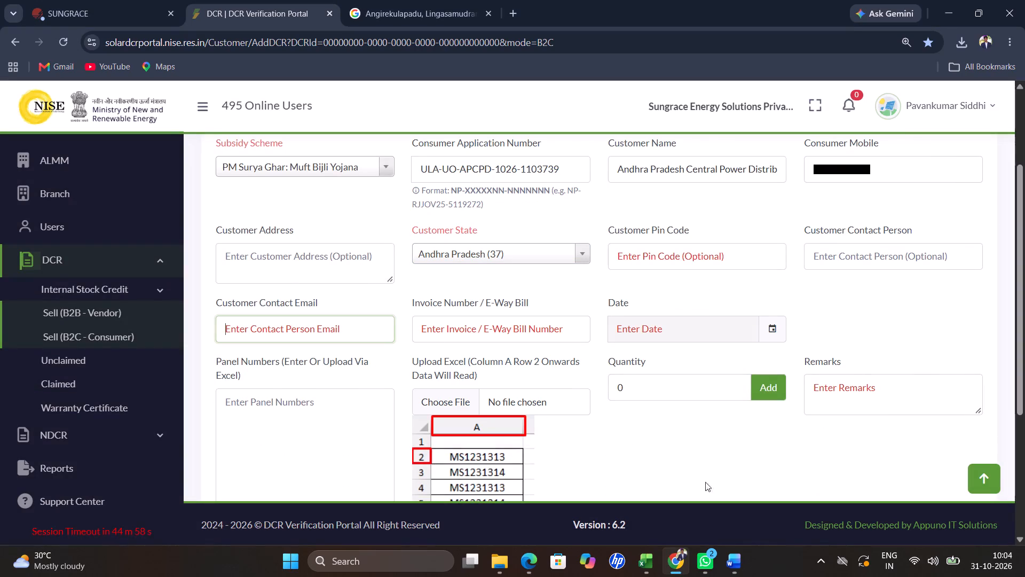
click(722, 505)
drag(388, 293, 234, 306)
key(ctrl+c)
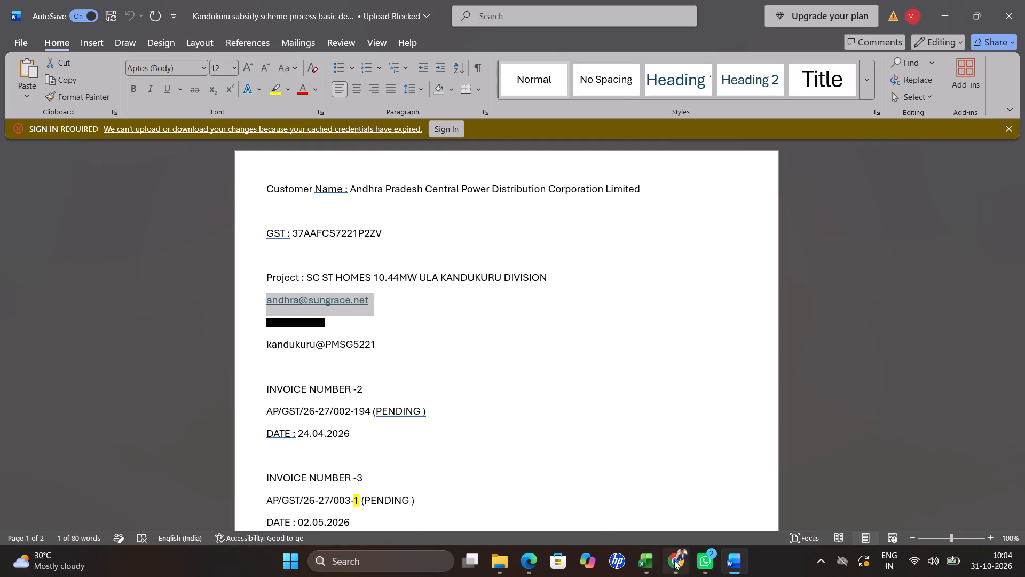
Fill Customer Contact Email in the DCR form with the email address copied from the Word document.
click(647, 485)
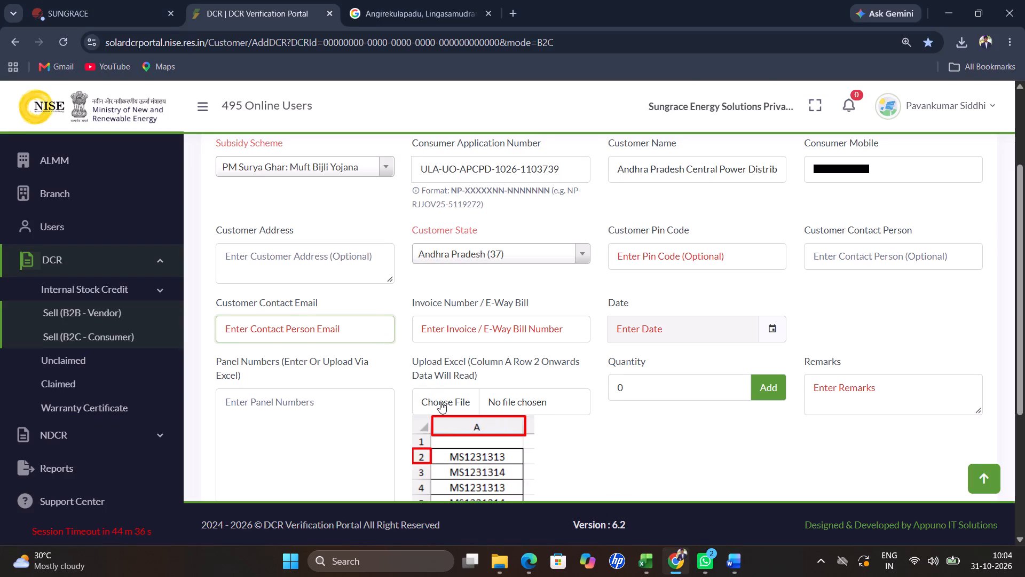
key(ctrl+v)
Locate the invoice 7 entry in the Word document for the DCR form's Invoice Number / E-Way Bill field.
click(562, 333)
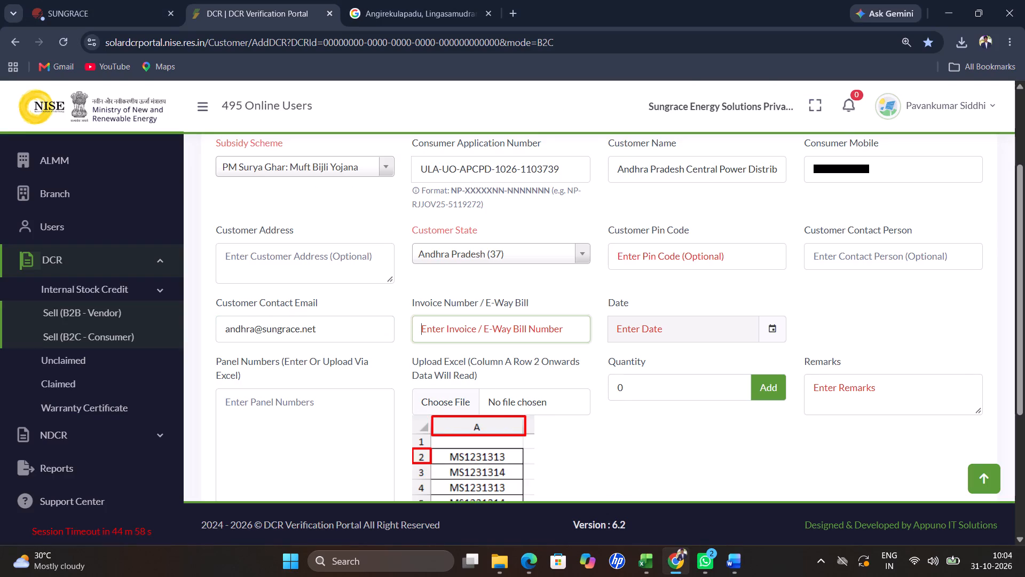
click(713, 494)
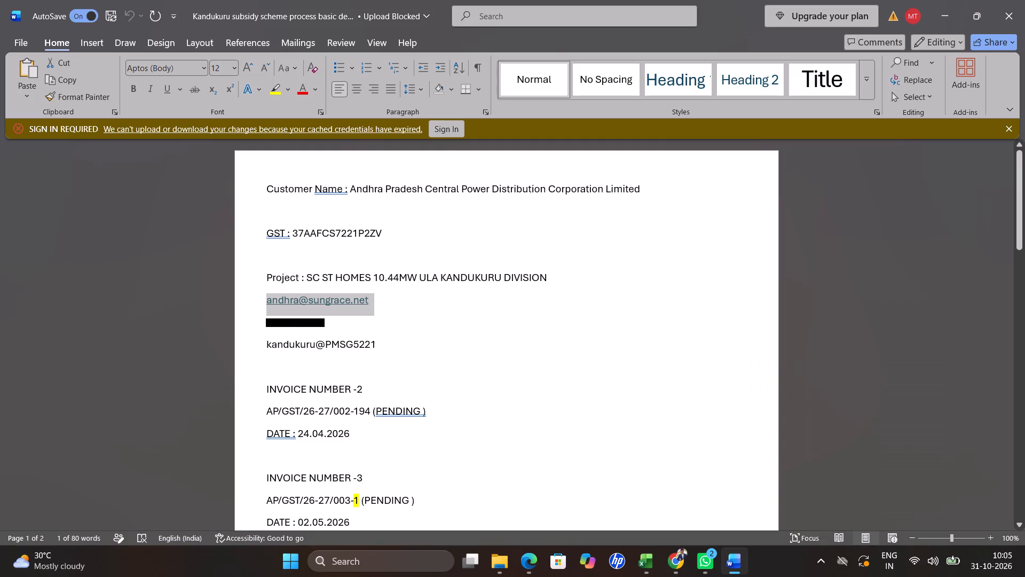
scroll(553, 381, down, 4)
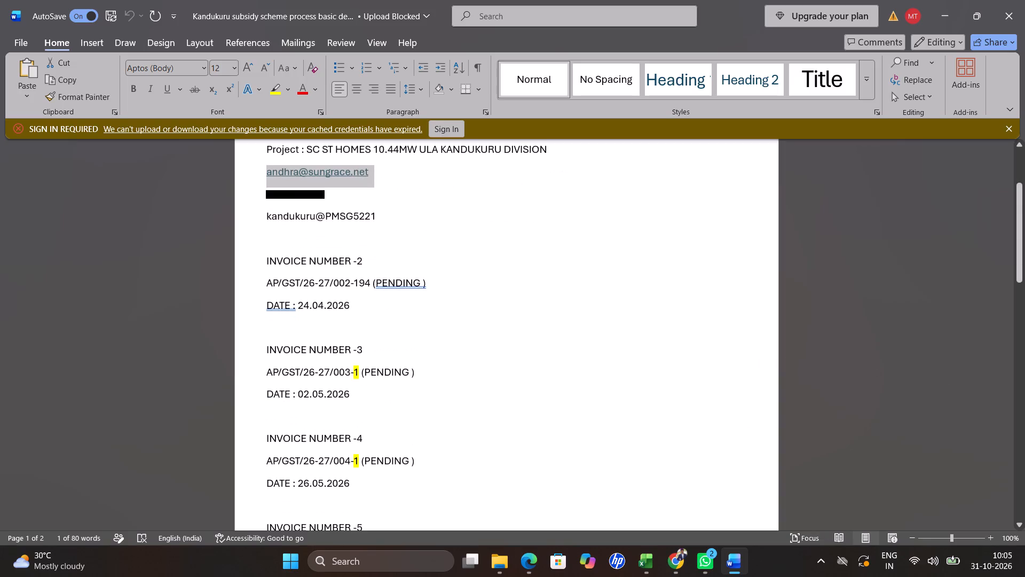
Fill Invoice Number / E-Way Bill with AP/GST/26-27/007-57, copying the invoice 7 prefix from the Word document into the DCR form.
scroll(567, 367, down, 7)
scroll(433, 388, down, 9)
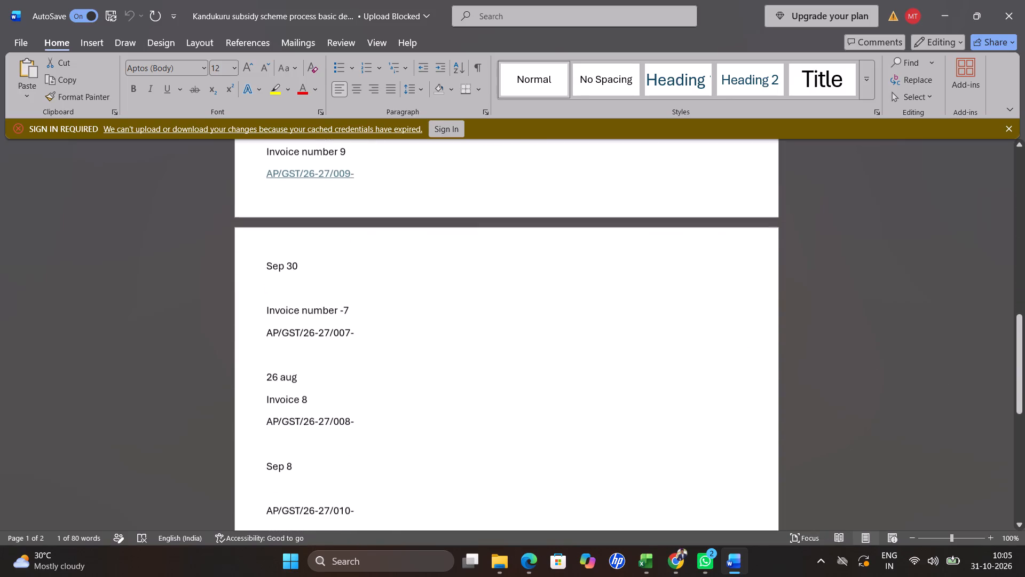
drag(343, 330, 256, 337)
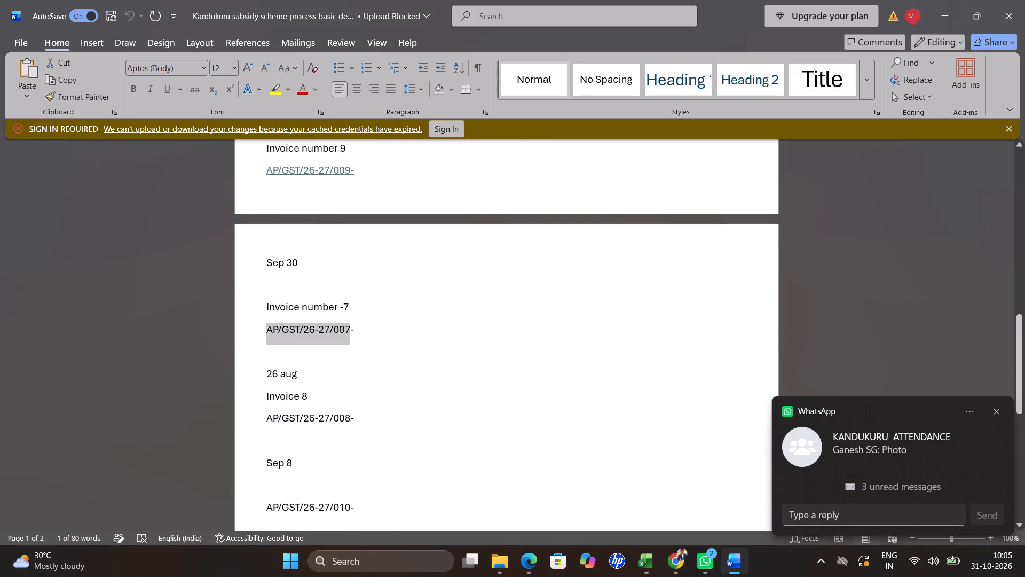
drag(256, 337, 248, 337)
click(248, 337)
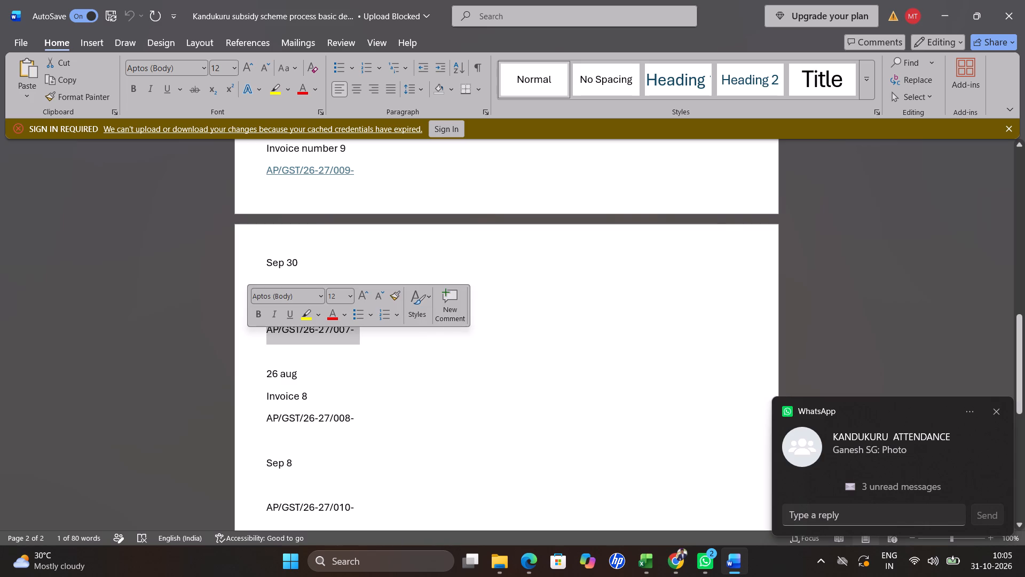
key(ctrl+c)
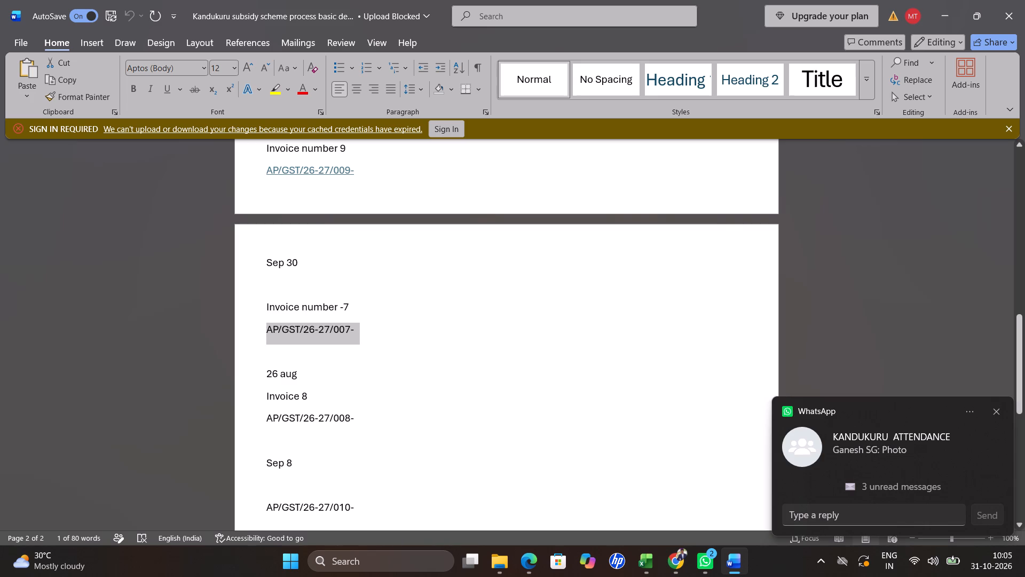
click(672, 532)
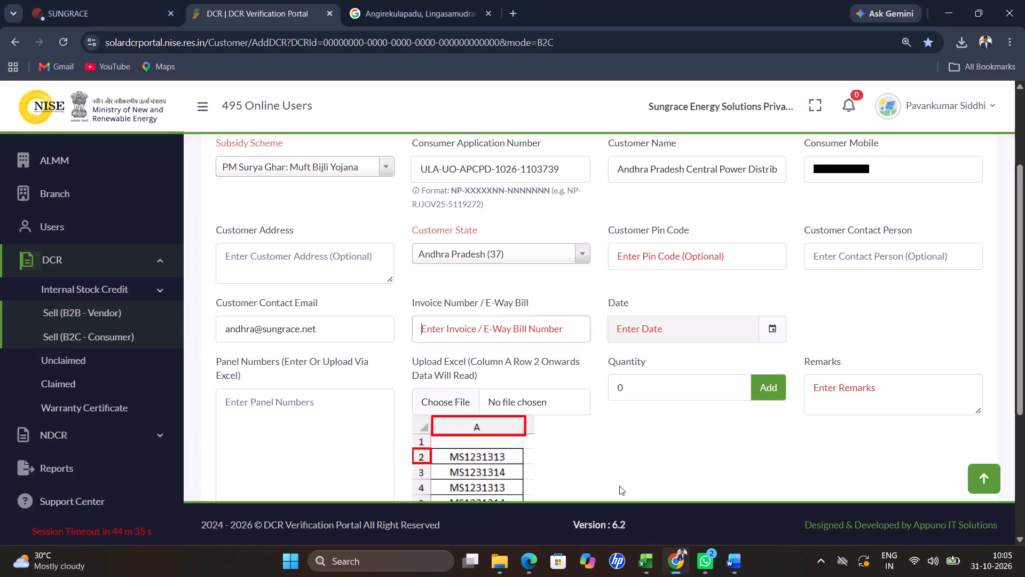
key(ctrl+v)
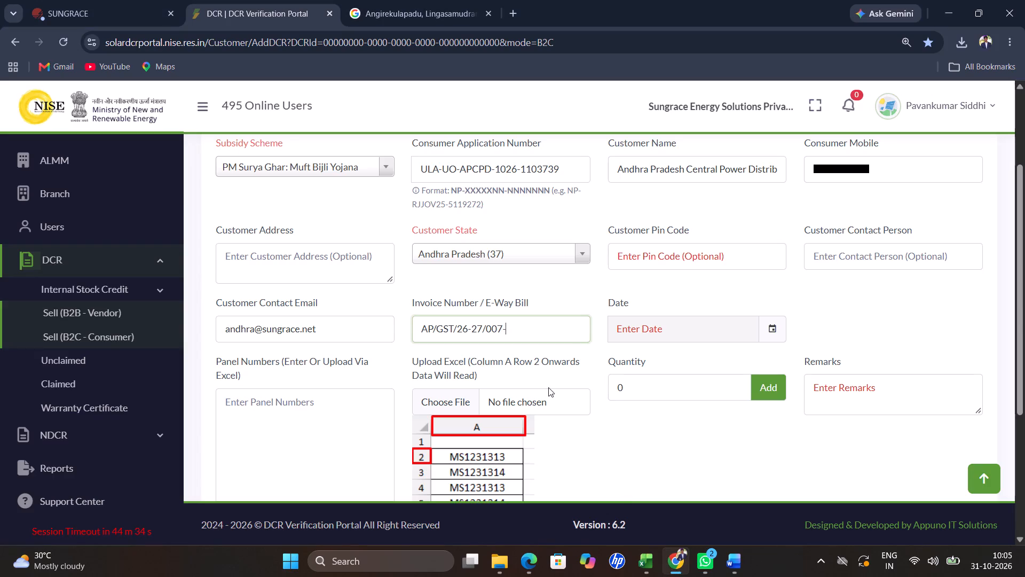
text(57)
Set the invoice Date in the DCR form to 26-Aug-2026.
click(697, 334)
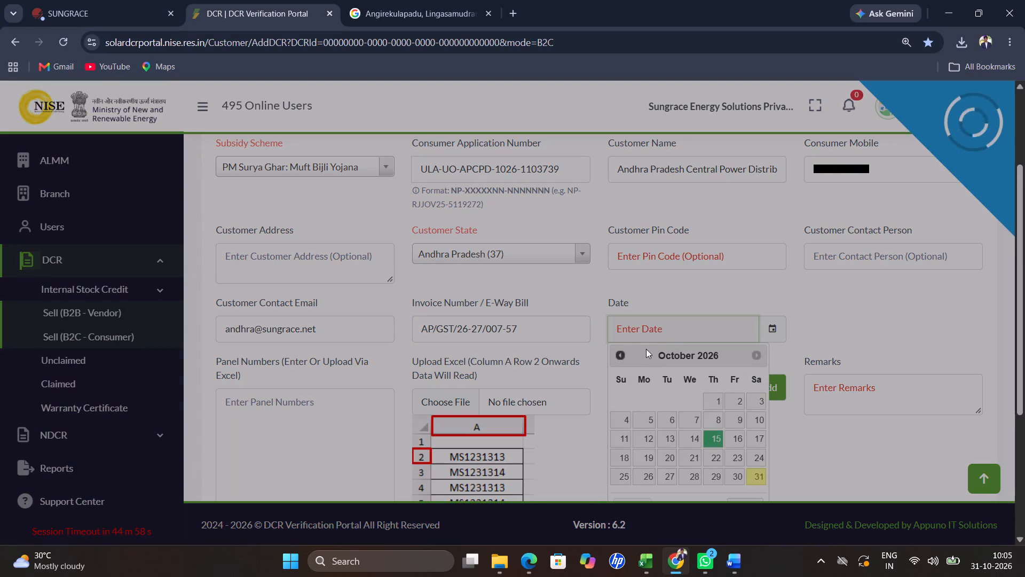
click(621, 354)
click(621, 354)
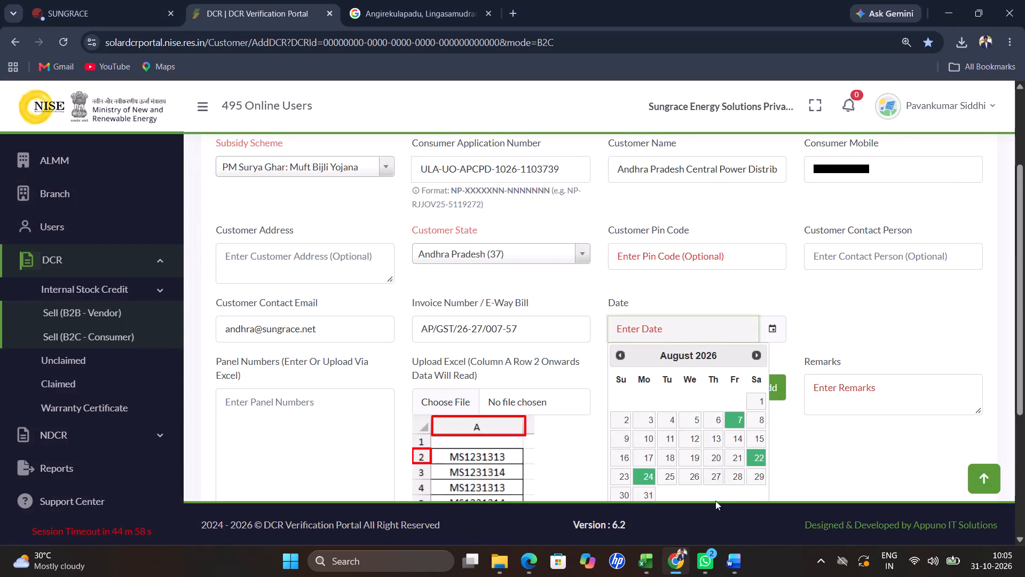
click(692, 477)
scroll(415, 252, down, 2)
click(320, 370)
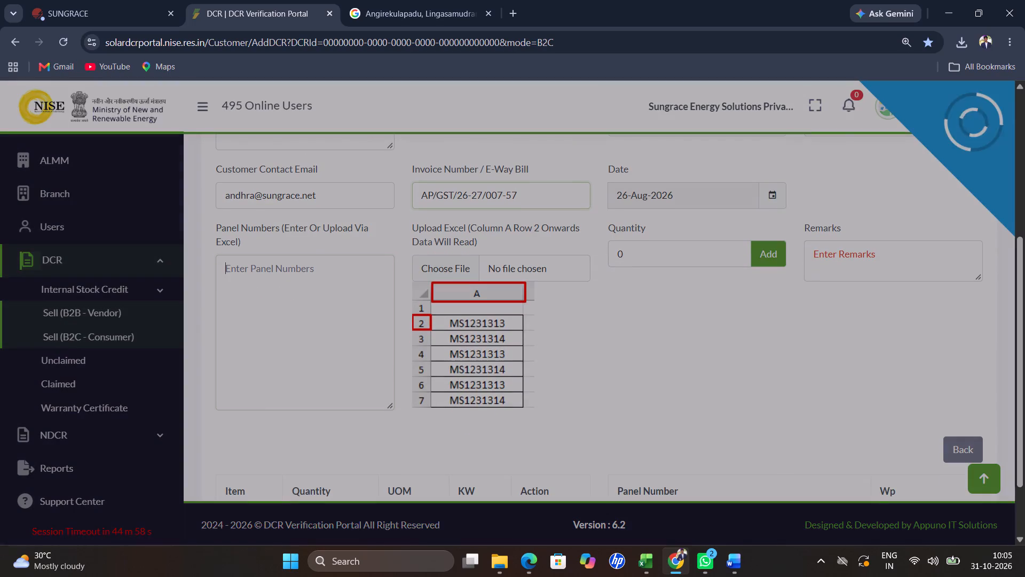
click(70, 0)
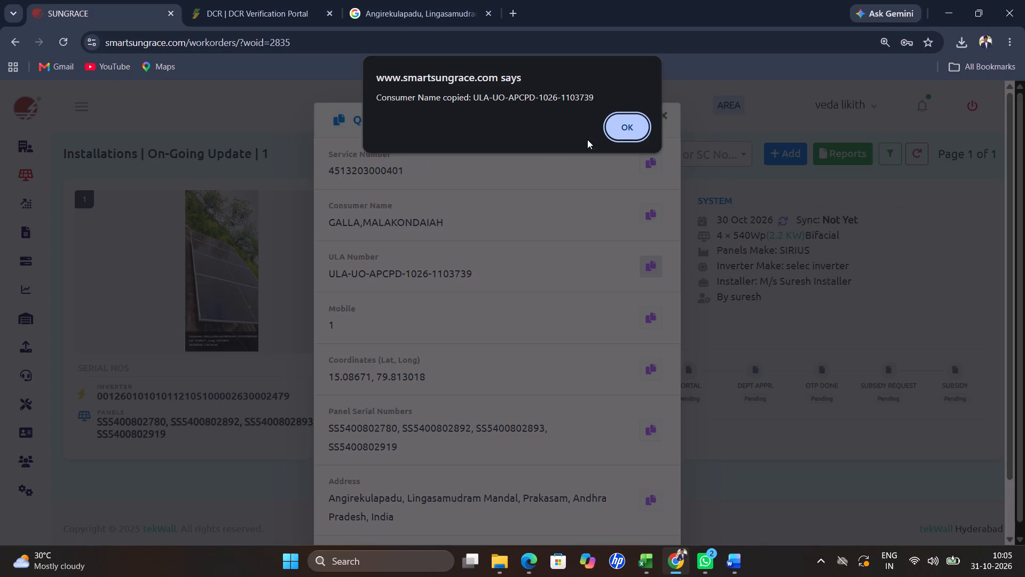
click(617, 130)
click(653, 419)
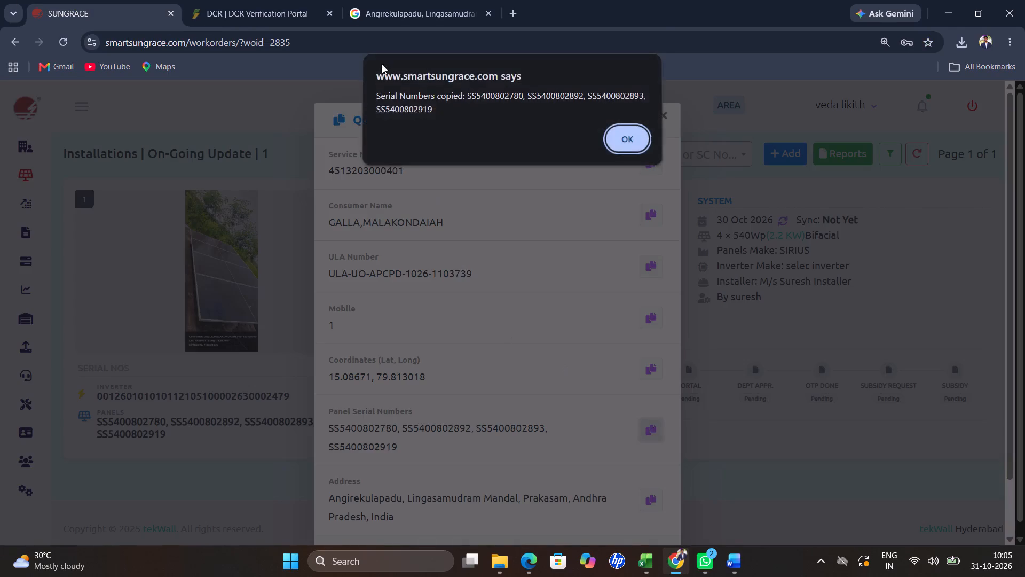
click(276, 2)
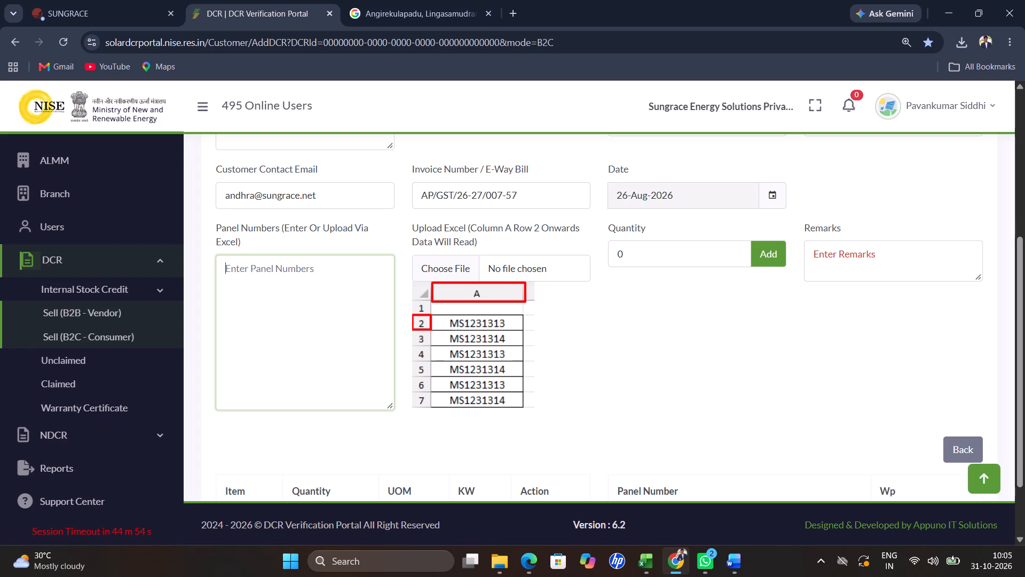
key(ctrl+v)
Put each of the four panel serial numbers on its own line, removing the separating commas and spaces.
key(Left)
key(Left)
key(Left)
key(Left)
key(Left)
key(Left)
key(Left)
key(Left)
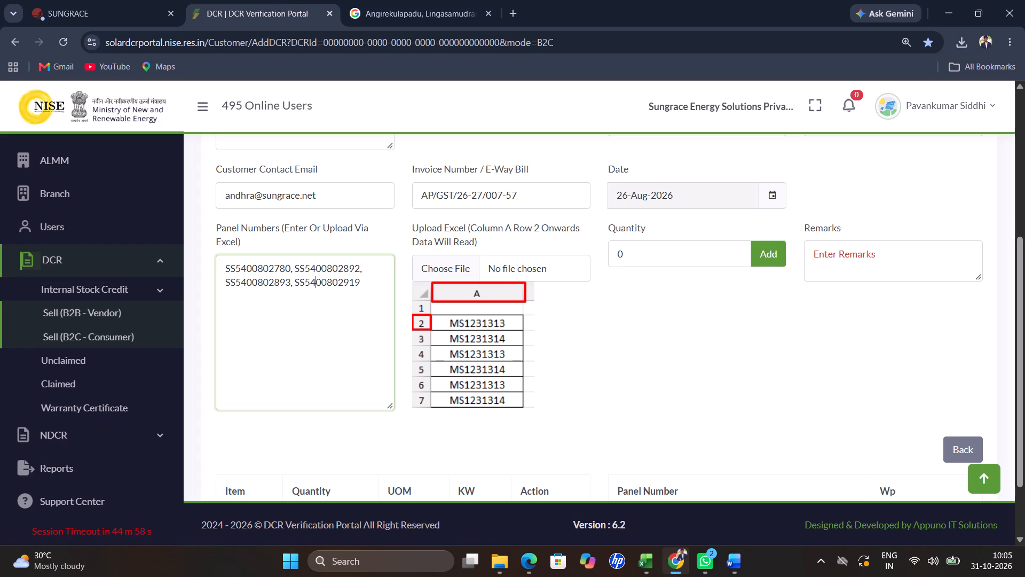
key(Left)
key(Left)
key(Left)
key(Left)
key(BackSpace)
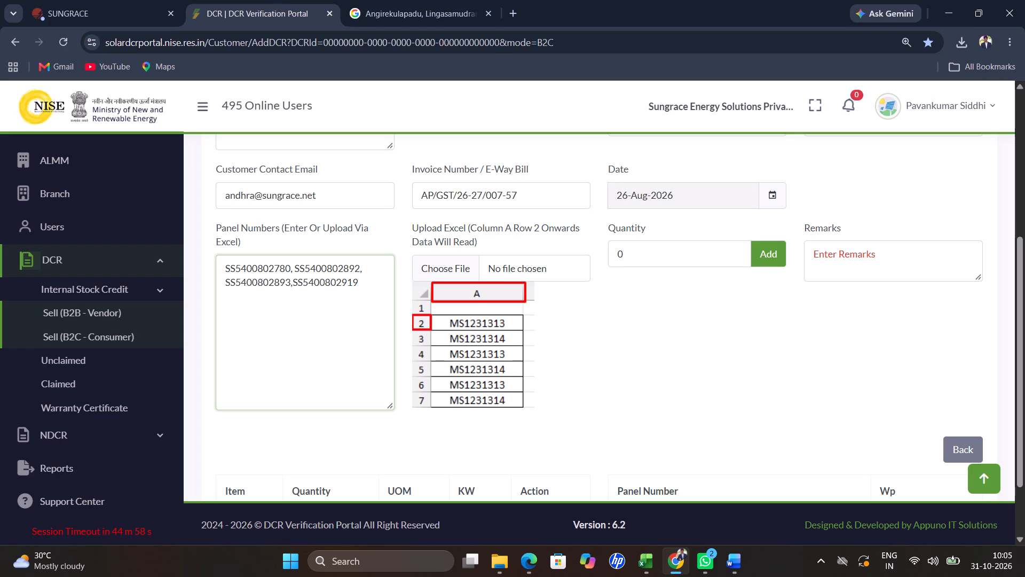
key(BackSpace)
key(Return)
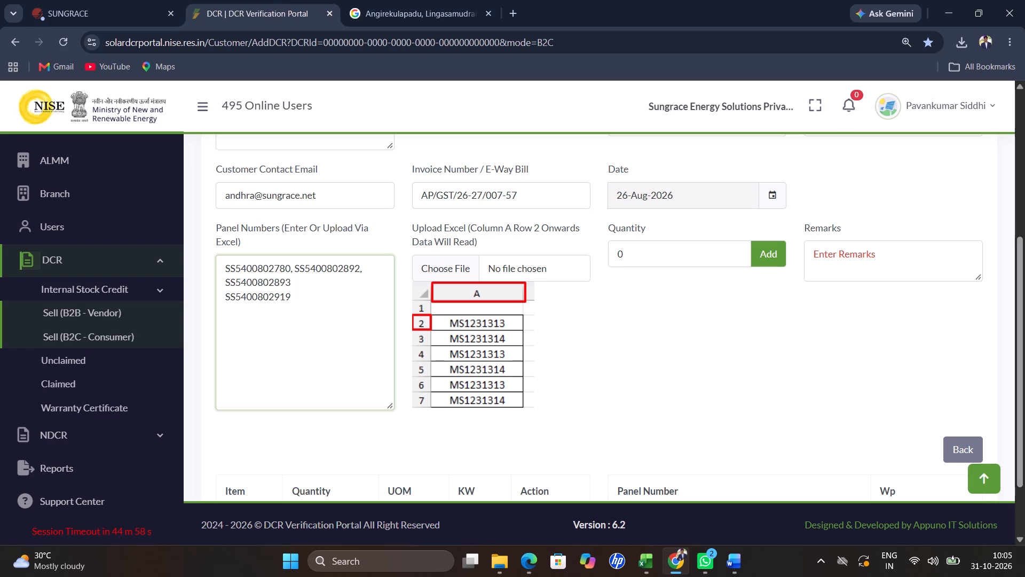
key(Up)
key(Up)
key(Up)
key(Up)
key(Up)
key(Right)
key(Right)
key(Right)
key(Right)
key(Right)
key(Right)
key(Right)
key(Right)
key(Right)
key(Right)
key(Right)
key(Right)
key(Right)
key(Right)
key(BackSpace)
key(BackSpace)
key(Return)
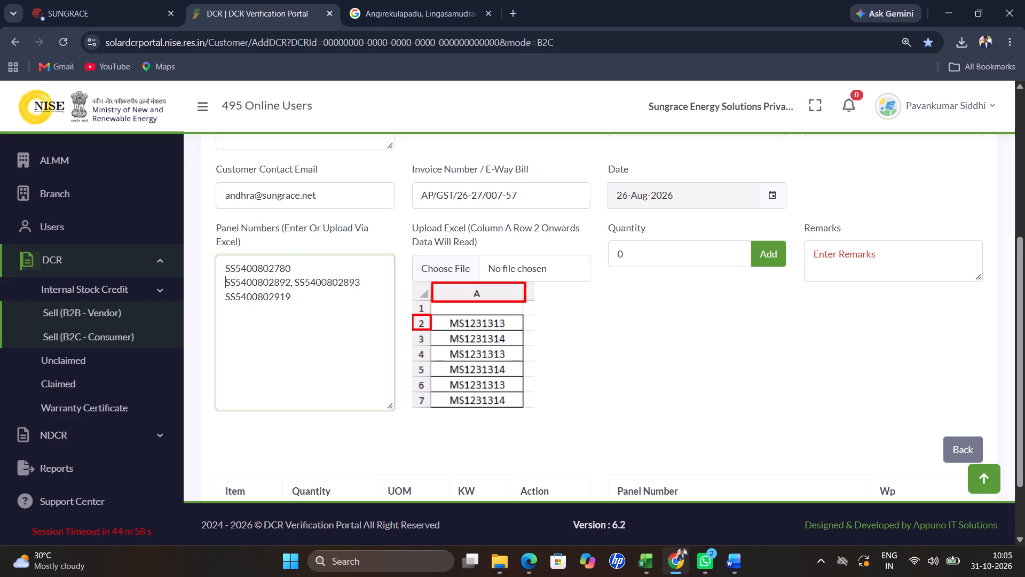
key(Right)
key(Right)
key(Right)
key(Right)
key(Right)
key(Right)
key(Right)
key(Right)
key(Right)
key(Right)
key(Right)
key(Right)
key(Right)
key(Right)
key(Right)
key(Left)
key(BackSpace)
key(BackSpace)
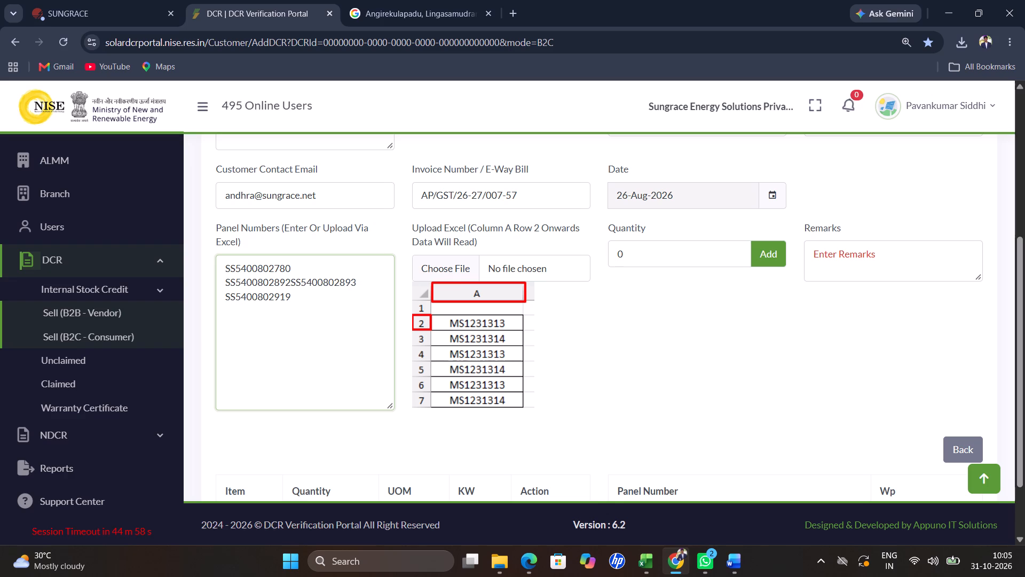
key(Return)
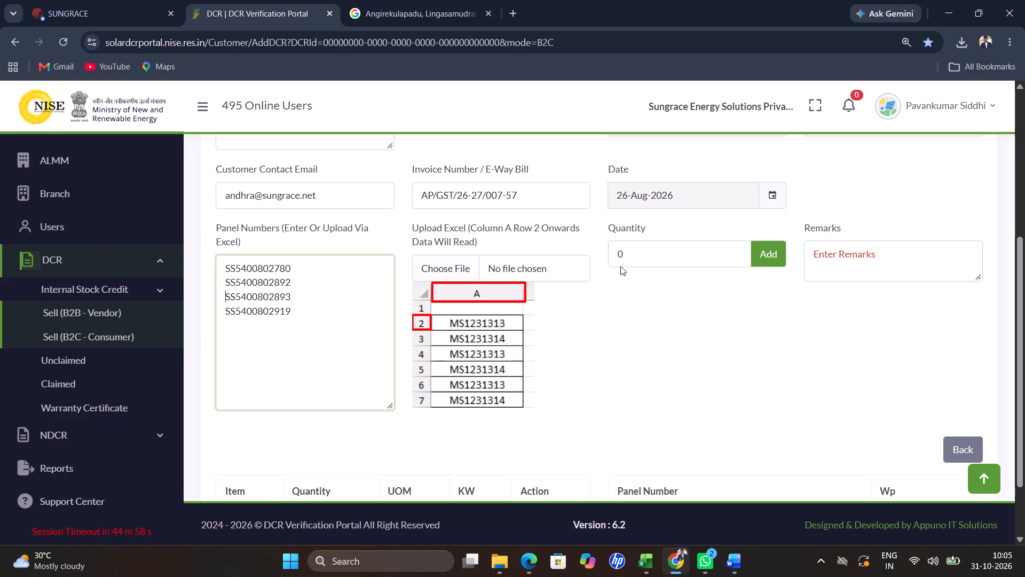
Set Quantity to 4 and try to add the four panels to the DCR form.
click(631, 259)
scroll(631, 259, up, 5)
scroll(631, 259, down, 1)
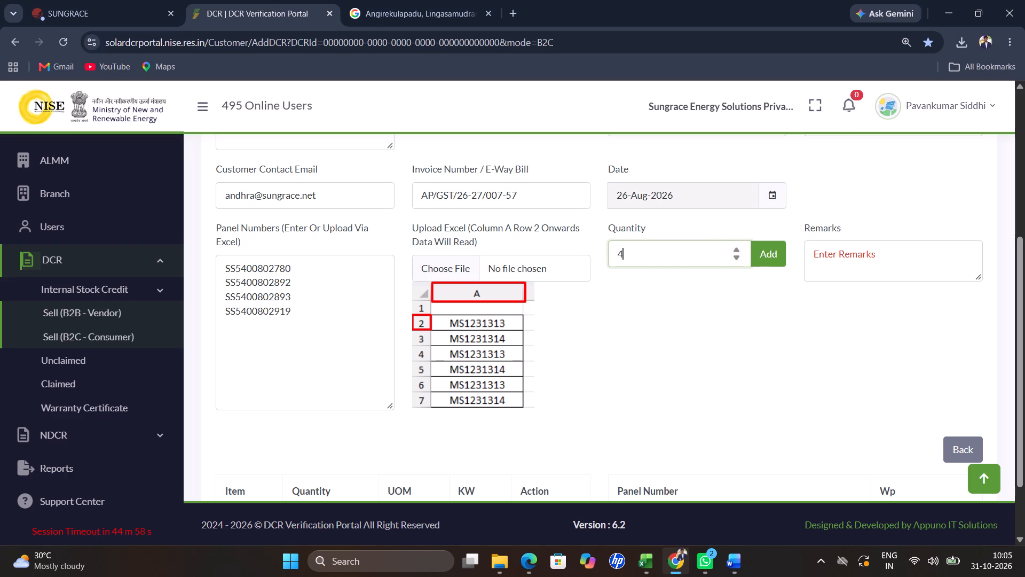
click(768, 259)
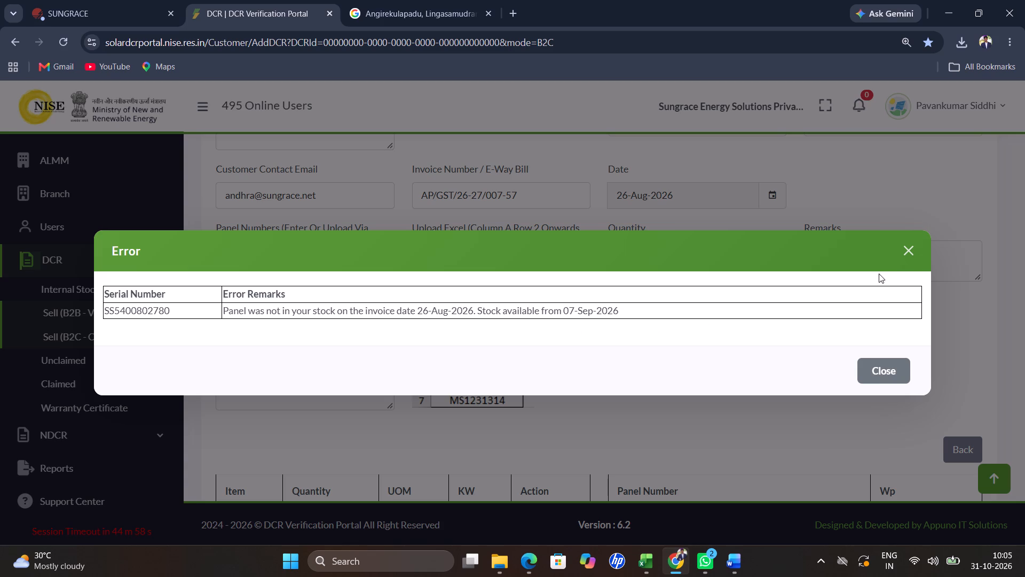
click(911, 254)
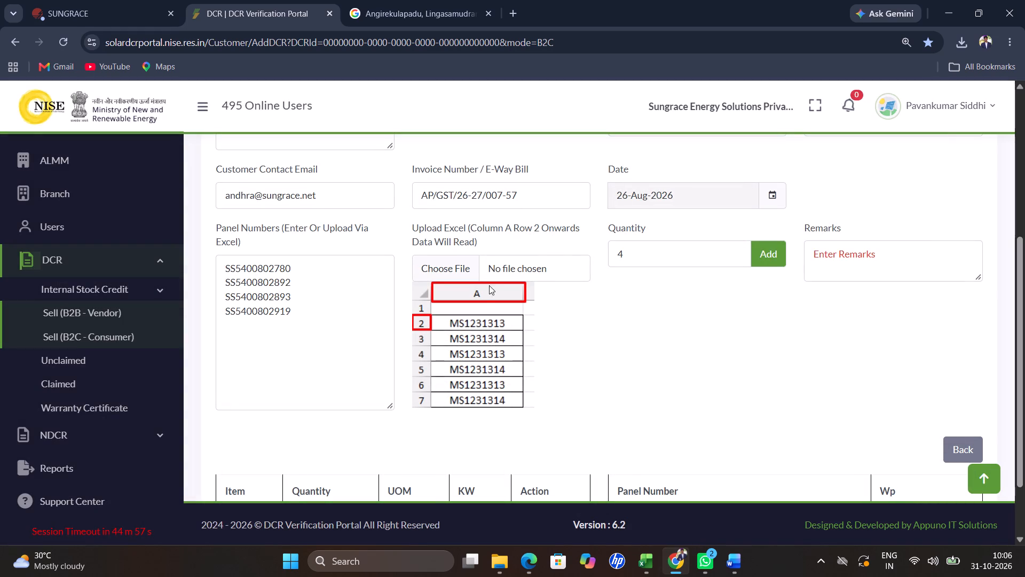
Change the invoice series in Invoice Number / E-Way Bill to 008, making it AP/GST/26-27/008-57.
click(503, 197)
key(BackSpace)
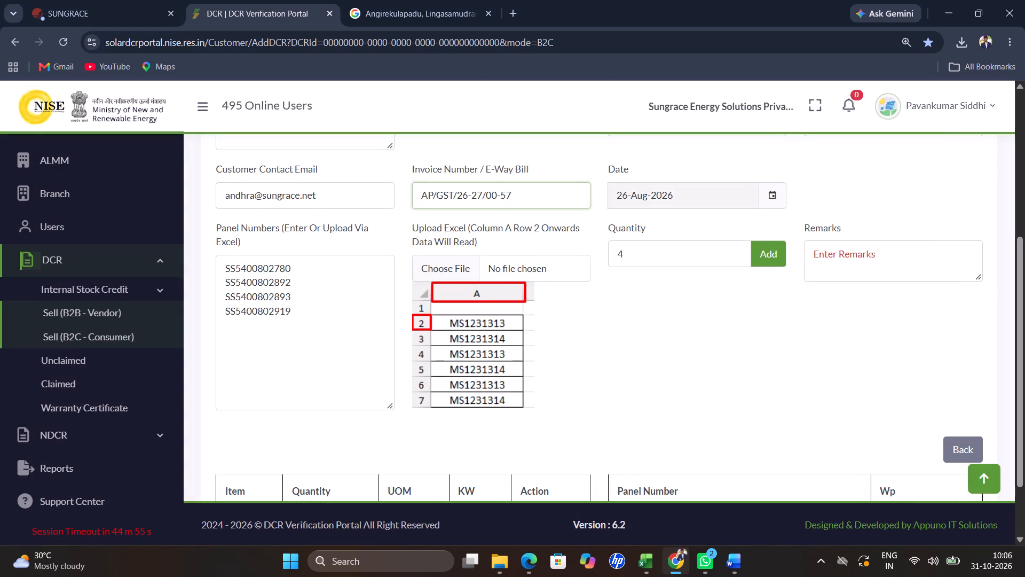
key(8)
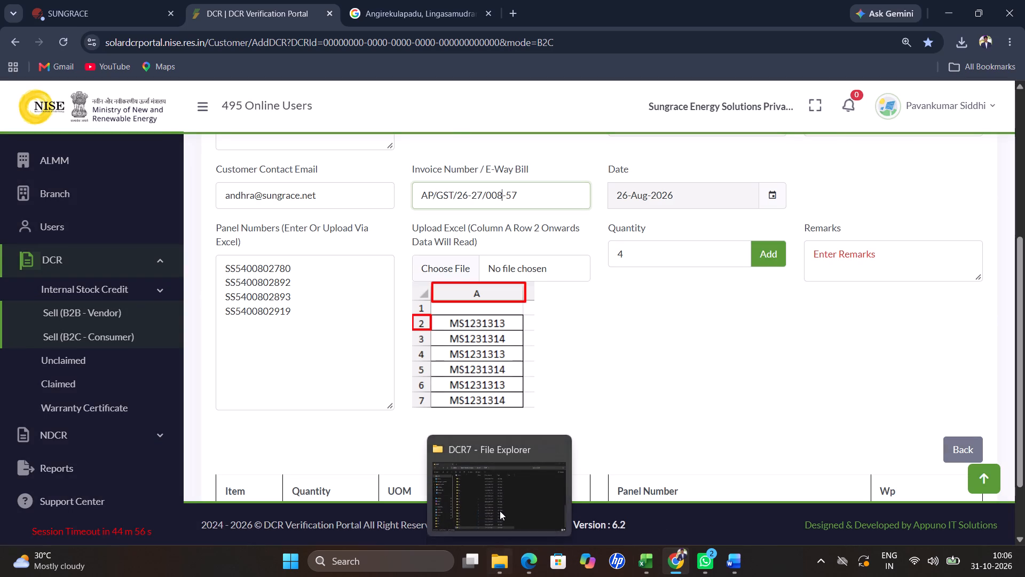
Examine the numbered folders in DCR008 under dcr crf in File Explorer to find the last number used.
click(499, 505)
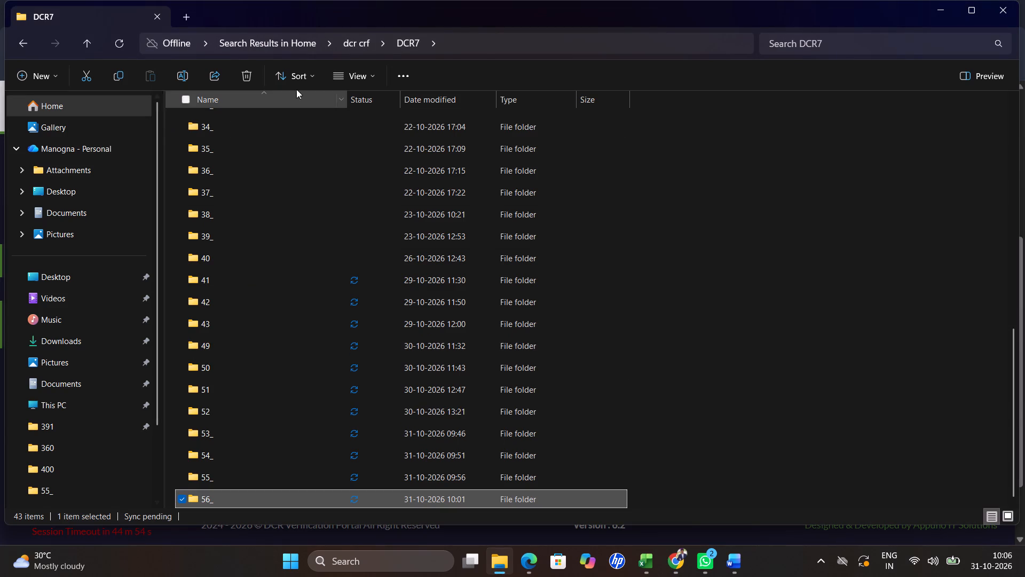
click(365, 41)
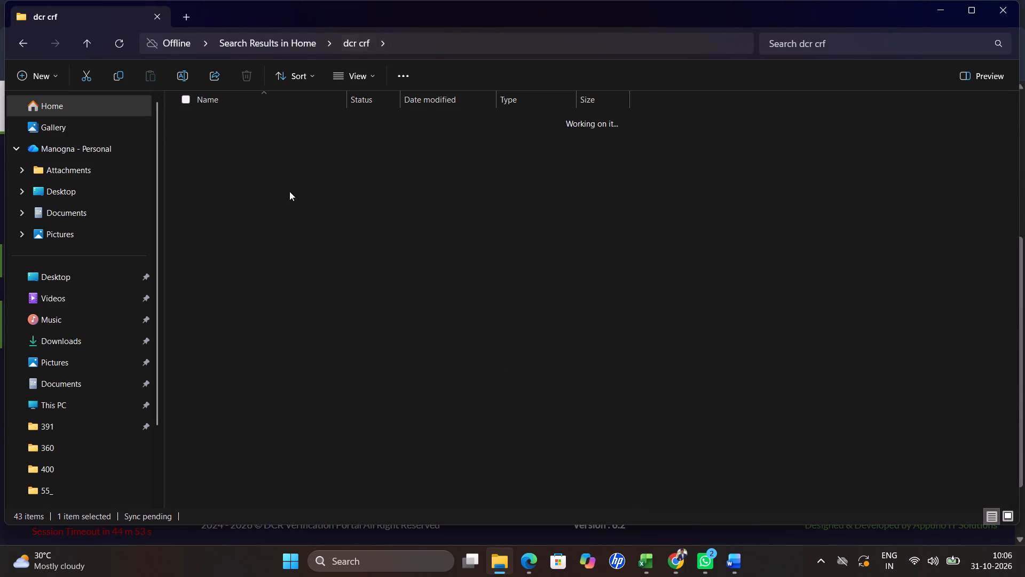
click(256, 270)
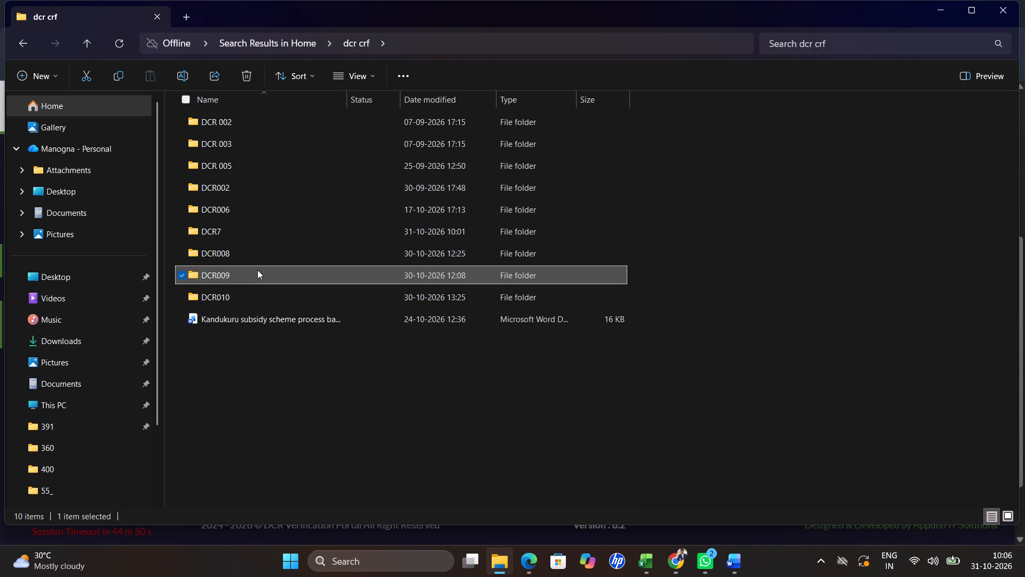
double_click(261, 253)
scroll(377, 244, down, 4)
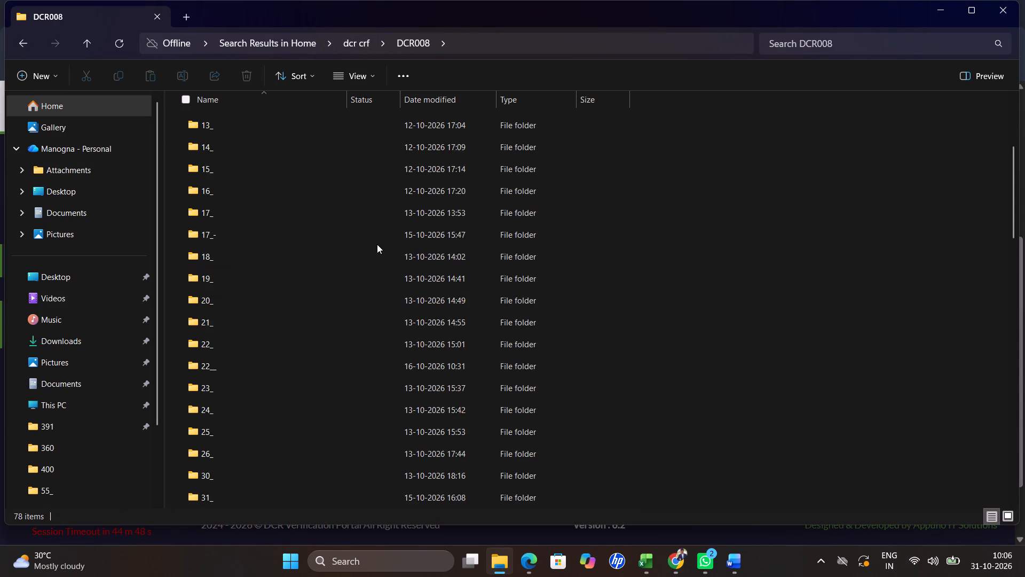
scroll(377, 244, down, 16)
scroll(359, 284, down, 9)
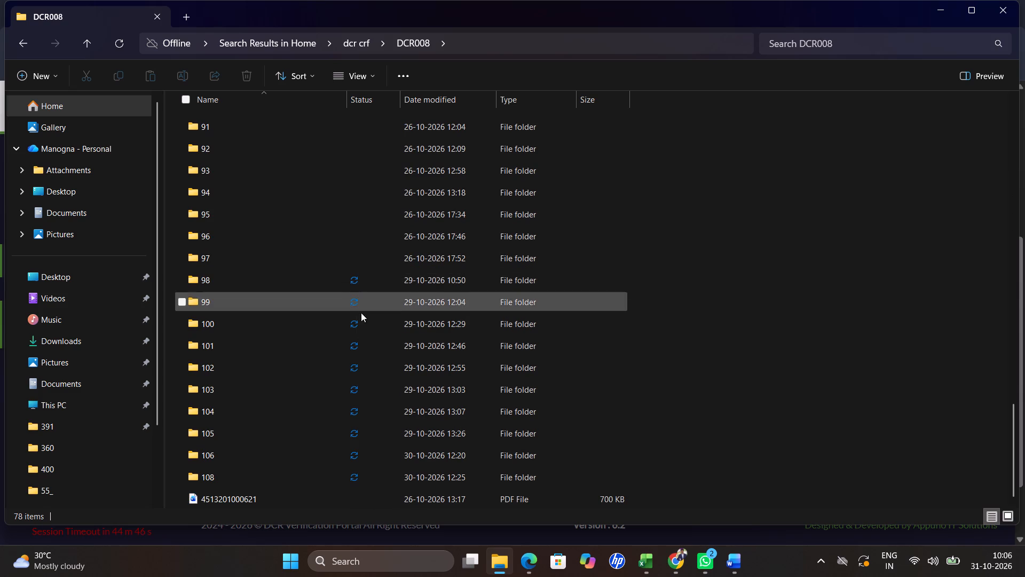
scroll(398, 414, down, 3)
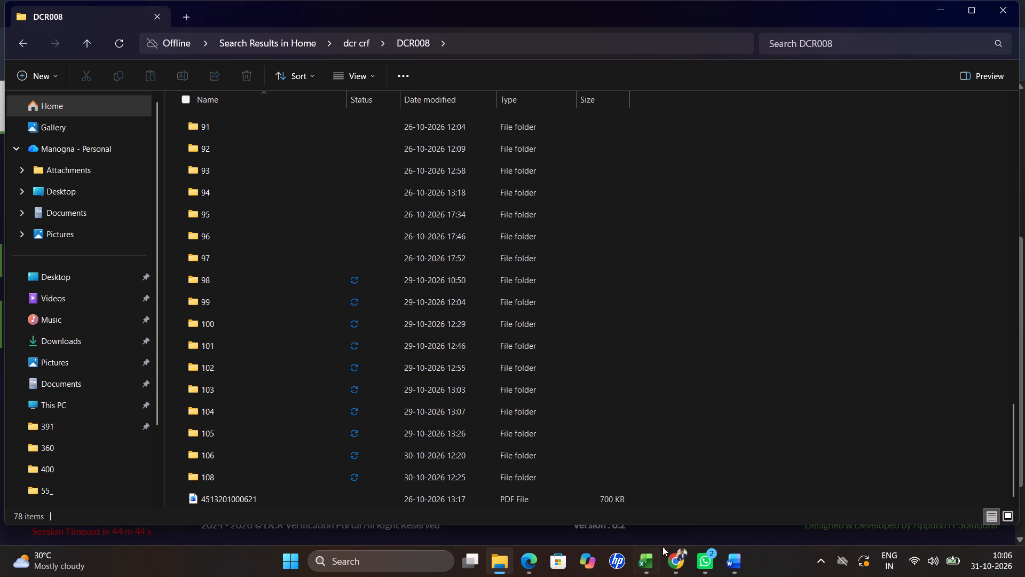
Replace the invoice number's suffix in the DCR form with 109, making it AP/GST/26-27/008-109.
click(651, 512)
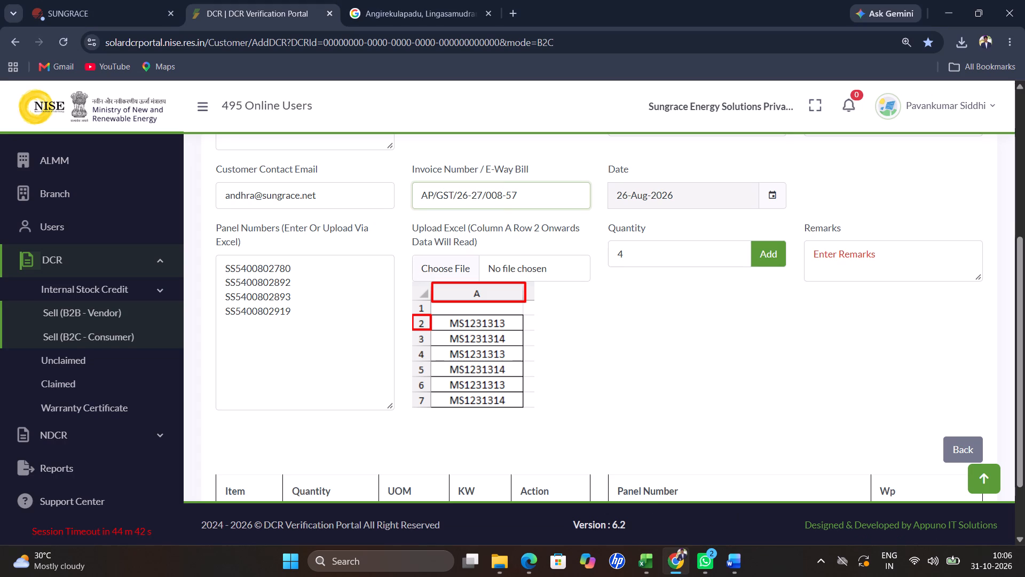
click(526, 197)
key(BackSpace)
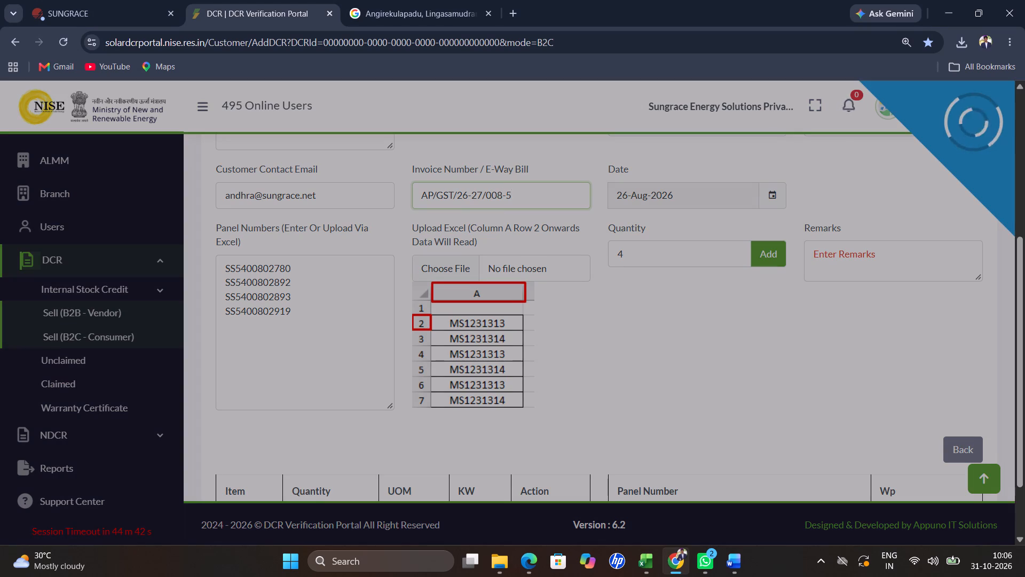
key(BackSpace)
text(109)
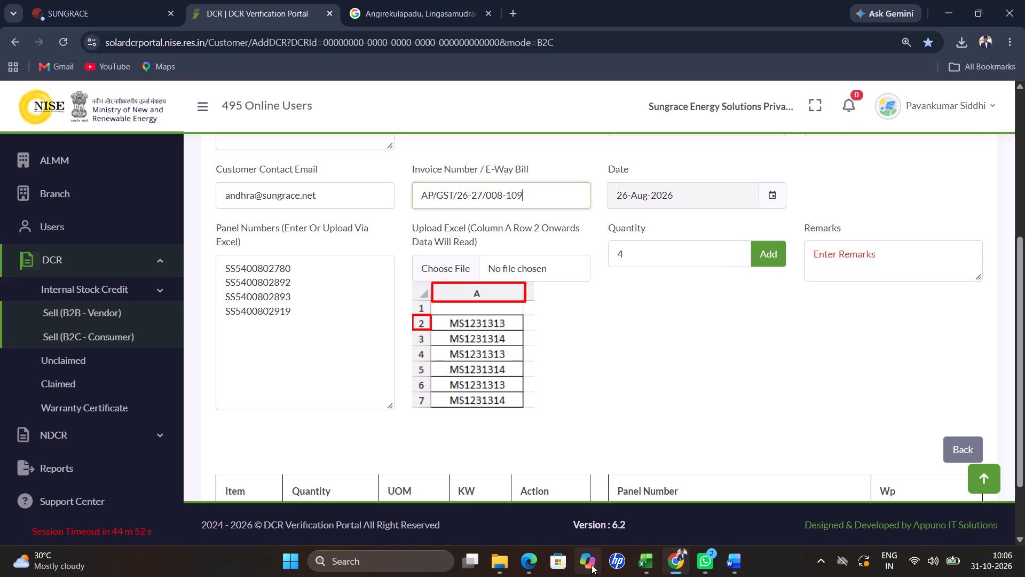
Check the invoice series dates in the Word notes and set the DCR form's Date to 08-Sep-2026.
click(729, 515)
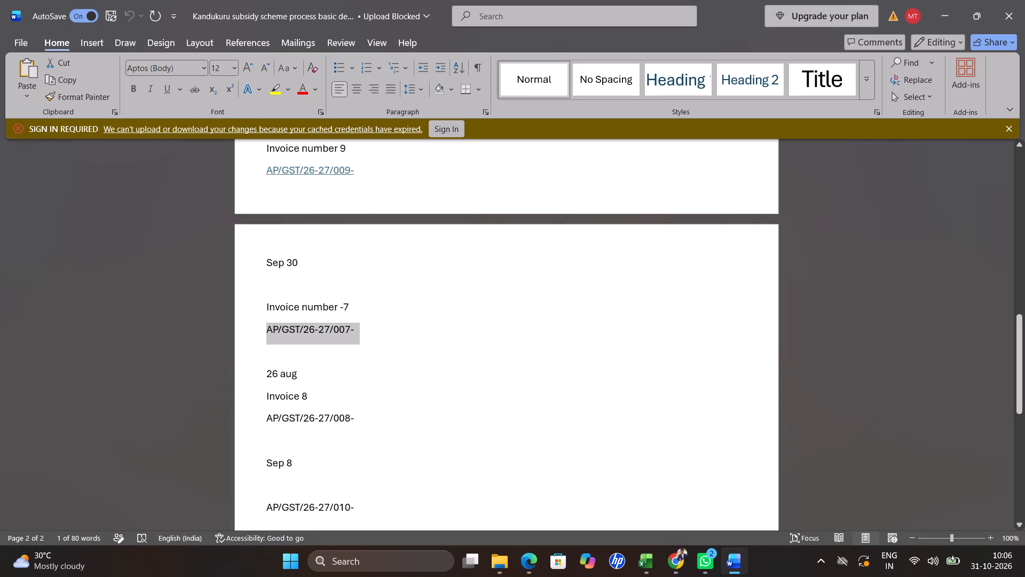
click(654, 519)
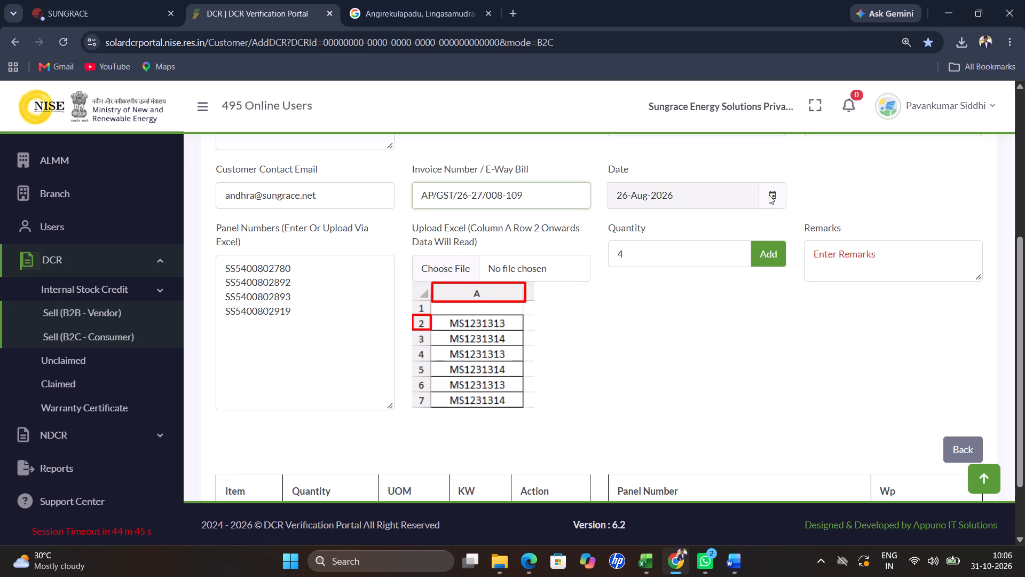
click(769, 196)
click(773, 190)
click(773, 190)
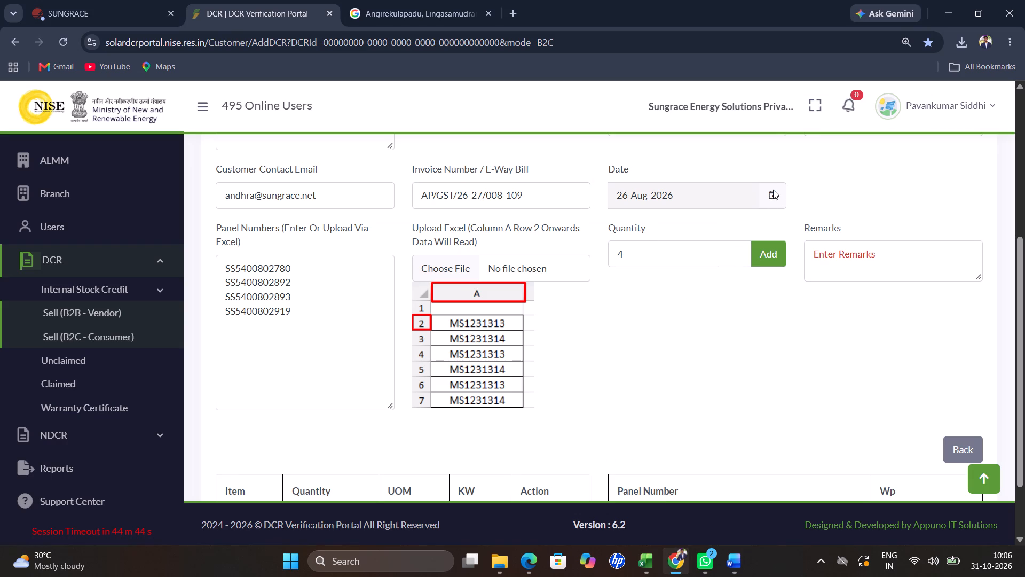
click(677, 201)
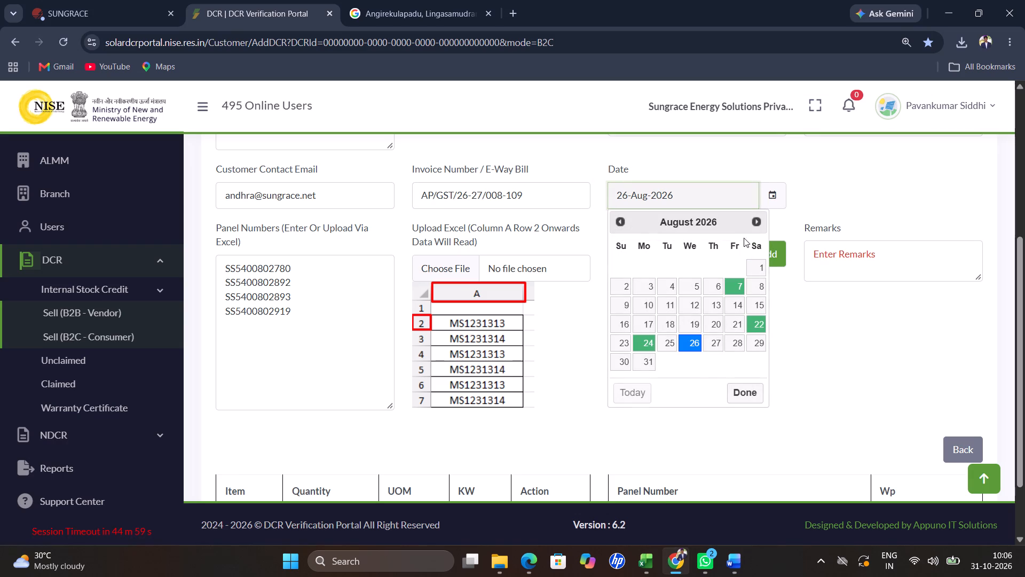
click(752, 218)
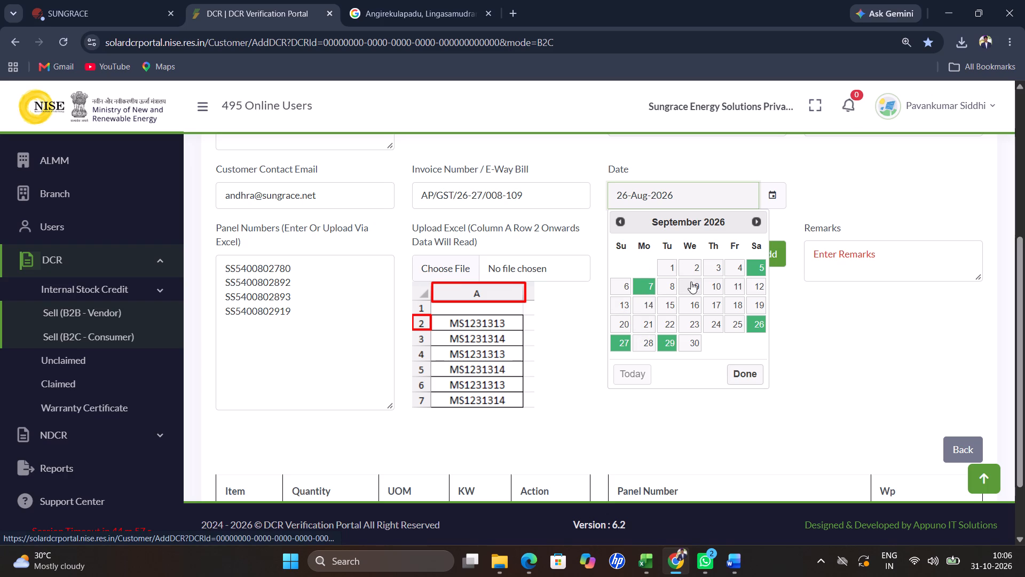
click(677, 282)
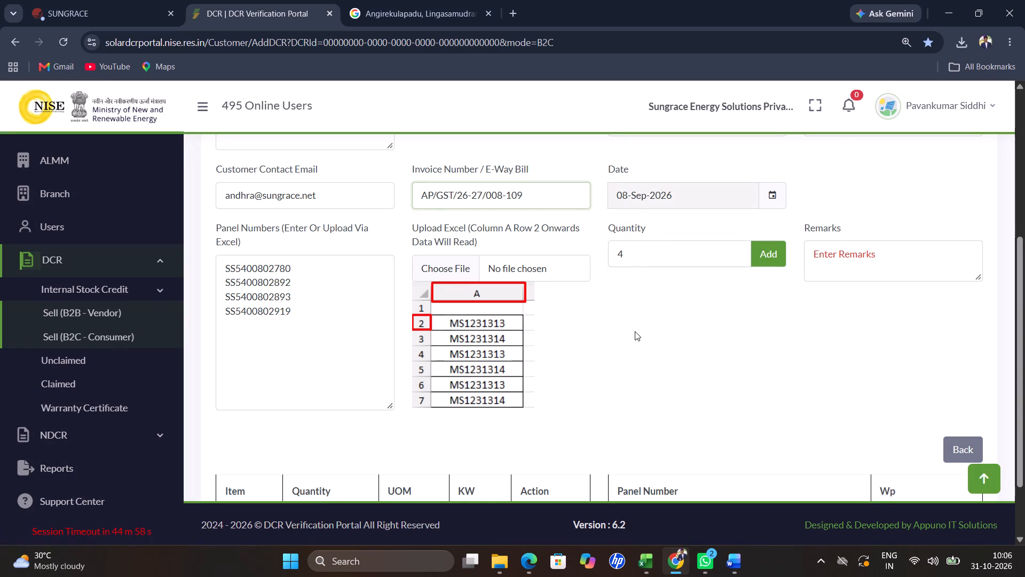
Add the four entered panel numbers to the DCR form.
click(770, 256)
Start the Remarks entry in the DCR form and switch to the installation's details in SUNGRACE.
drag(888, 267, 885, 276)
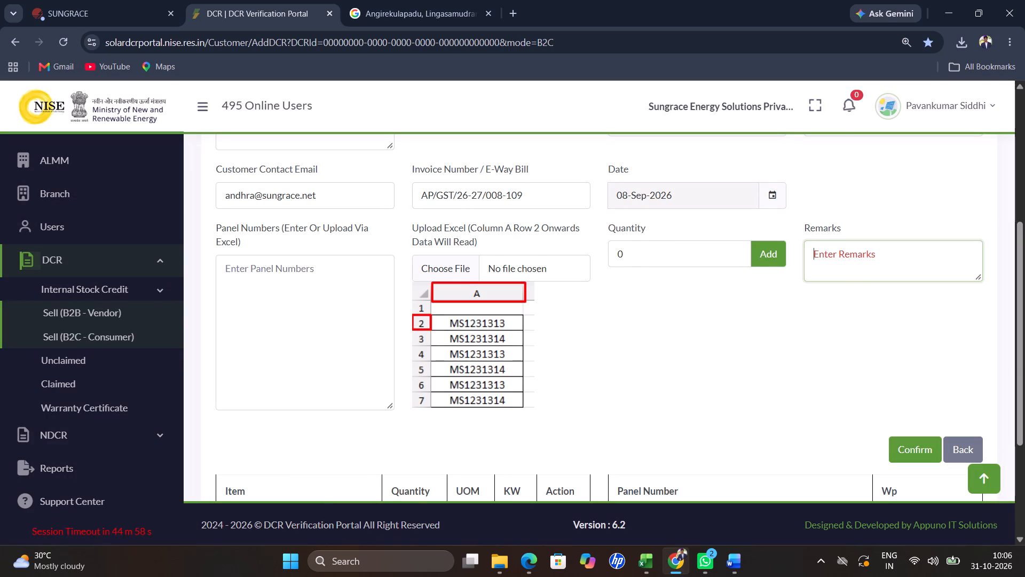
click(75, 13)
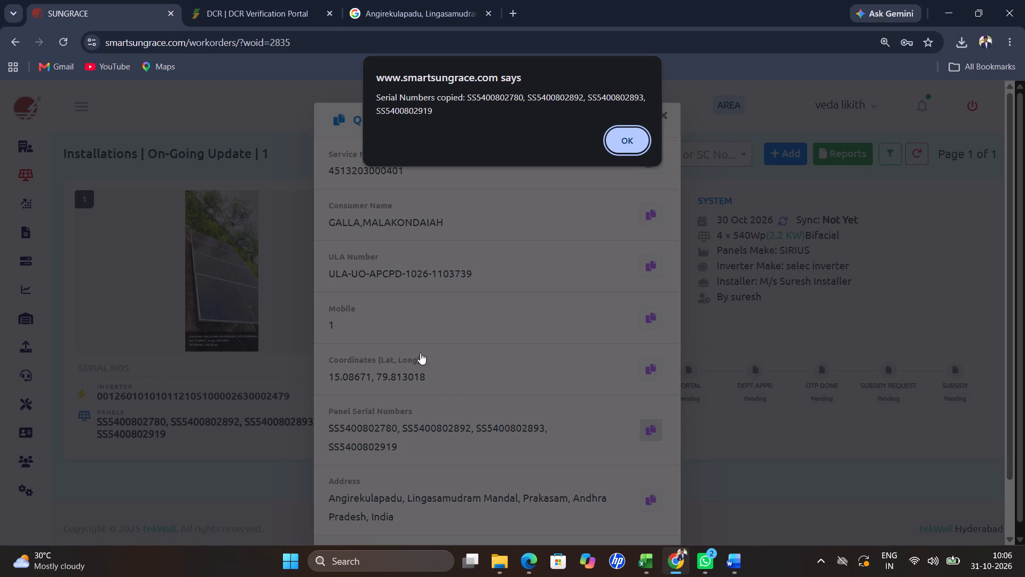
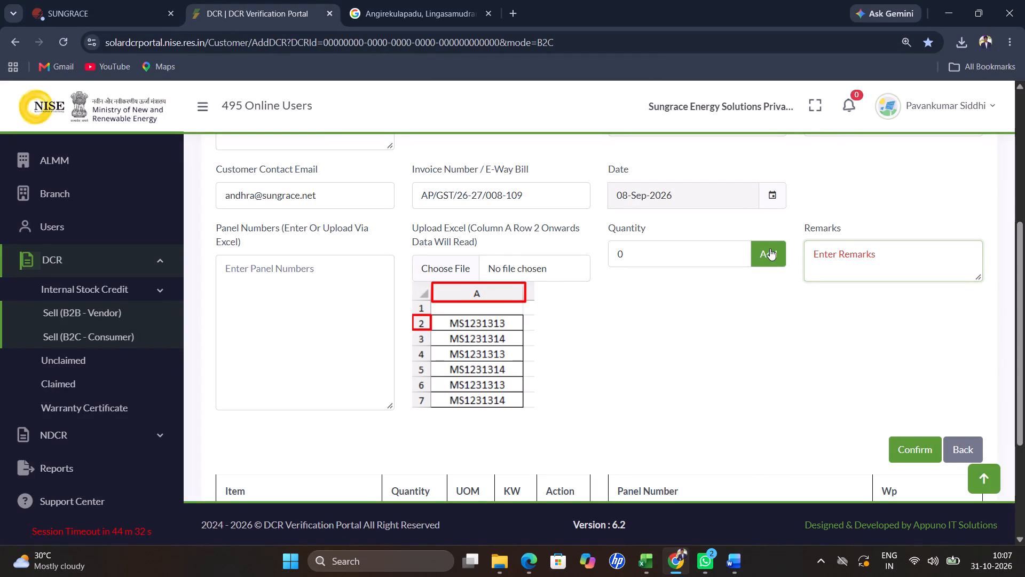
Copy the installation's address from its SUNGRACE quick copy details into the DCR form's Remarks.
click(114, 0)
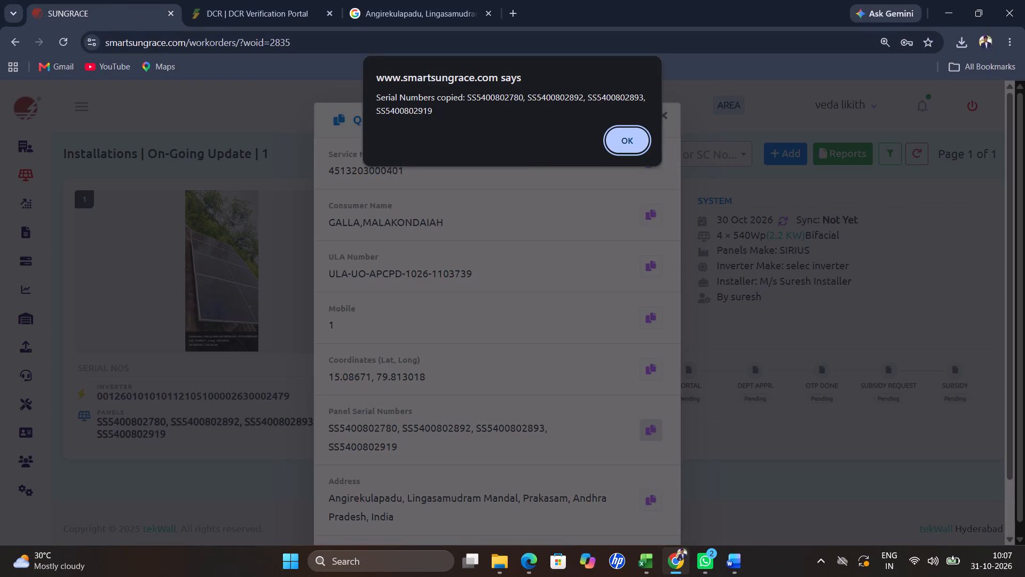
click(630, 131)
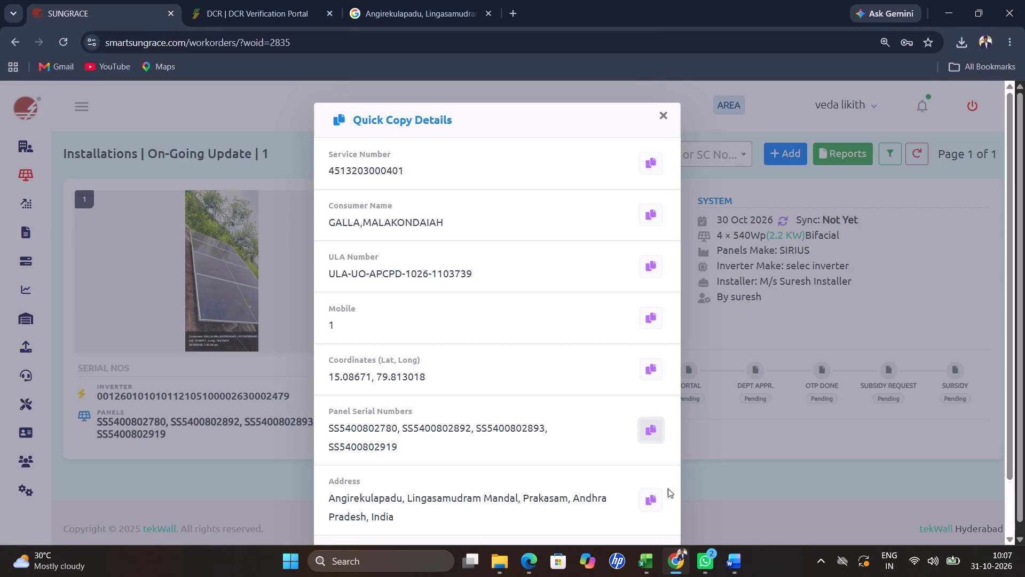
click(653, 506)
click(238, 0)
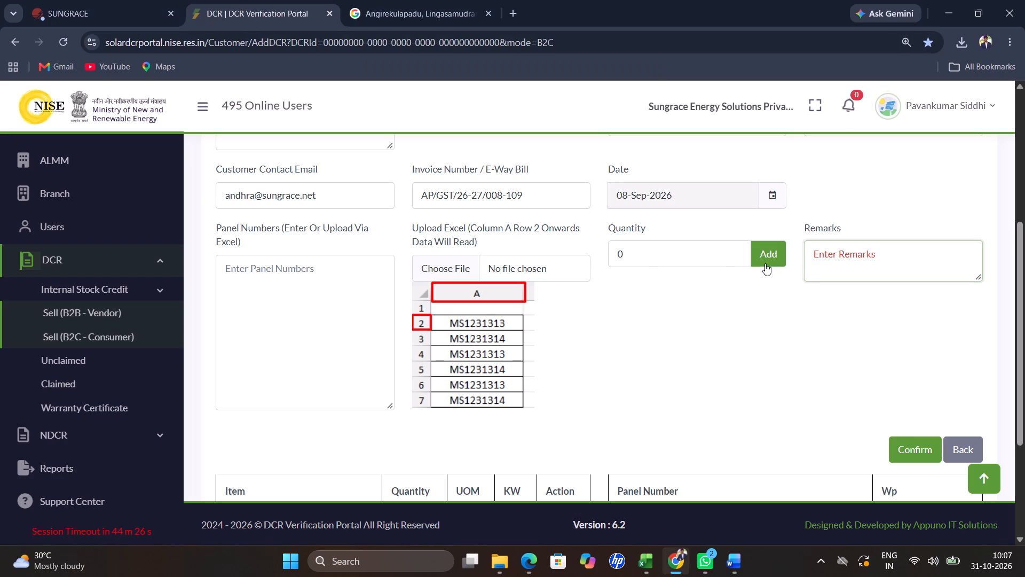
key(ctrl+v)
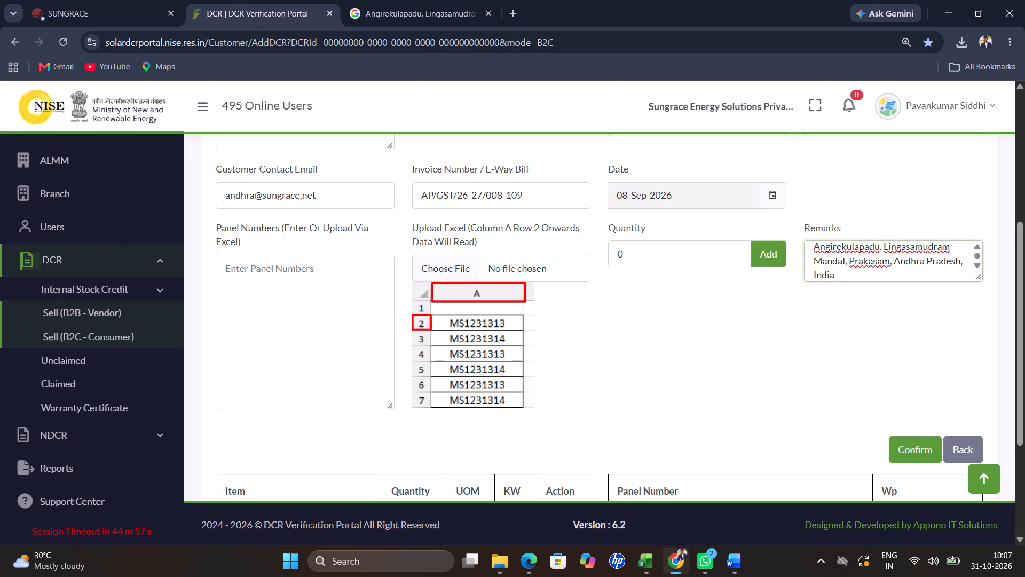
Copy the village's pin code 523115 from the Google search results into the DCR form's Customer Pin Code.
click(423, 10)
double_click(251, 248)
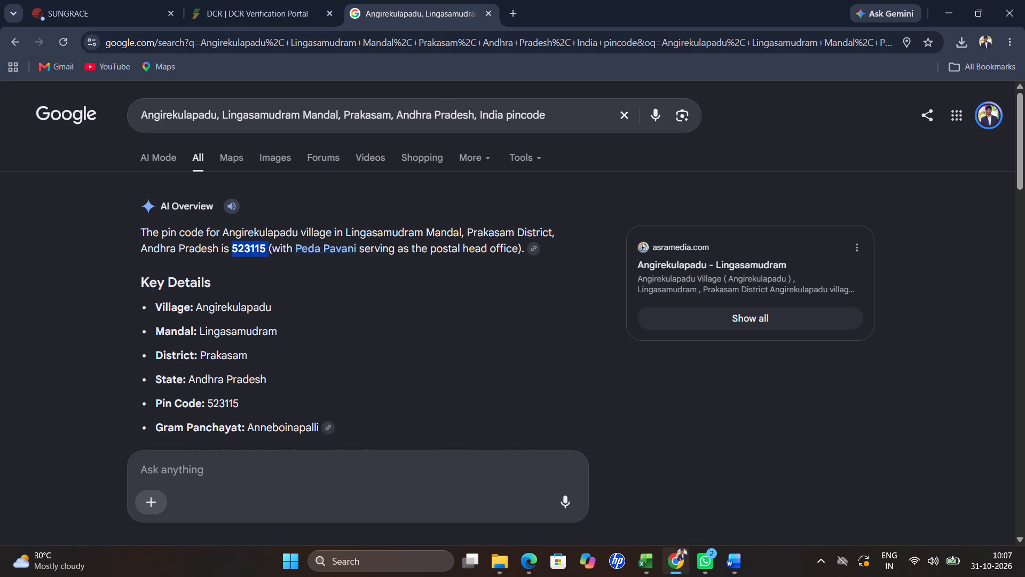
key(ctrl+c)
key(ctrl+x)
key(ctrl+c)
click(248, 7)
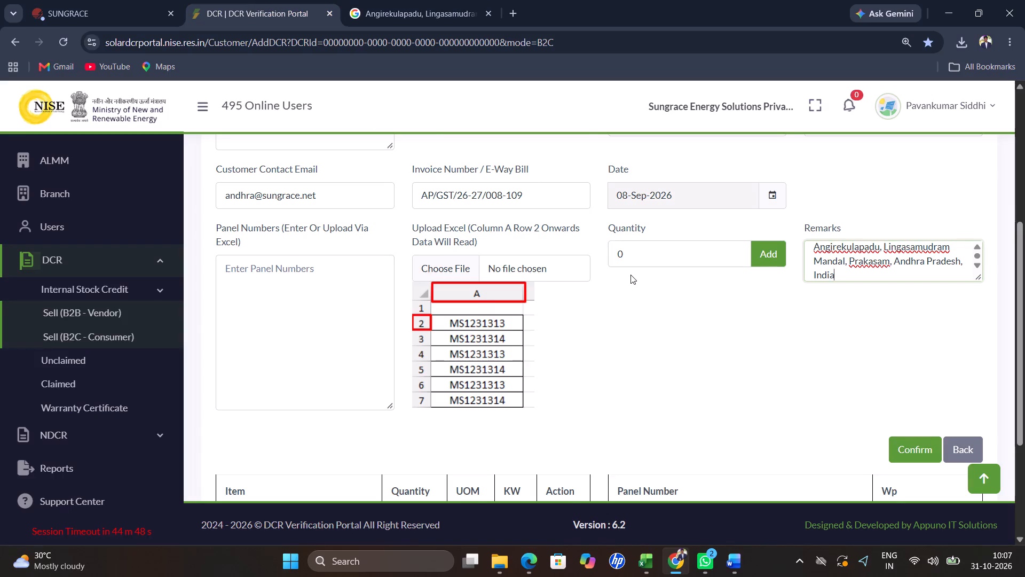
scroll(630, 275, up, 1)
click(686, 200)
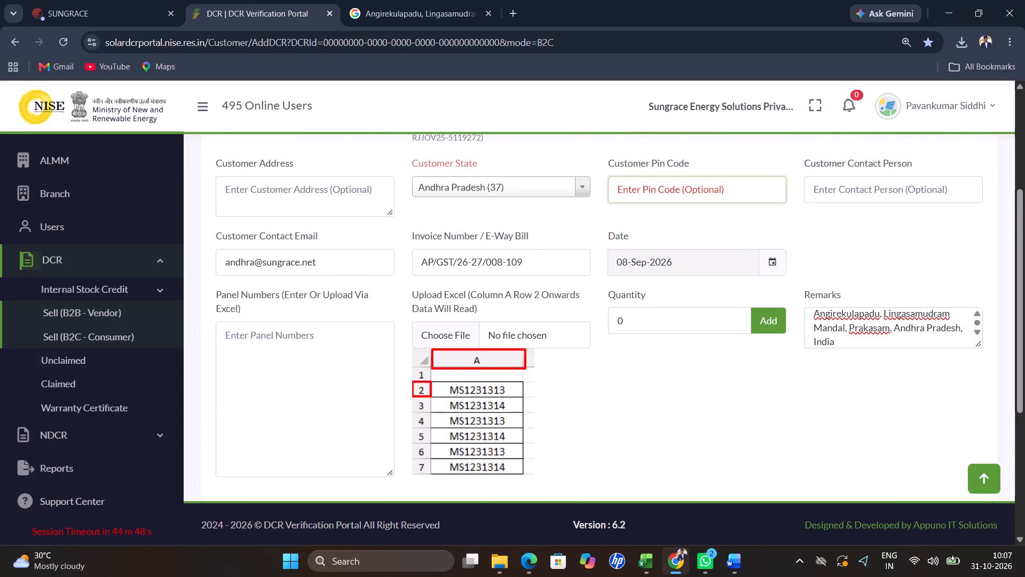
key(ctrl+v)
Confirm and submit the completed B2C DCR form.
scroll(686, 200, down, 4)
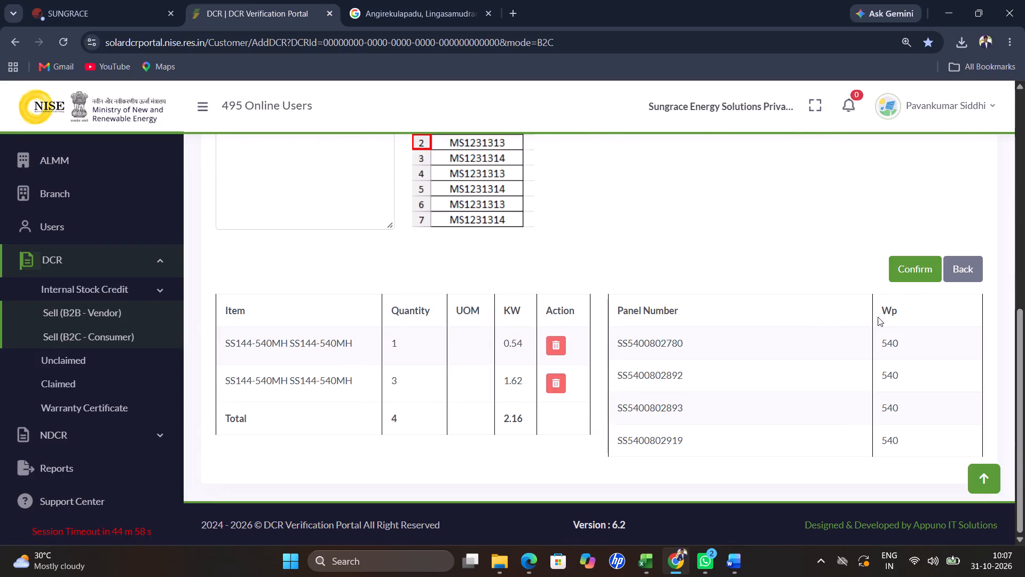
click(912, 273)
double_click(649, 403)
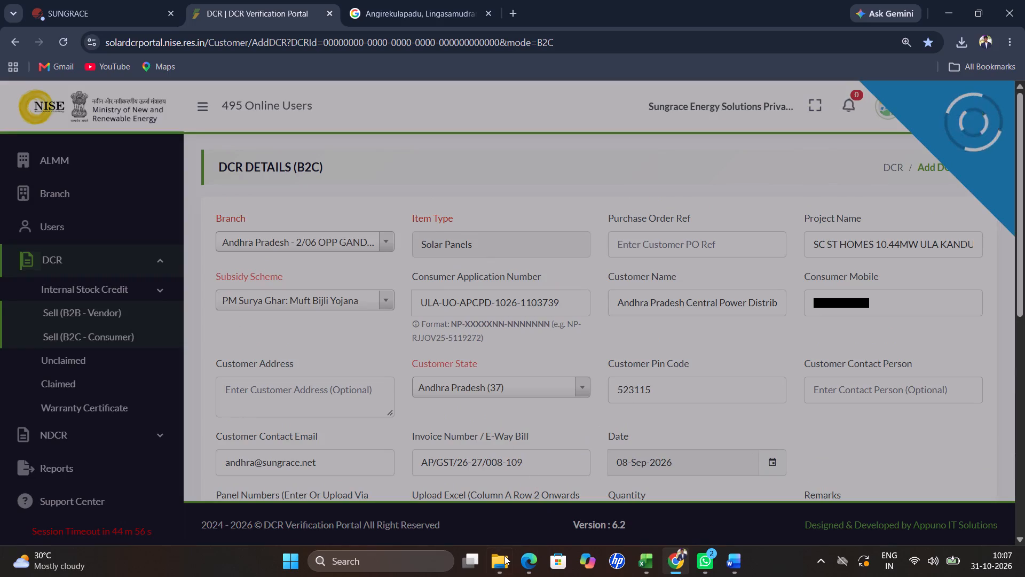
Switch to File Explorer and create a new folder named 109_ inside DCR008.
click(509, 511)
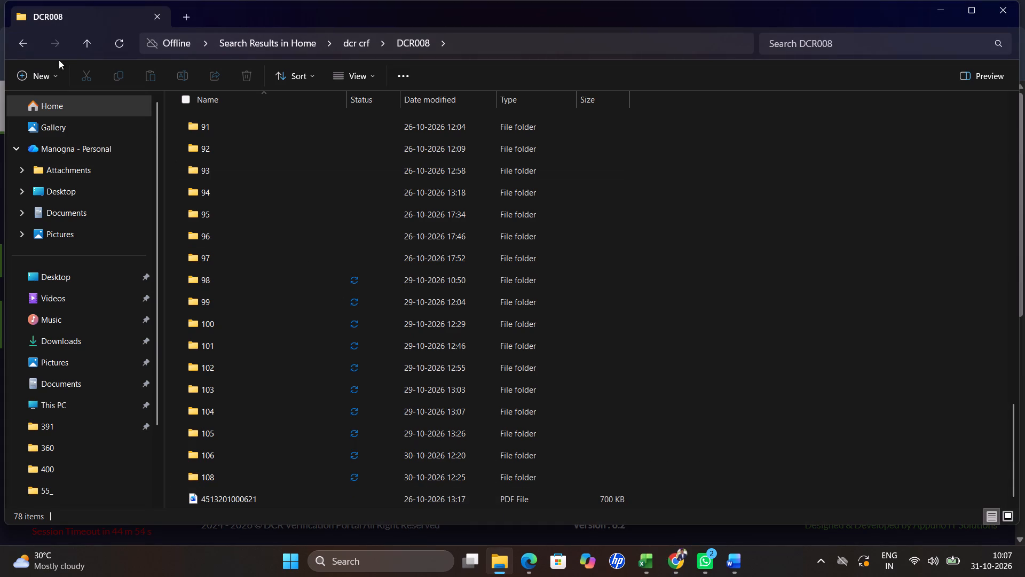
click(17, 72)
click(30, 104)
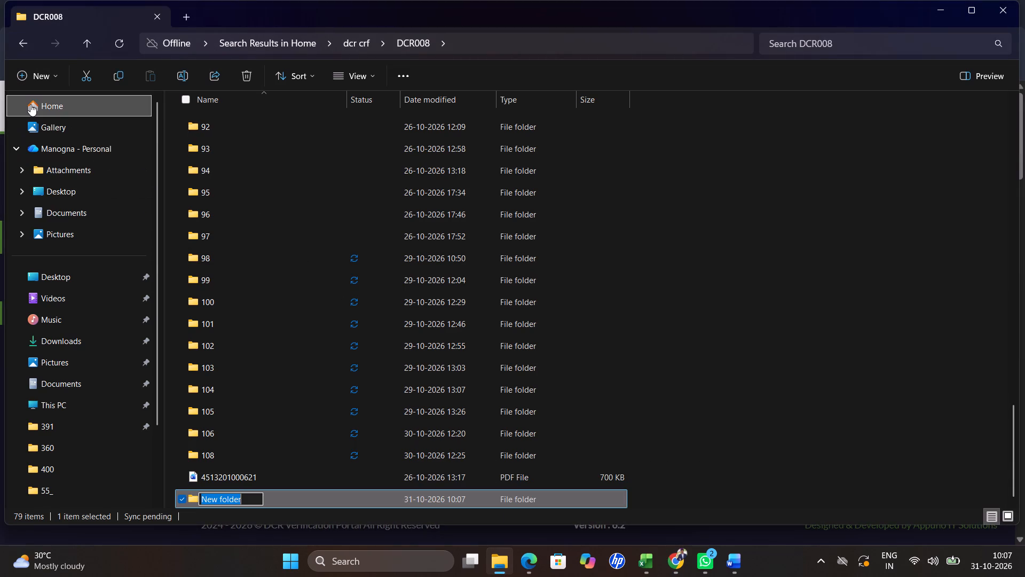
text(1099)
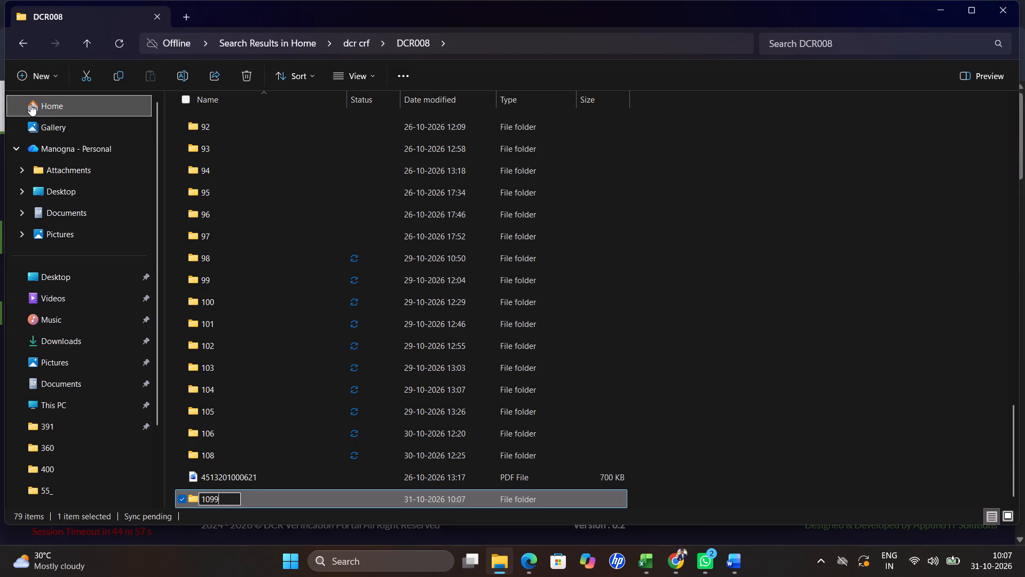
key(BackSpace)
key(shift+underscore)
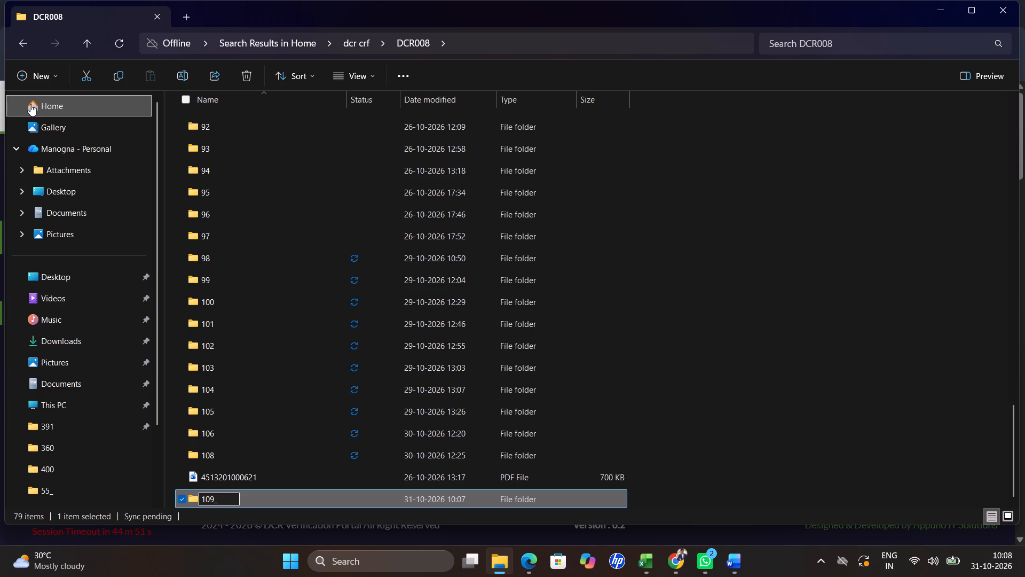
key(Return)
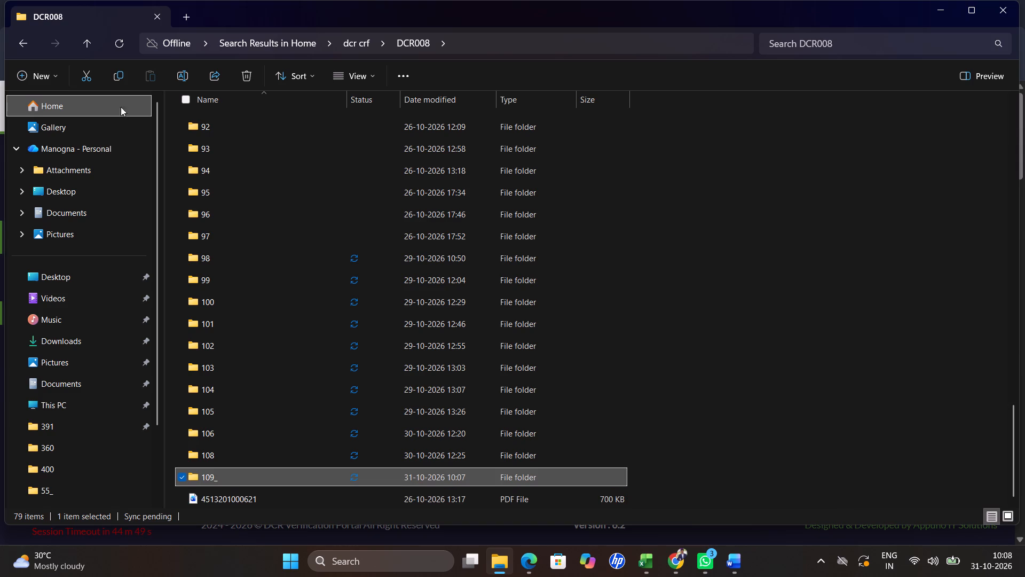
Copy the installation's service number from its SUNGRACE quick copy details and return to the NISE B2C sales list.
click(665, 524)
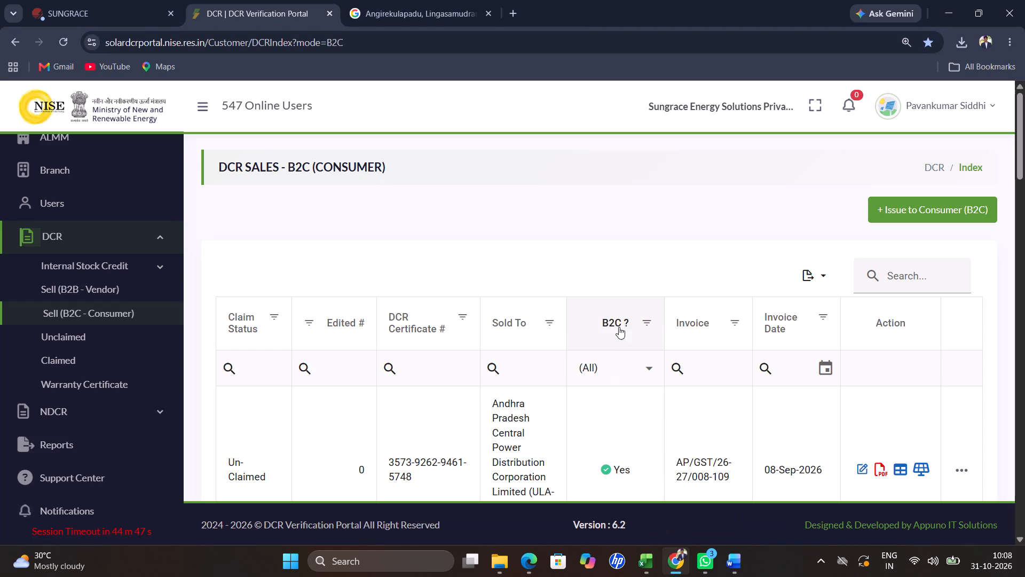
scroll(711, 341, down, 2)
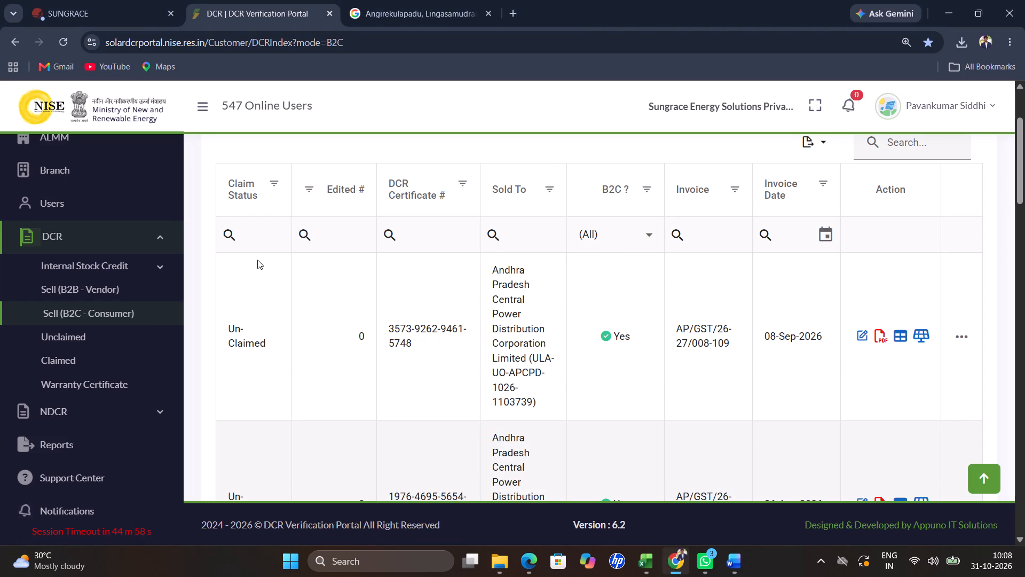
click(88, 0)
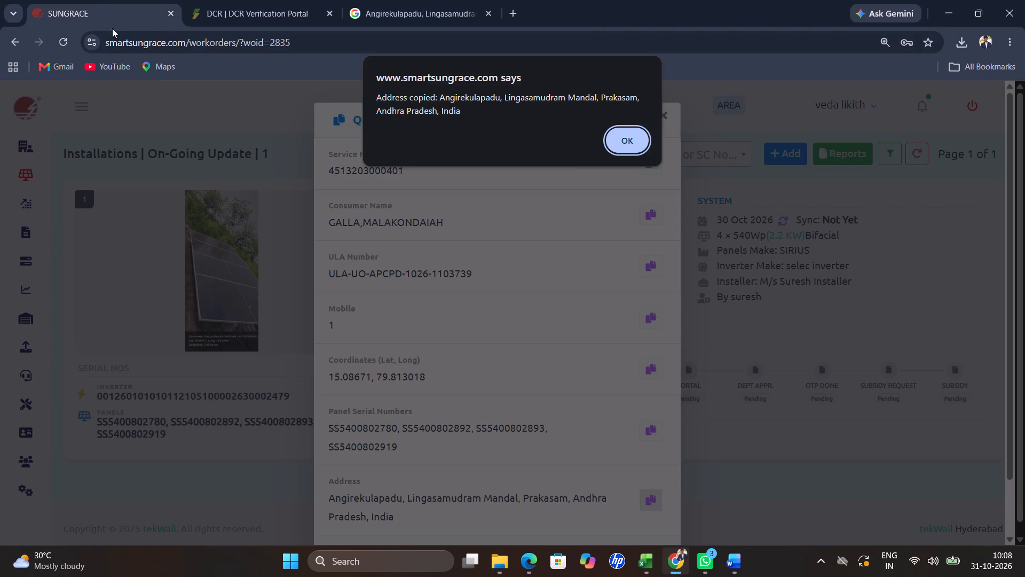
click(619, 150)
click(647, 166)
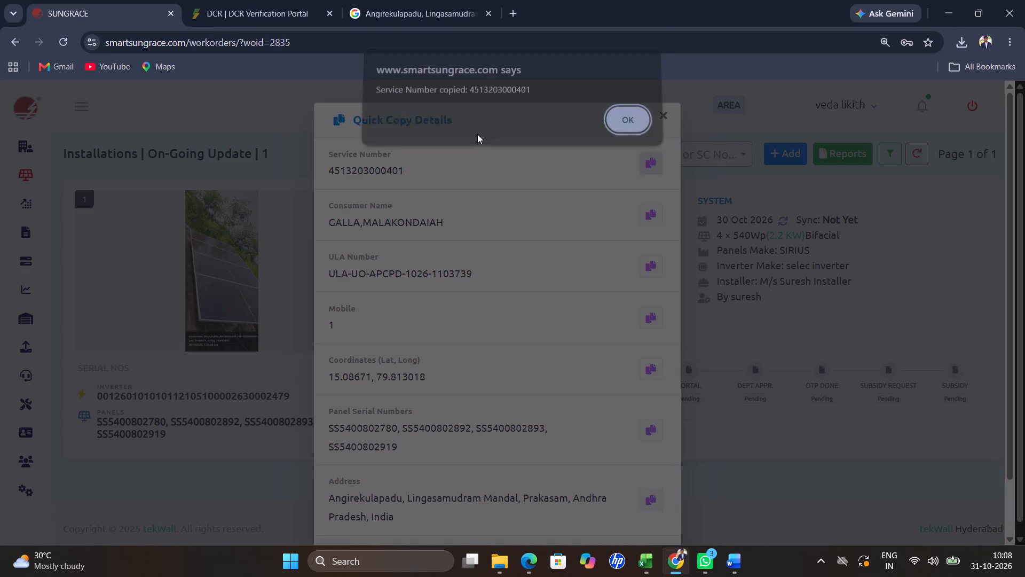
click(258, 30)
click(261, 4)
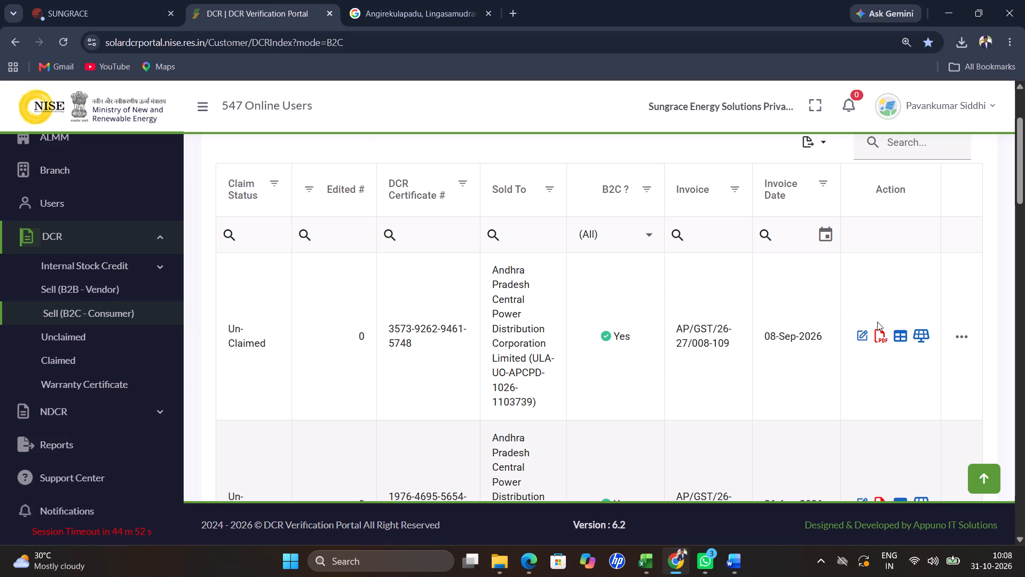
Open the certificate PDF for invoice AP/GST/26-27/008-109 and name its download with the copied service number followed by -109.
click(882, 336)
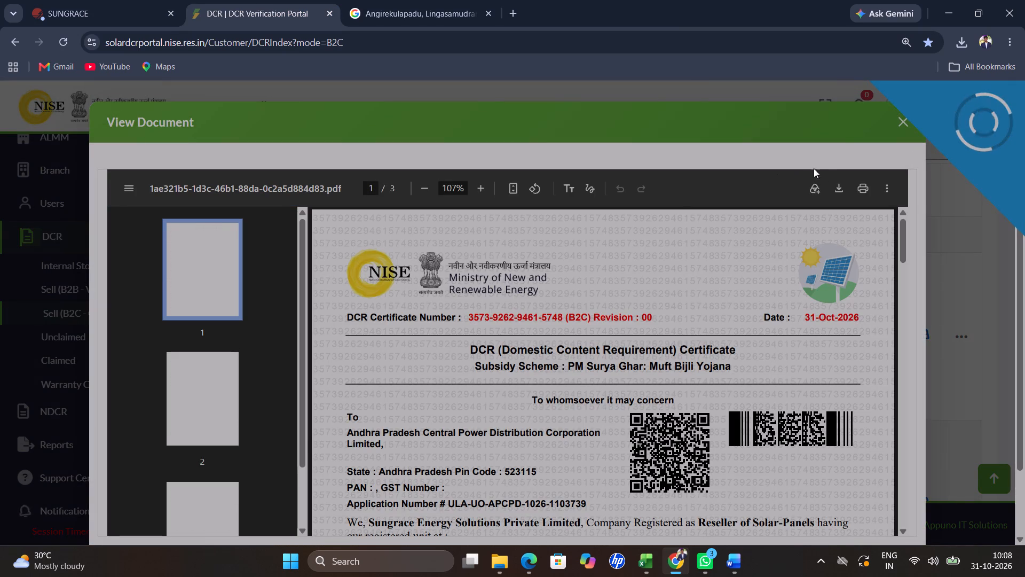
drag(844, 185, 827, 185)
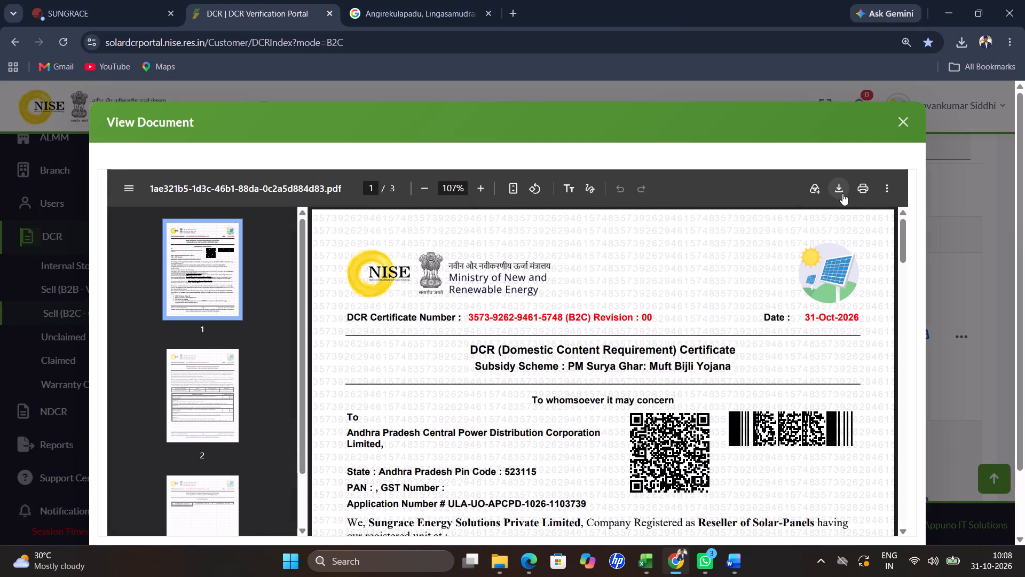
click(839, 189)
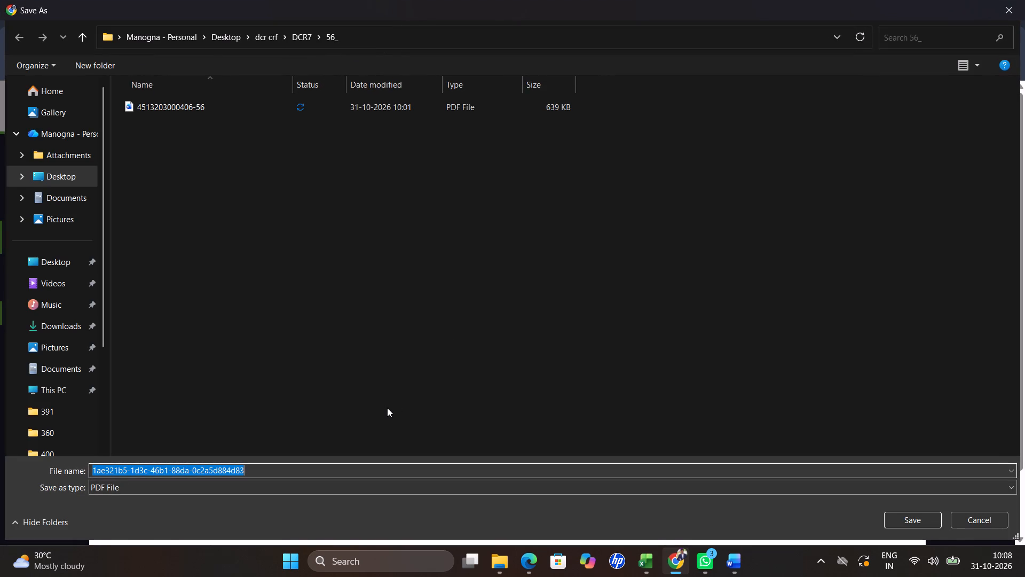
key(ctrl+v)
text(-10)
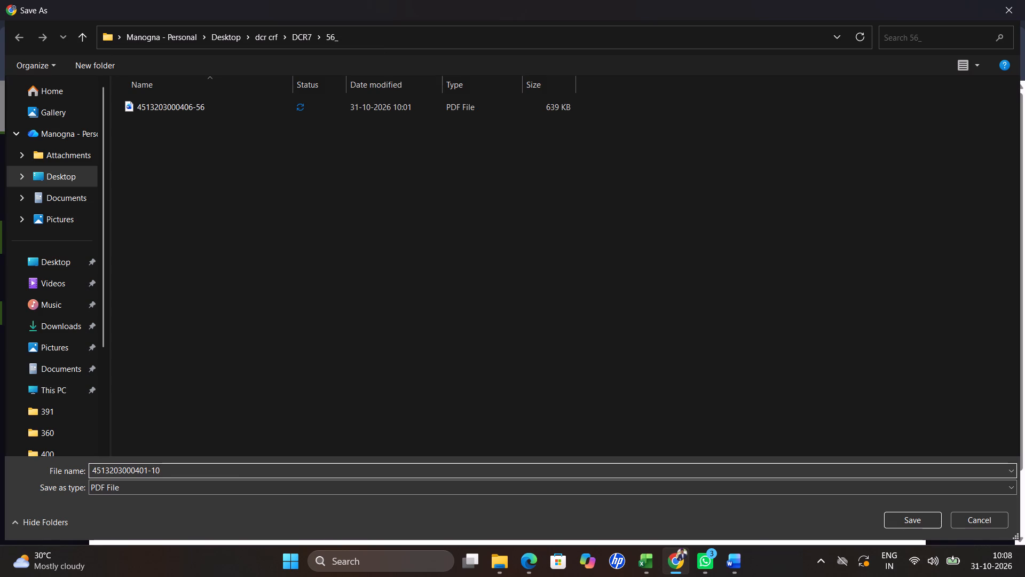
key(9)
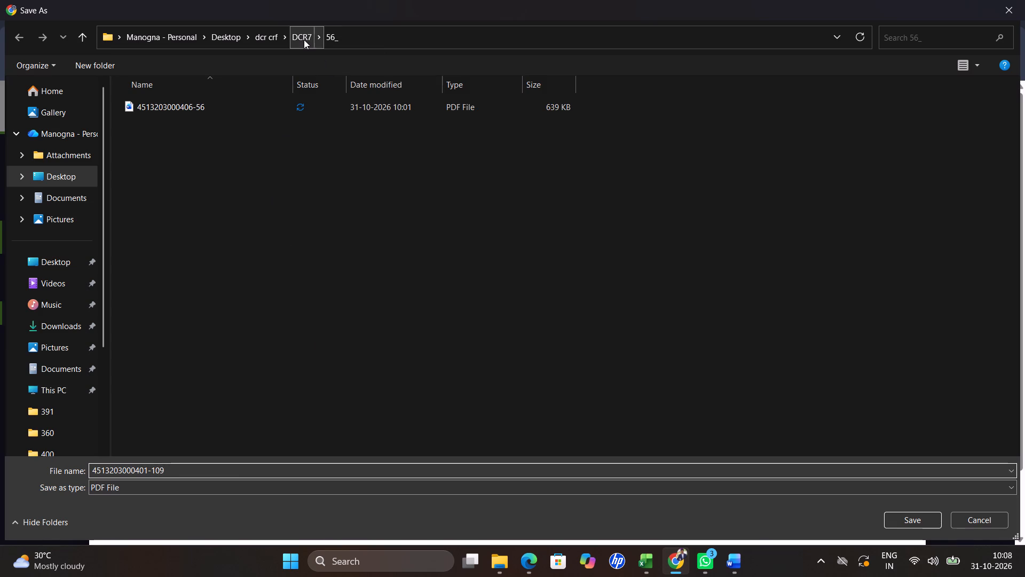
Save the certificate PDF in the 109_ folder under dcr crf > DCR008.
click(303, 37)
scroll(293, 215, down, 17)
scroll(284, 230, up, 4)
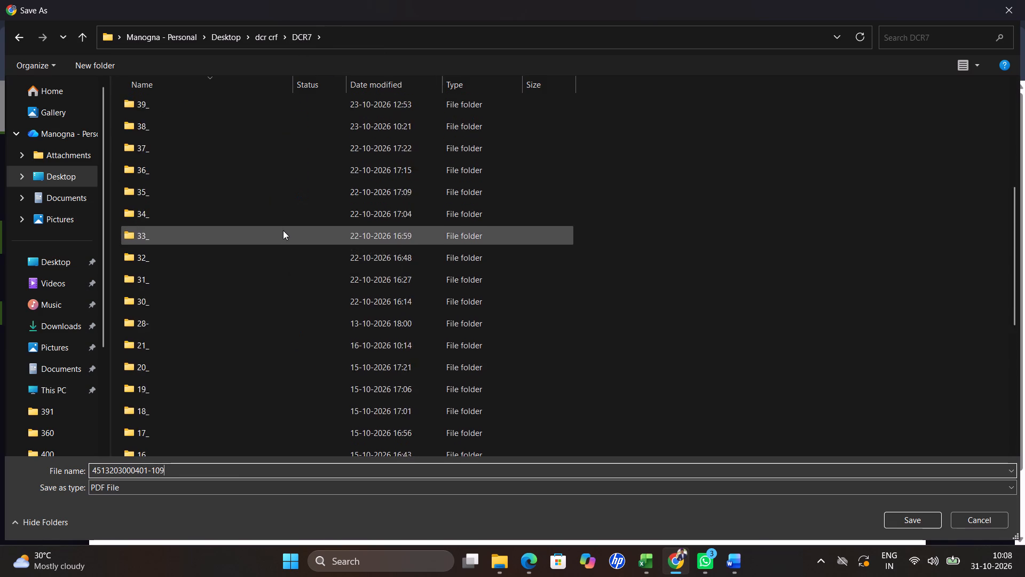
scroll(283, 230, up, 11)
click(303, 38)
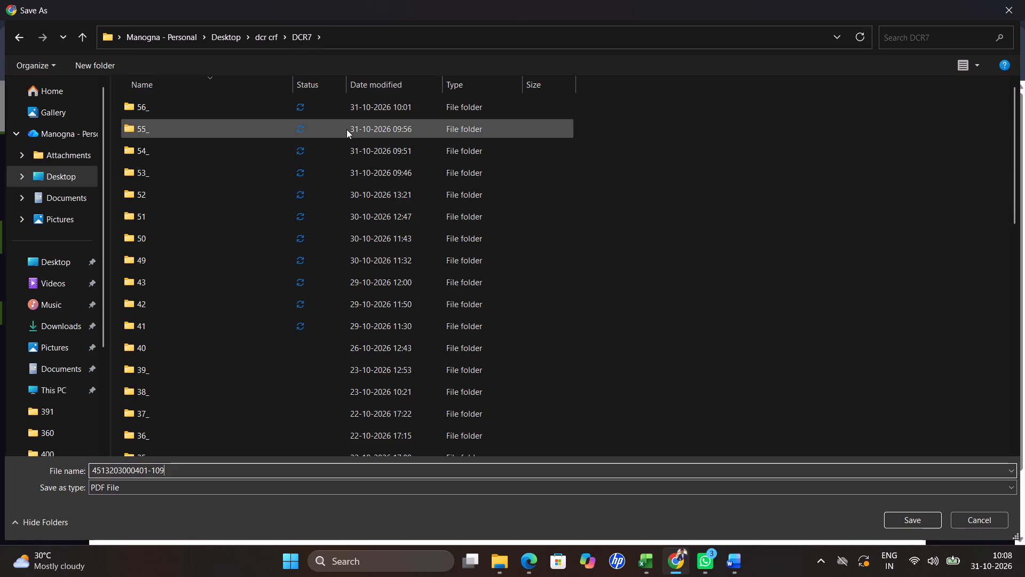
click(259, 37)
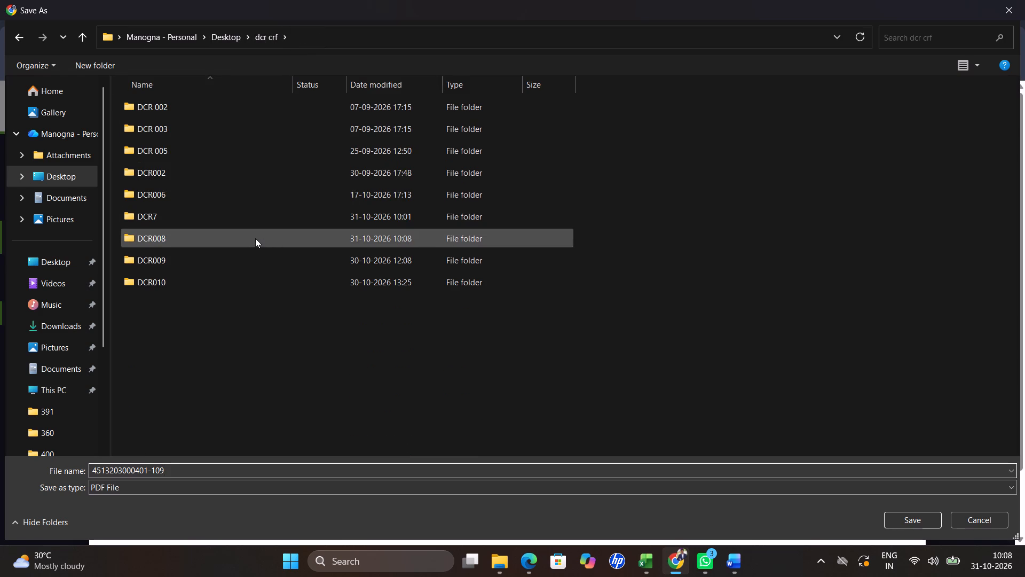
double_click(255, 238)
scroll(255, 239, down, 19)
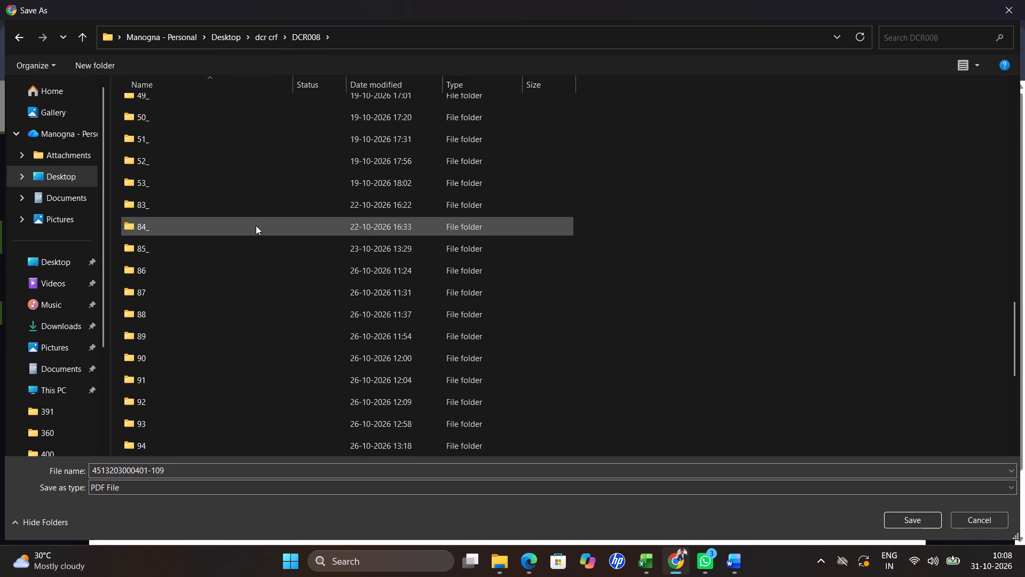
scroll(256, 225, down, 12)
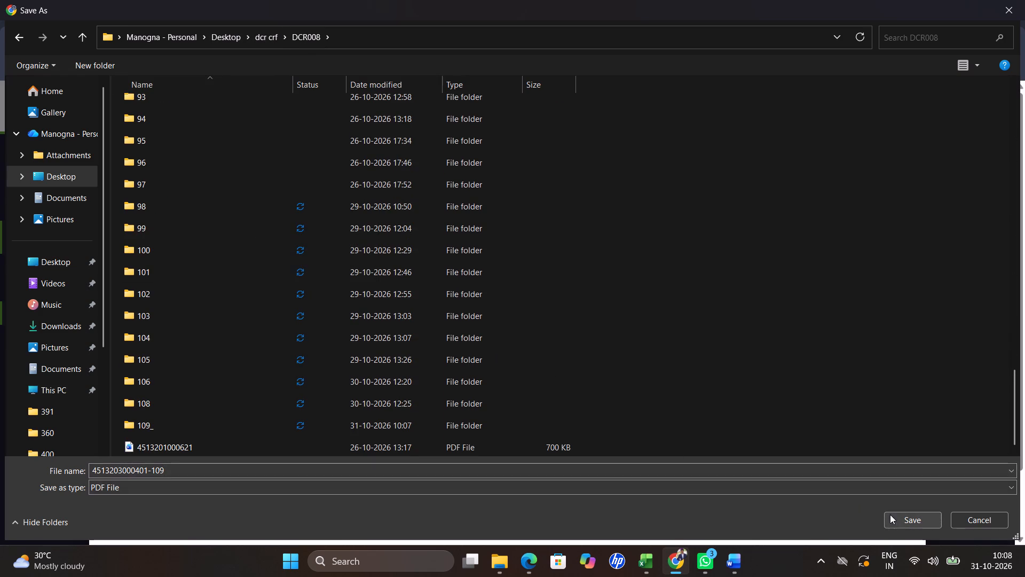
click(230, 419)
click(231, 416)
click(233, 423)
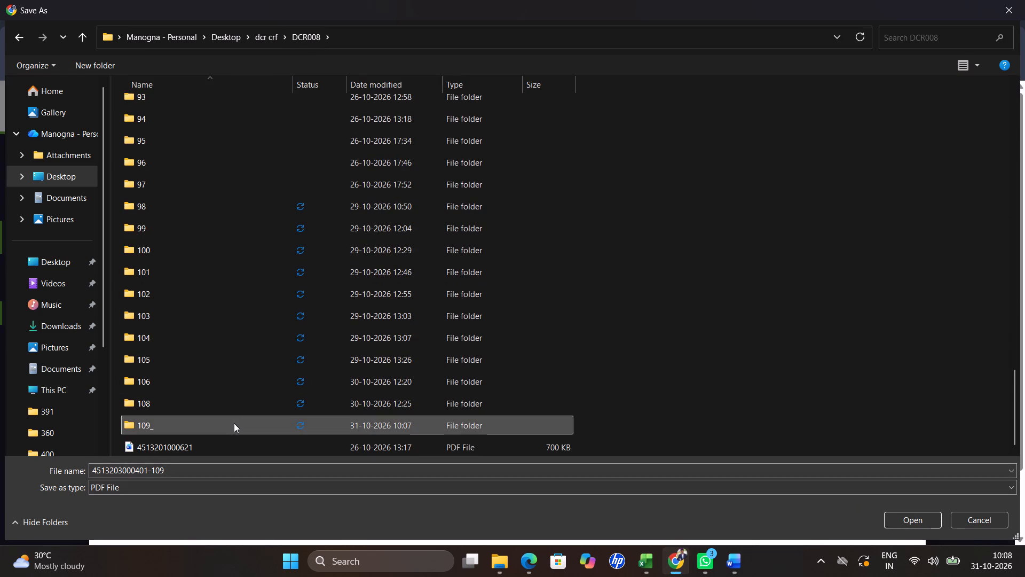
click(236, 419)
double_click(266, 428)
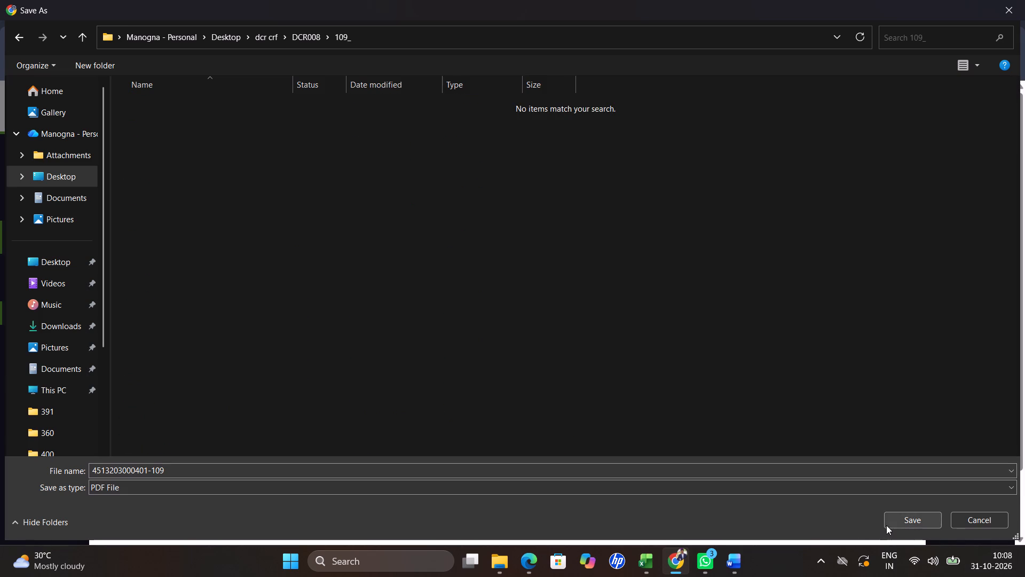
double_click(886, 525)
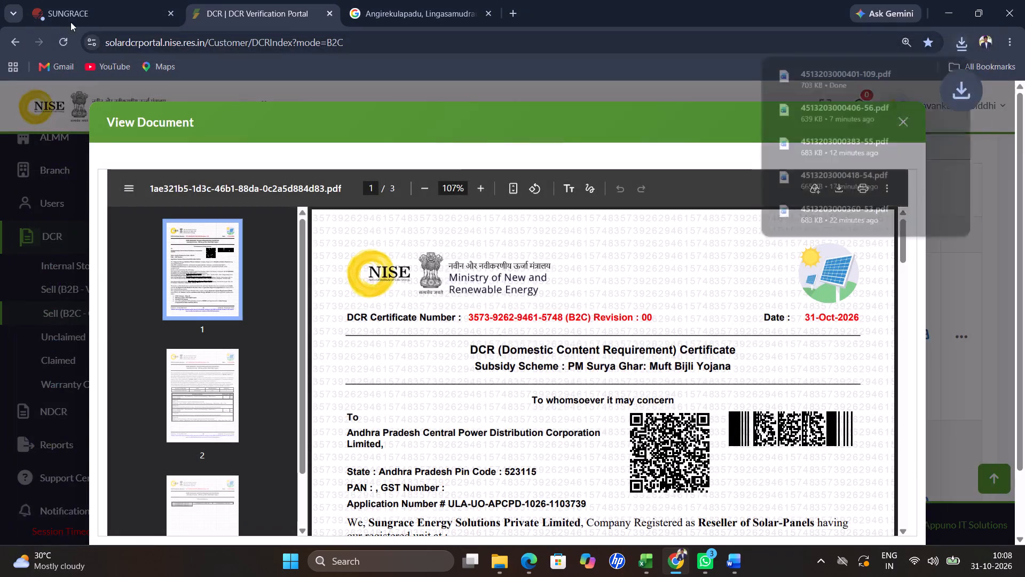
Return to SUNGRACE, close the quick copy details, and open the installation's Project Stage form for editing.
click(123, 0)
click(635, 129)
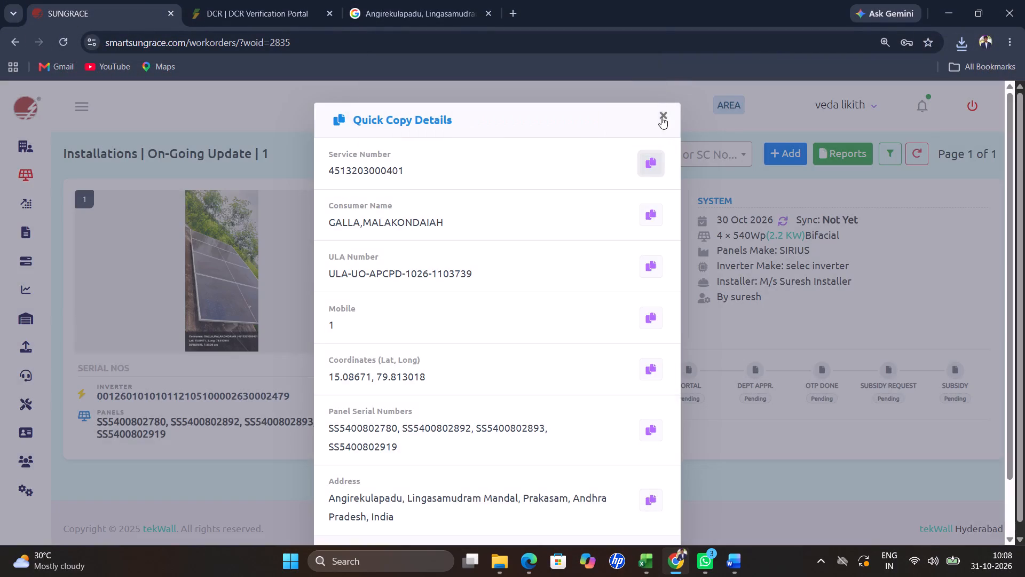
click(661, 111)
click(584, 432)
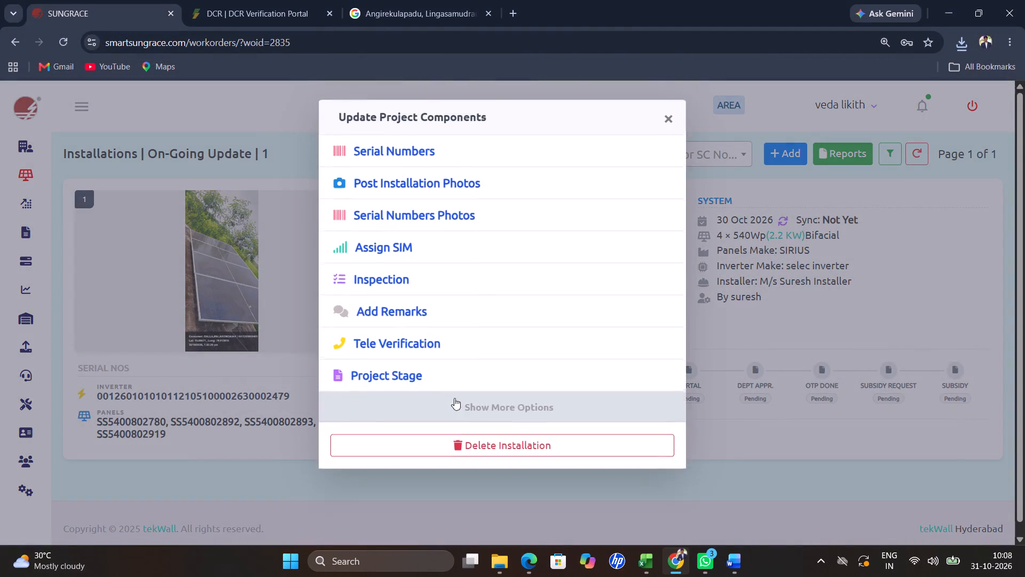
click(442, 381)
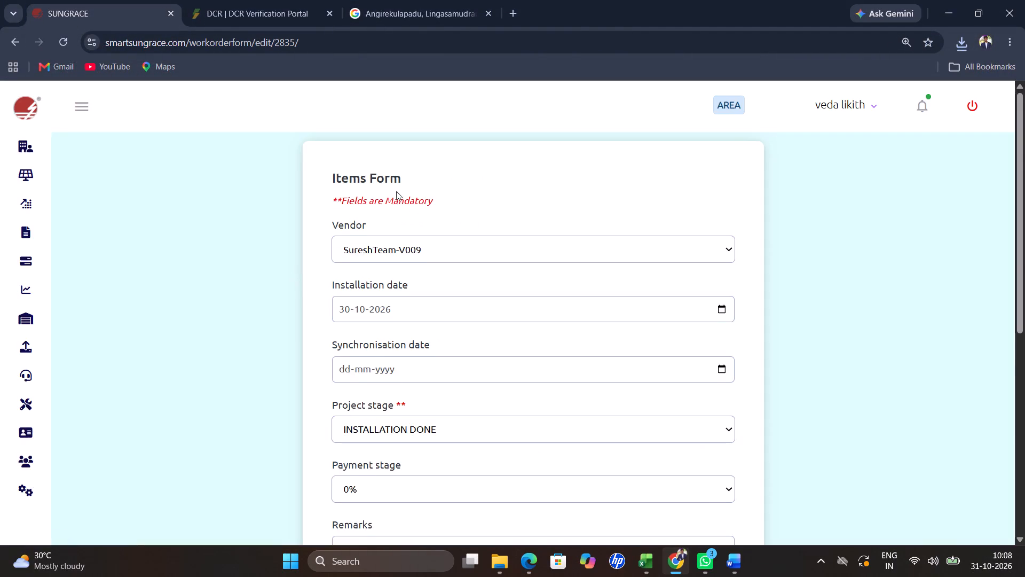
Attach the certificate PDF ending in -109 from dcr crf > DCR008 > 109_ as the DCR upload and submit the form.
scroll(404, 189, down, 5)
click(379, 368)
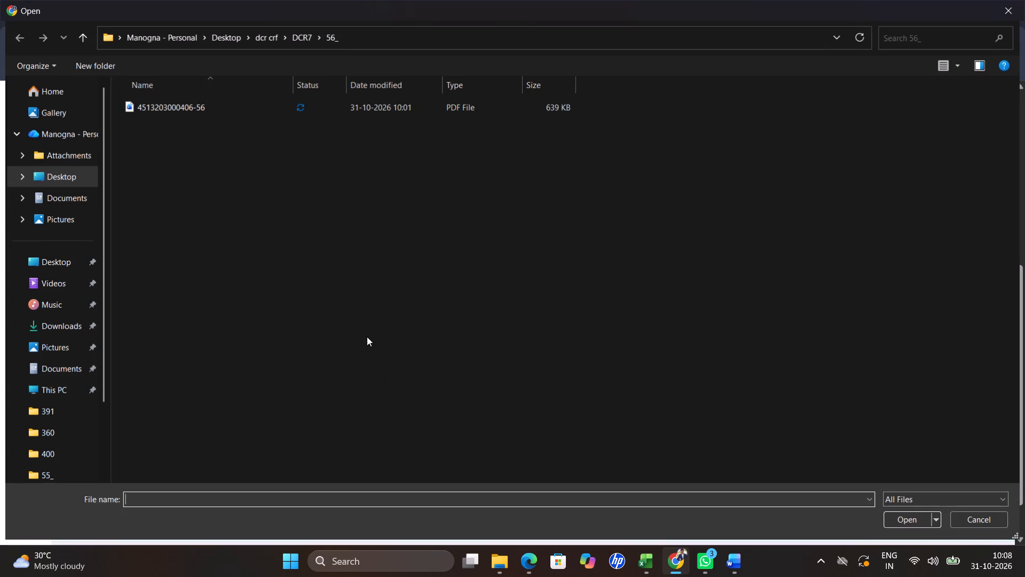
click(298, 30)
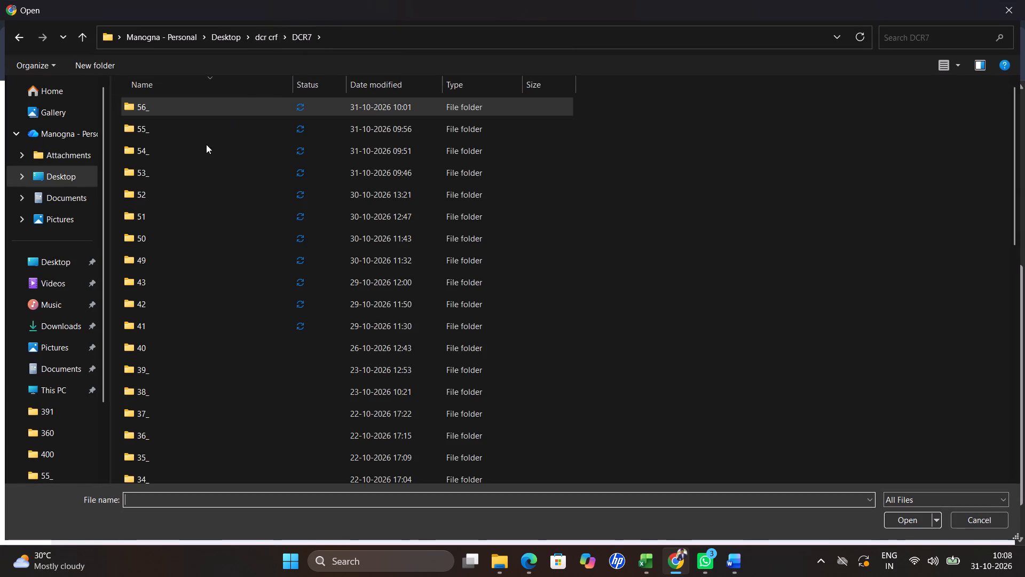
click(270, 38)
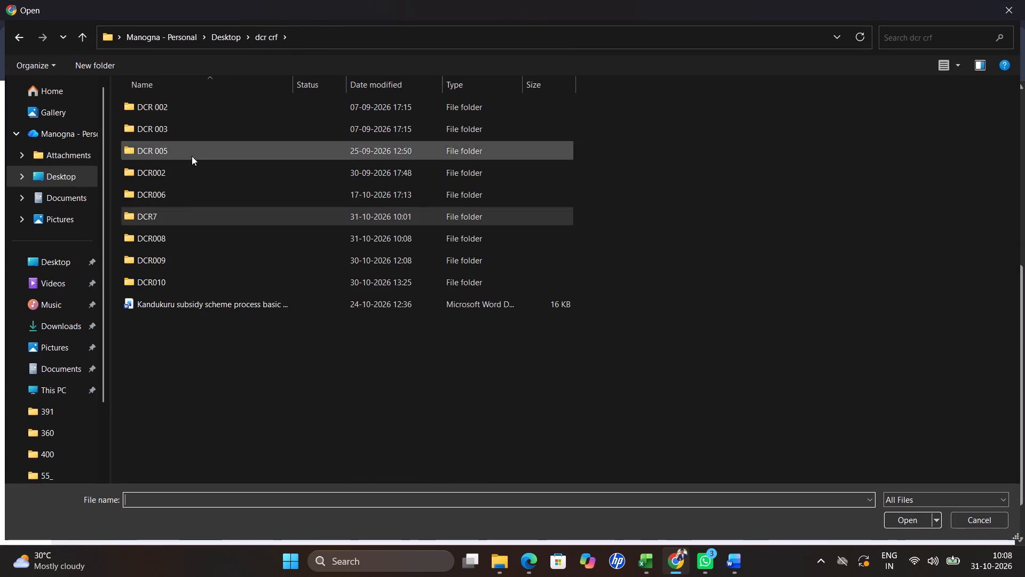
click(184, 239)
click(184, 239)
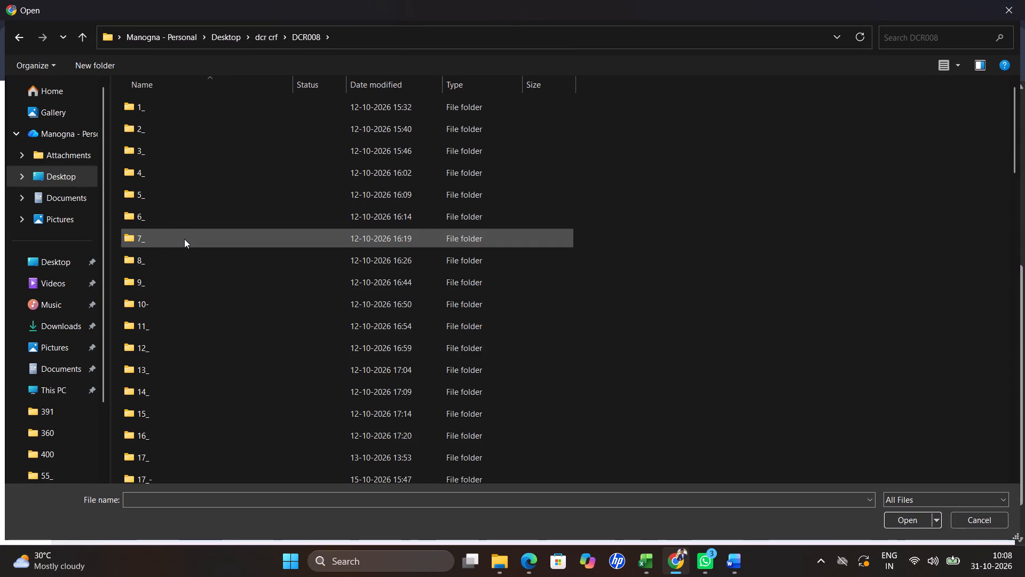
scroll(207, 223, down, 5)
scroll(251, 279, down, 19)
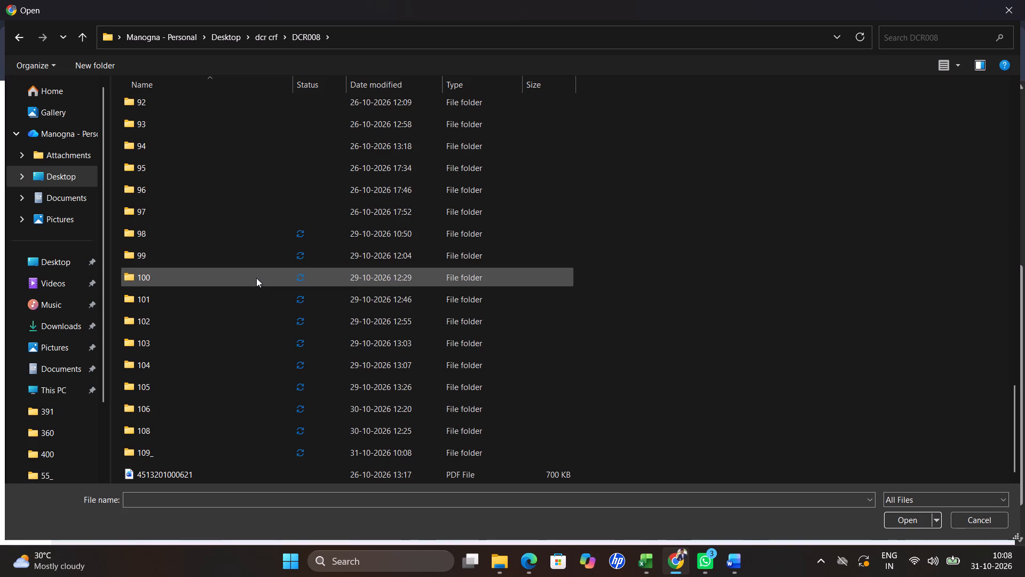
scroll(256, 278, down, 2)
double_click(273, 447)
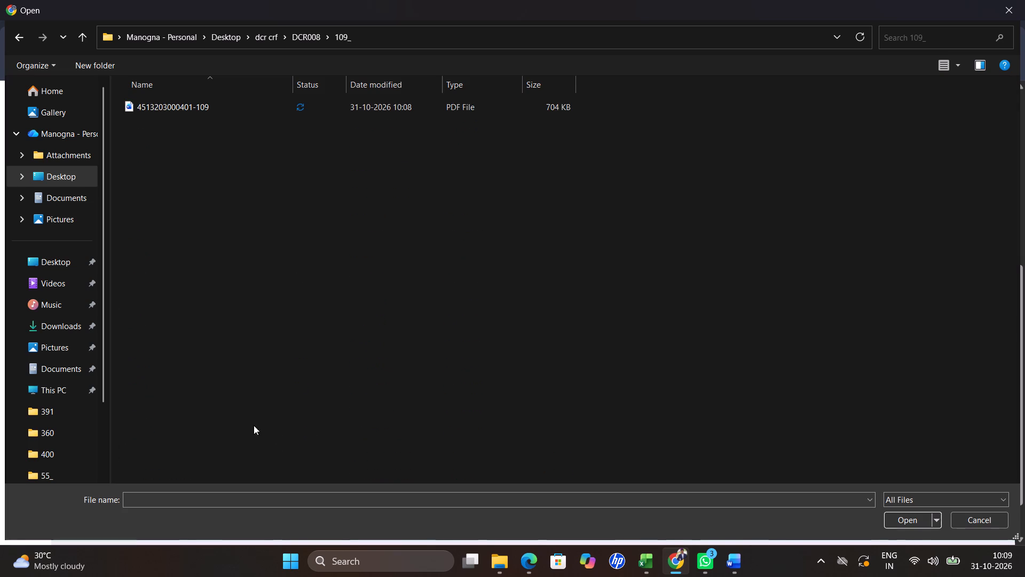
double_click(167, 109)
click(359, 442)
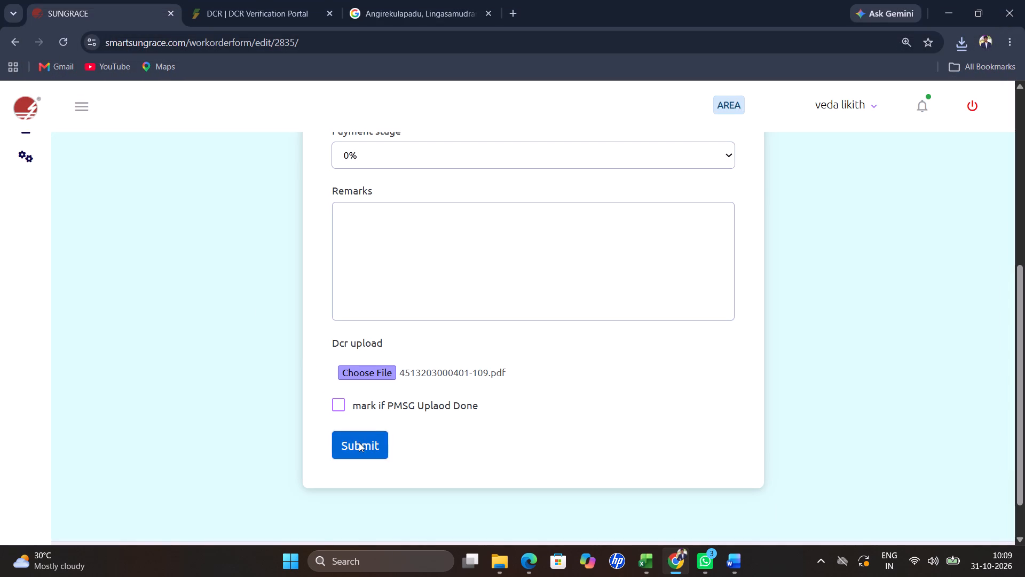
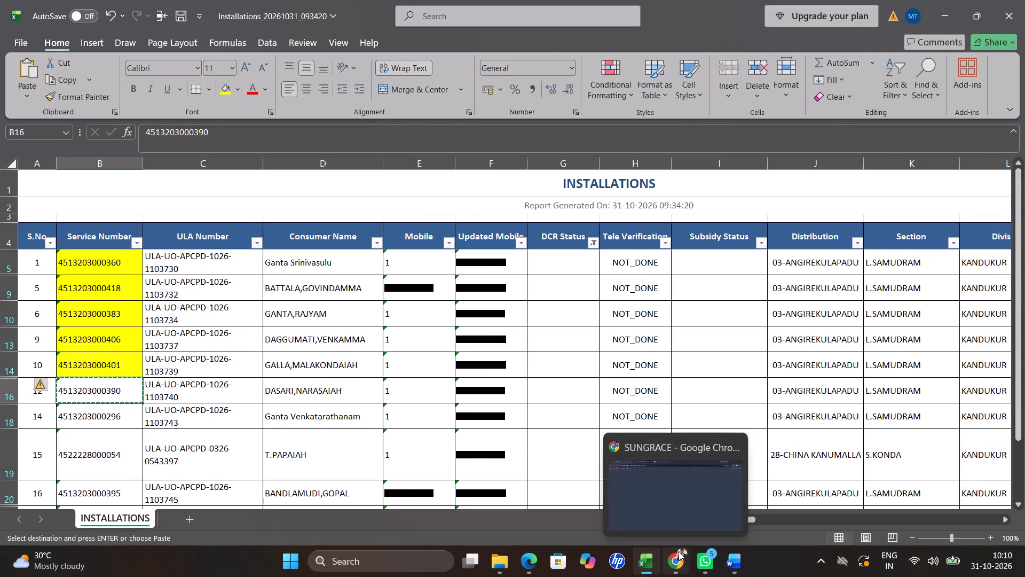
In SUNGRACE, find the installation by the copied service number and copy its ULA number from the quick copy details.
click(651, 493)
double_click(547, 150)
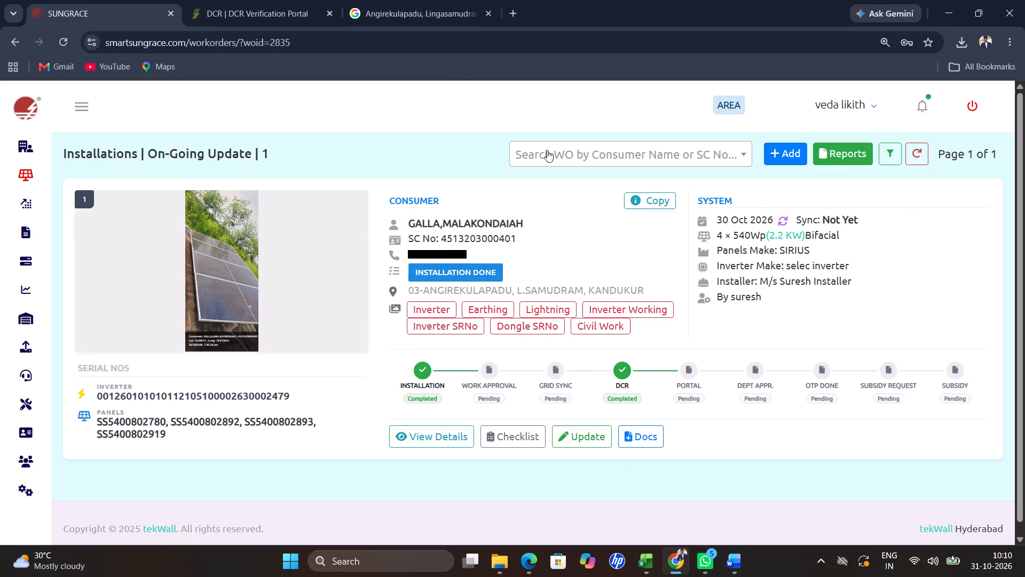
click(547, 150)
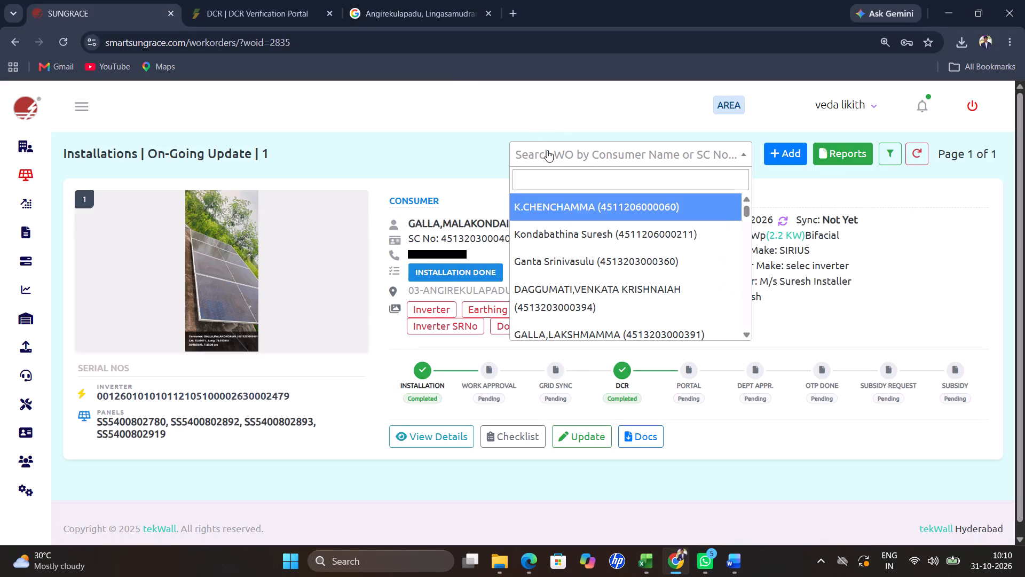
key(ctrl+v)
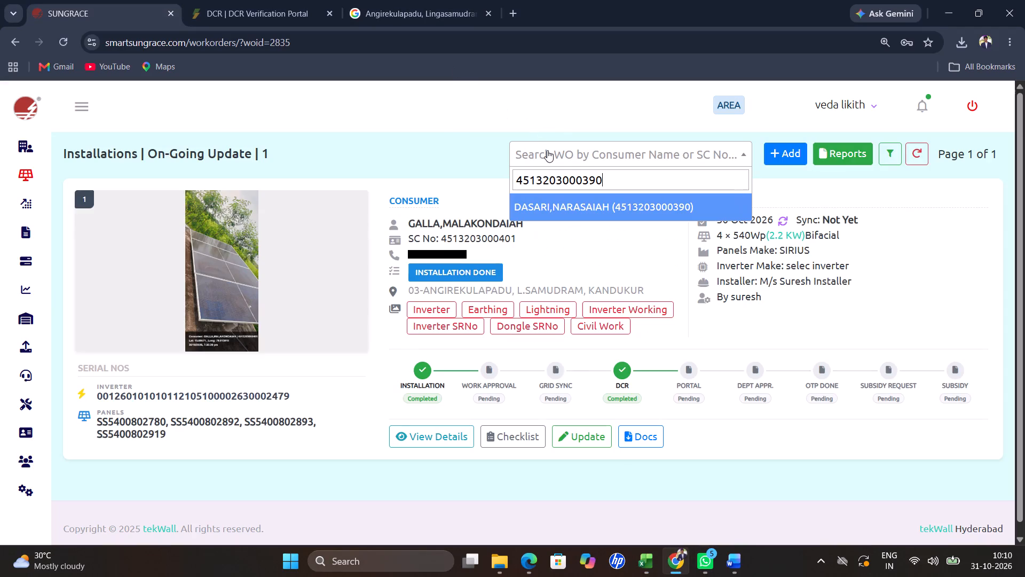
key(Return)
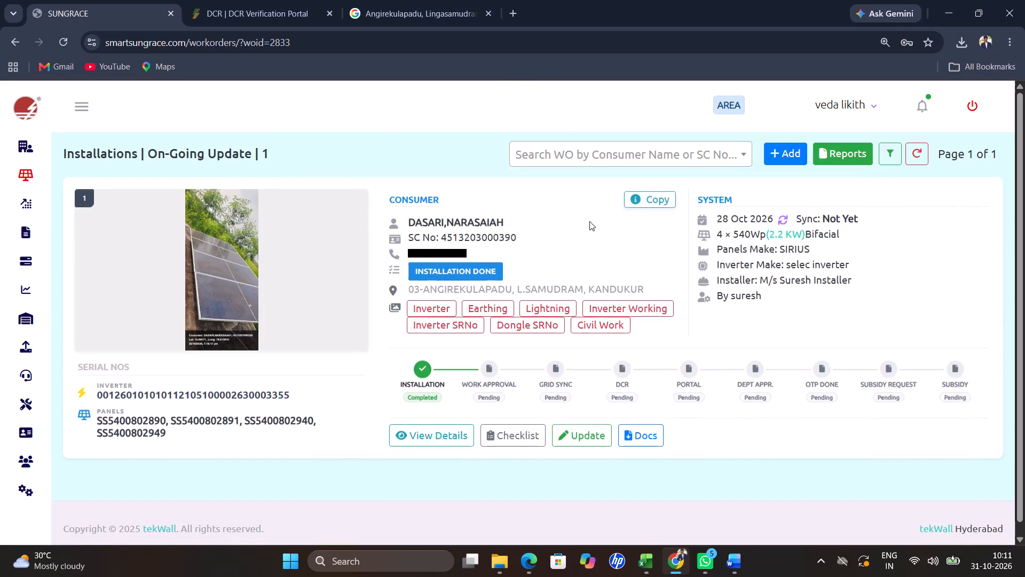
click(641, 200)
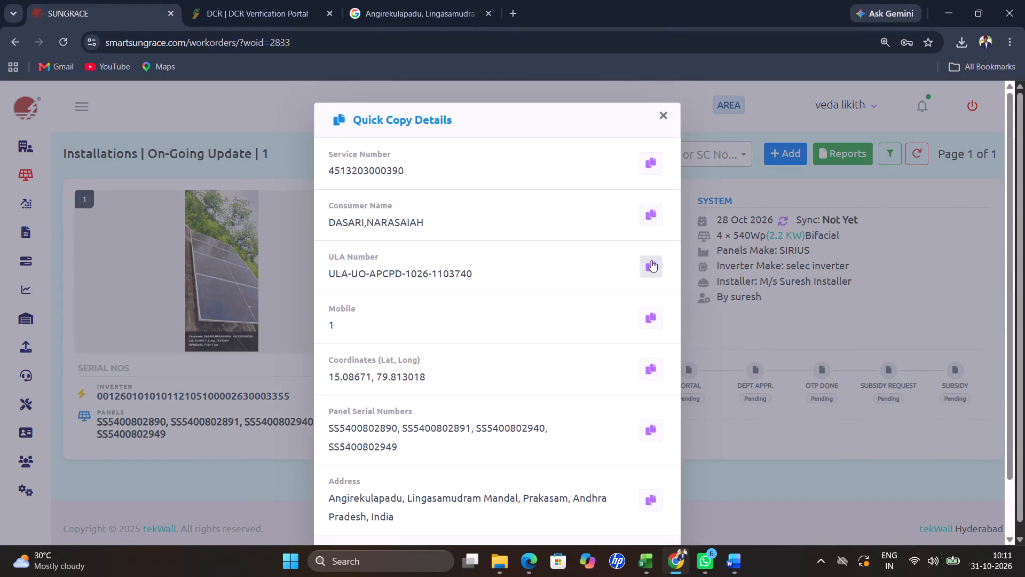
click(651, 260)
On the NISE portal, start a new B2C consumer issue and enter the copied ULA number as the consumer application number.
click(262, 0)
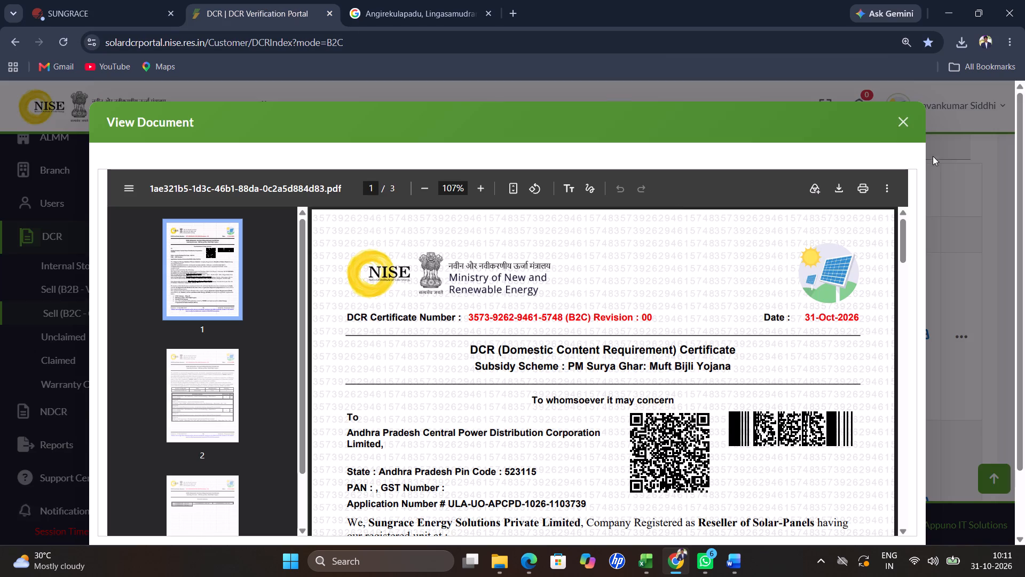
click(901, 122)
scroll(790, 240, up, 3)
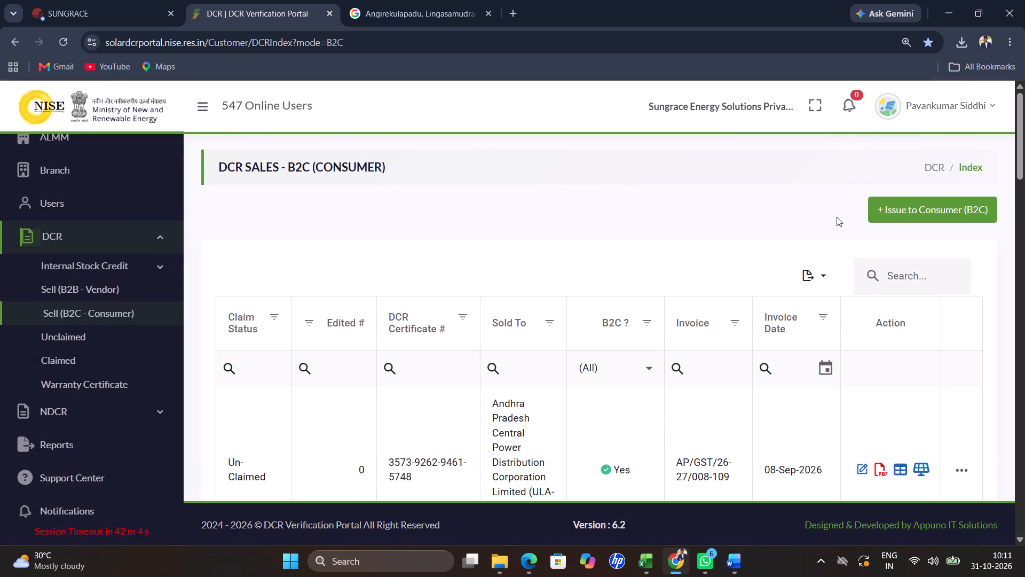
click(879, 208)
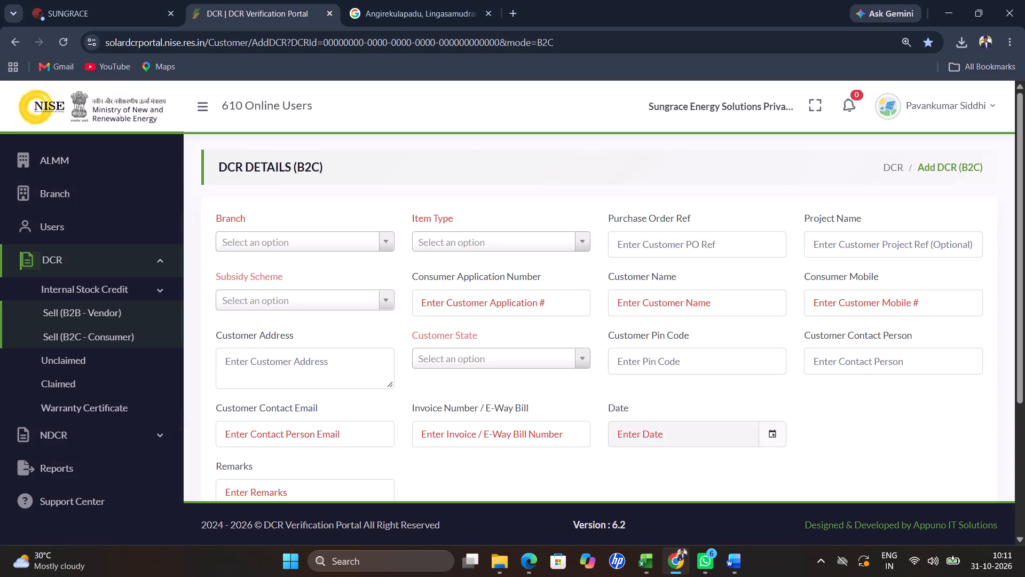
click(440, 309)
key(ctrl+v)
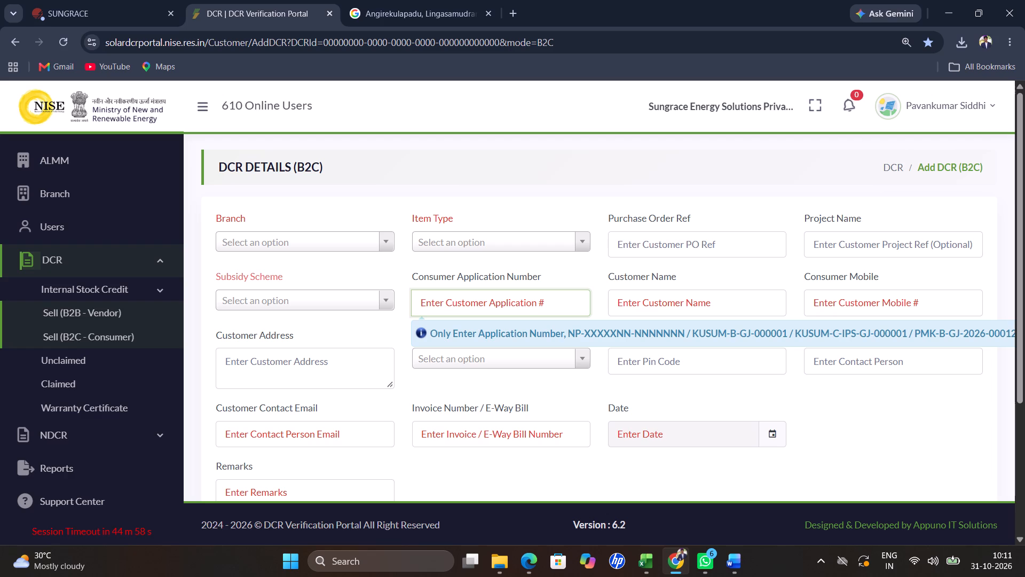
Set the branch to Andhra Pradesh, the subsidy scheme to PM Surya Ghar: Muft Bijli Yojana, and the item type to Solar Panels.
click(303, 245)
click(263, 313)
click(267, 300)
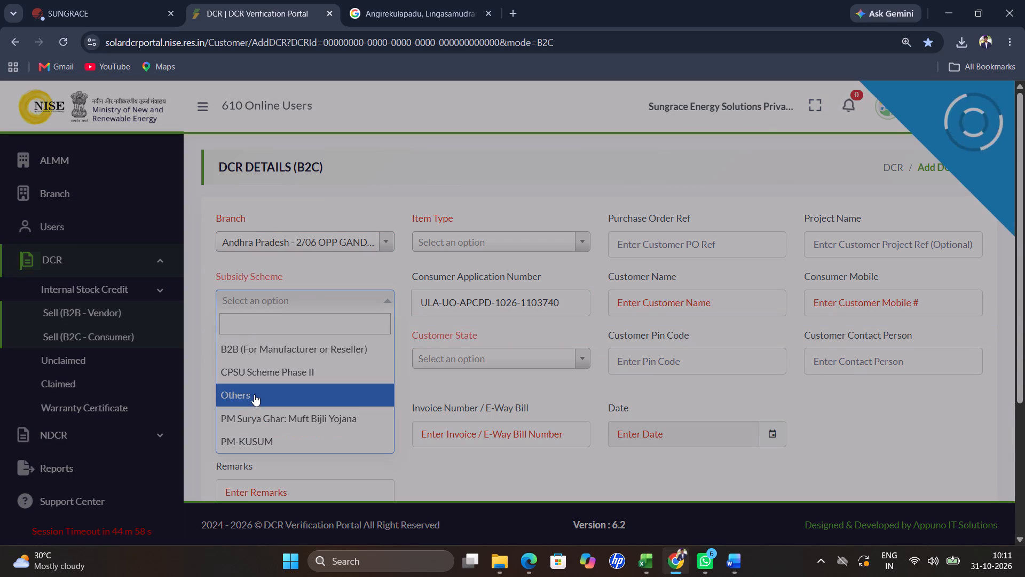
click(263, 420)
click(469, 246)
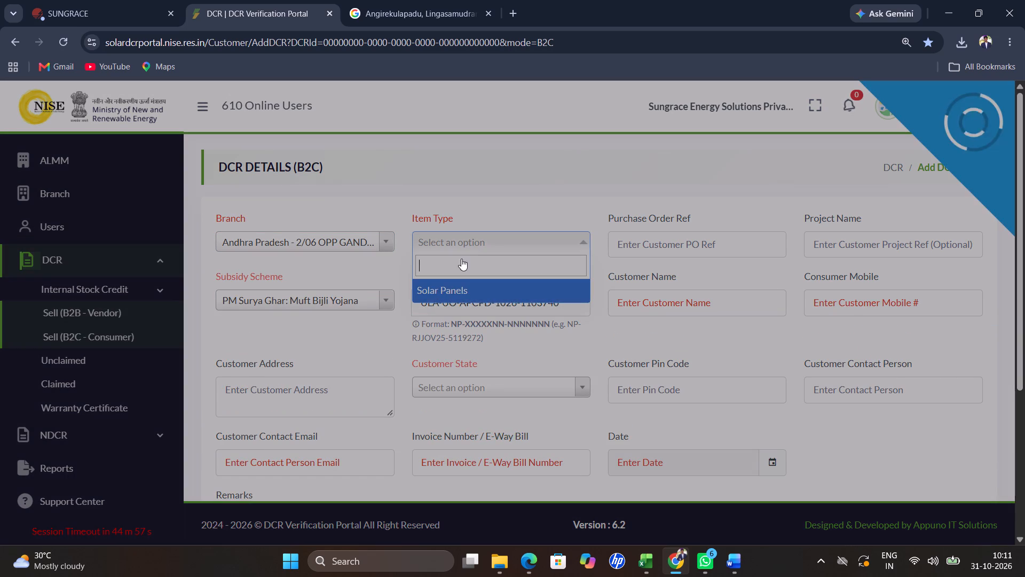
click(439, 291)
click(642, 308)
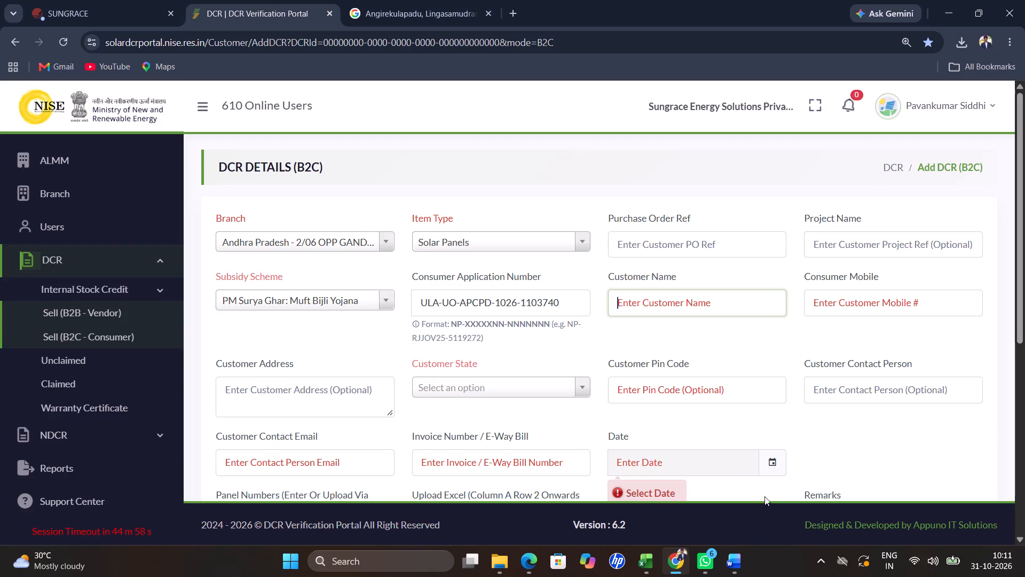
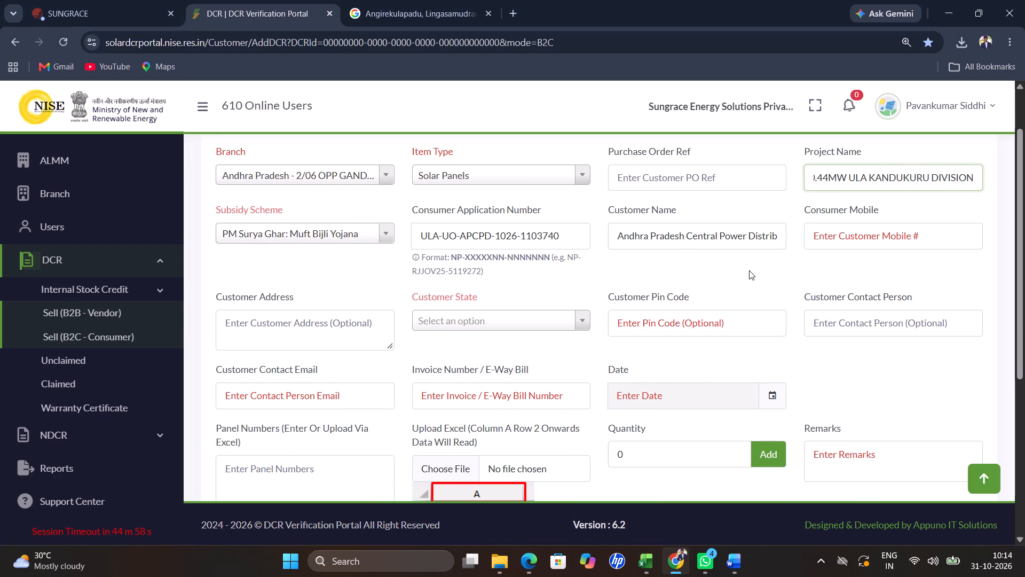
click(857, 231)
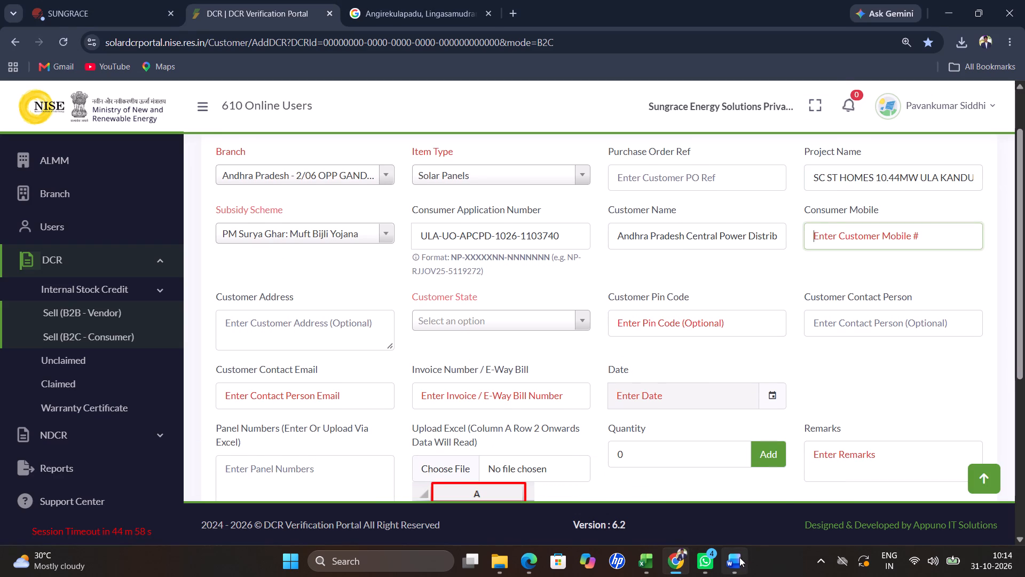
click(719, 485)
drag(328, 325, 280, 325)
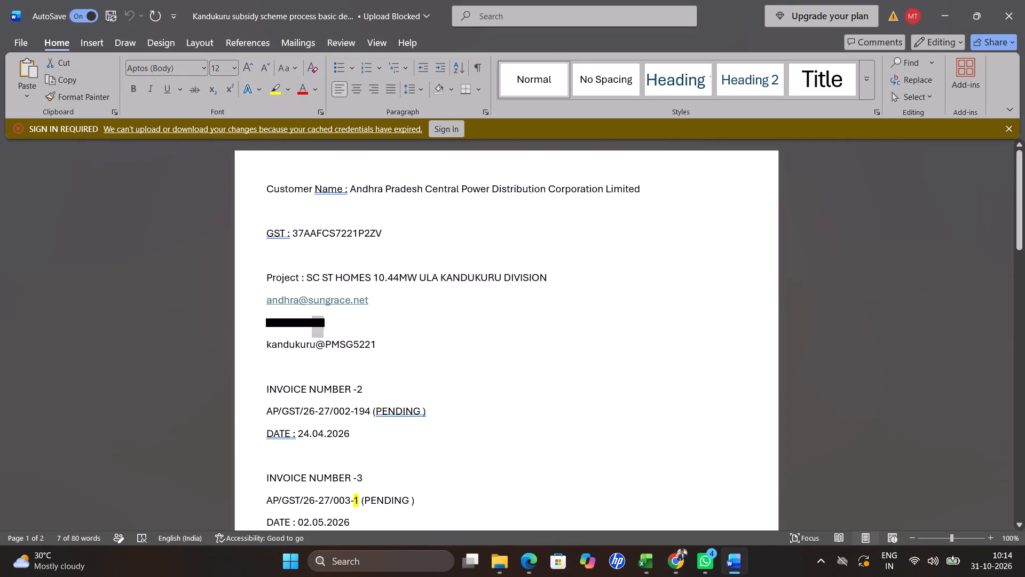
Copy the contact mobile number from the Word document of basic details into Consumer Mobile on the B2C DCR form.
drag(280, 325, 233, 323)
key(ctrl+x)
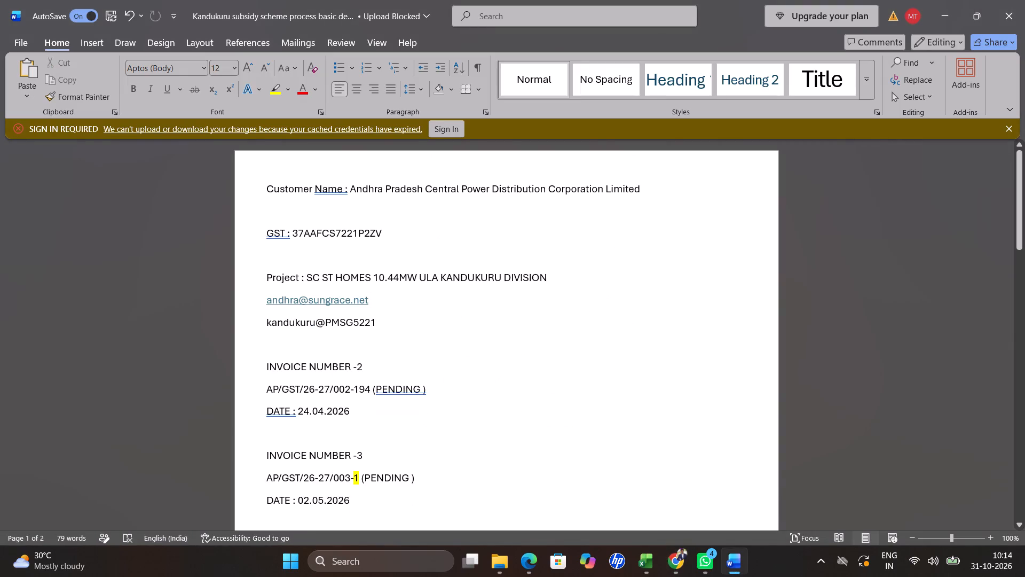
click(120, 10)
click(129, 5)
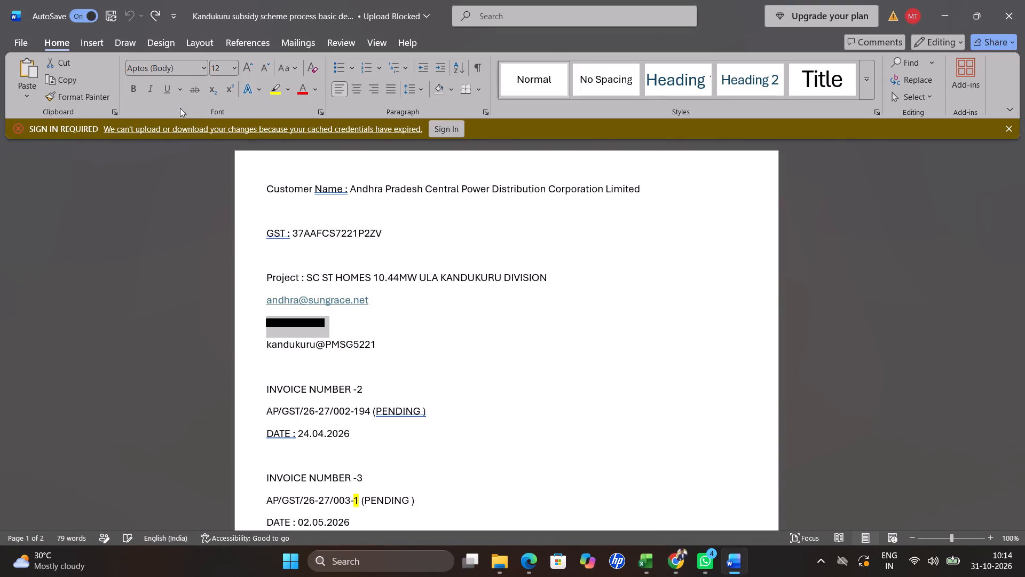
key(ctrl+c)
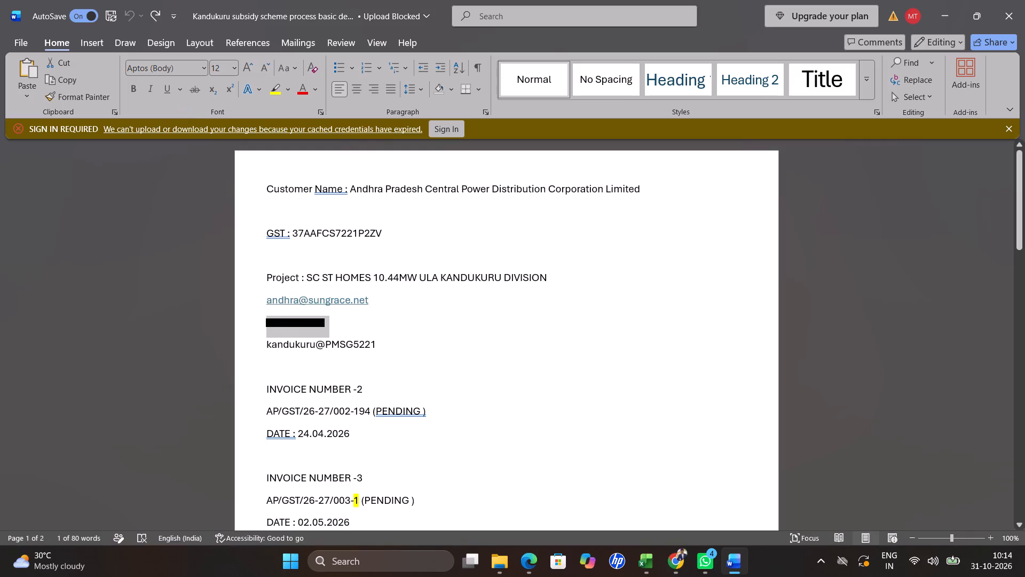
click(682, 510)
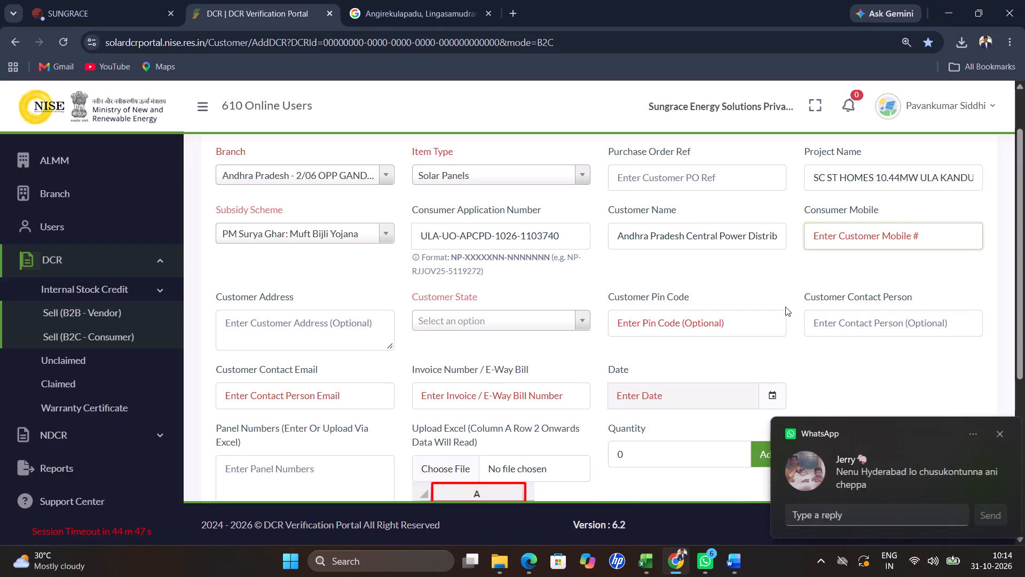
key(ctrl+v)
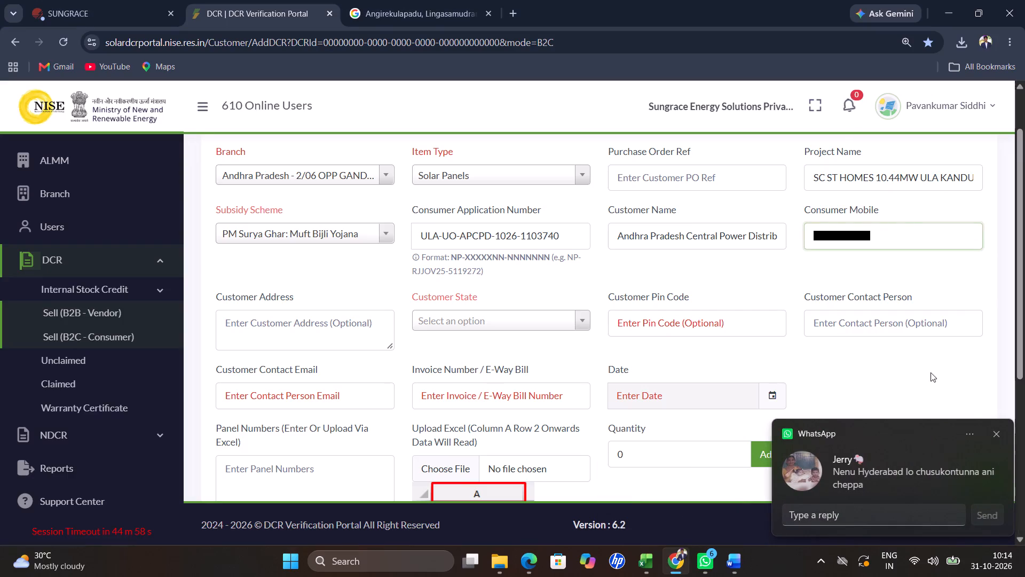
click(997, 428)
Set Customer State to Andhra Pradesh (37) on the DCR form.
click(521, 320)
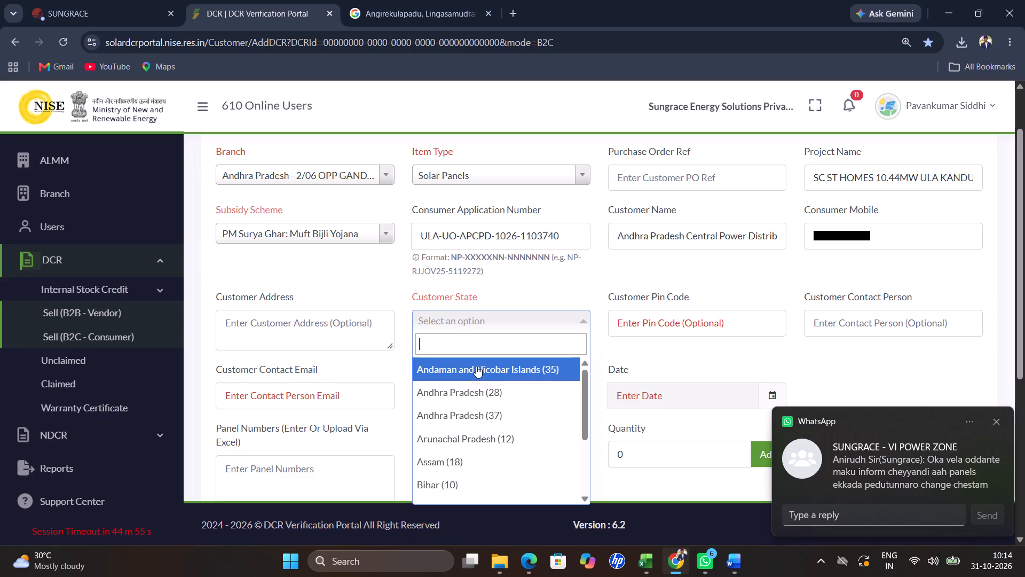
click(488, 411)
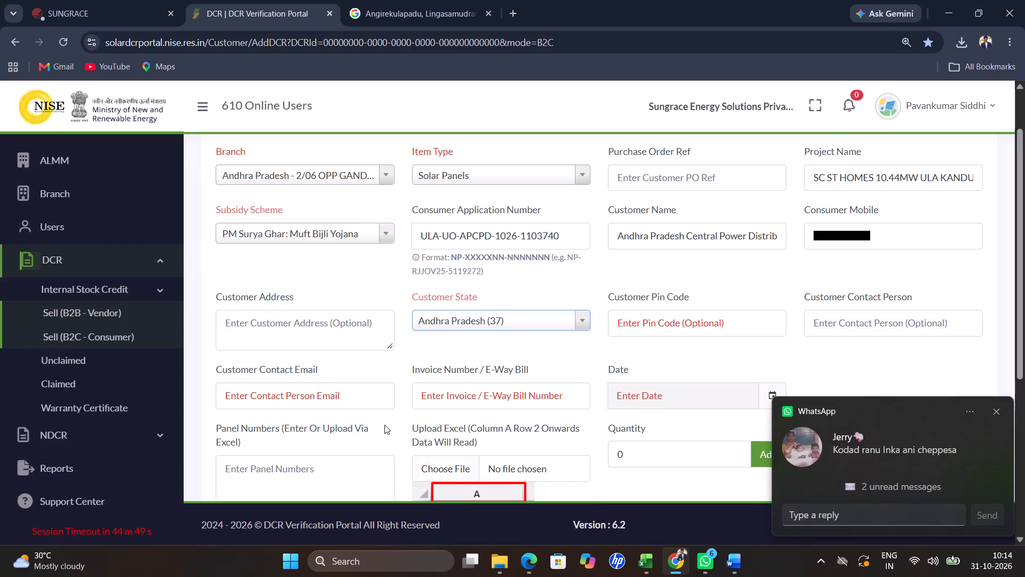
Fill Customer Contact Email with the contact email address copied from the Word document of basic details.
click(365, 395)
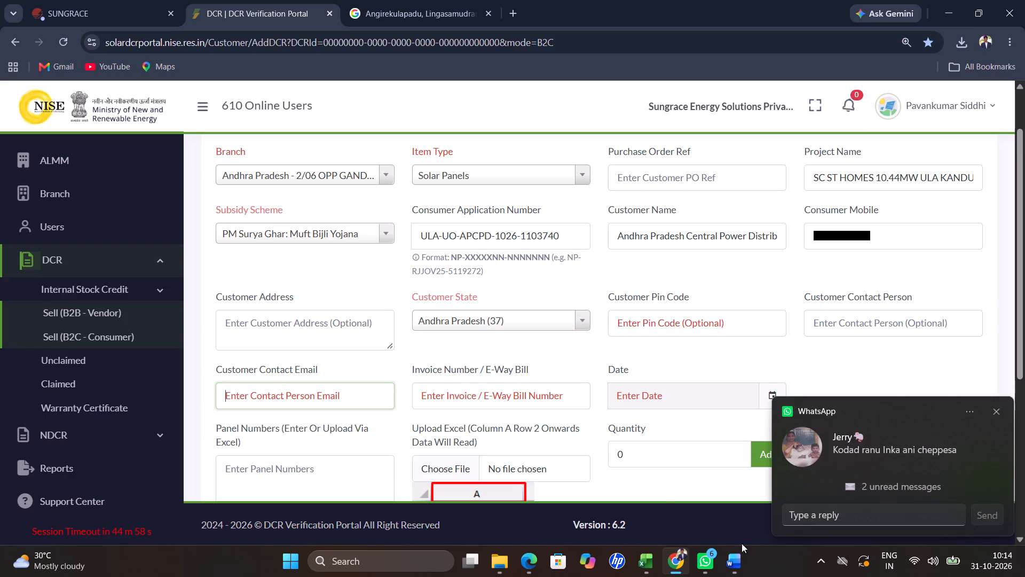
click(722, 503)
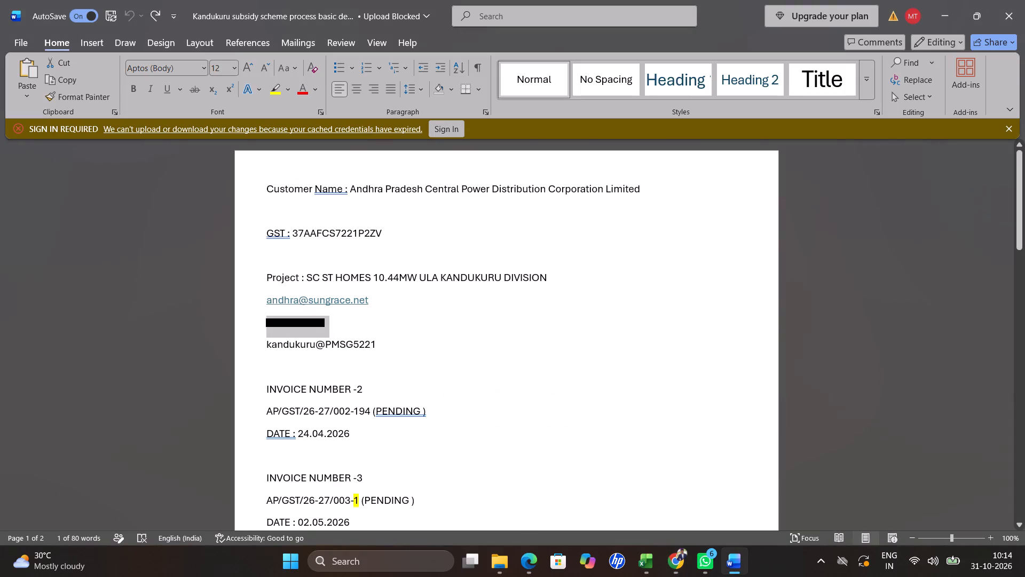
drag(374, 305, 251, 302)
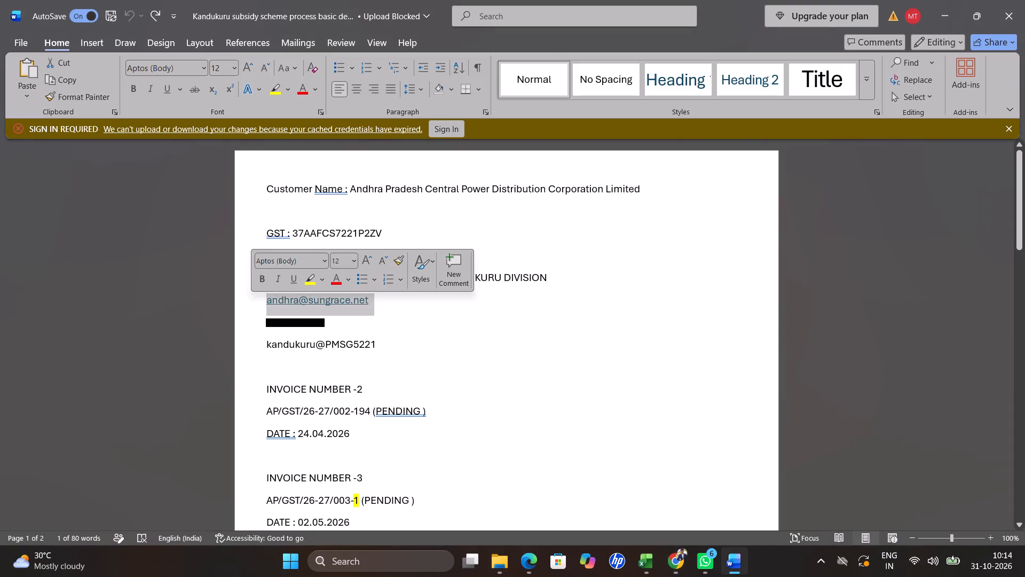
key(ctrl+c)
ctrl+click(252, 302)
scroll(252, 302, down, 1)
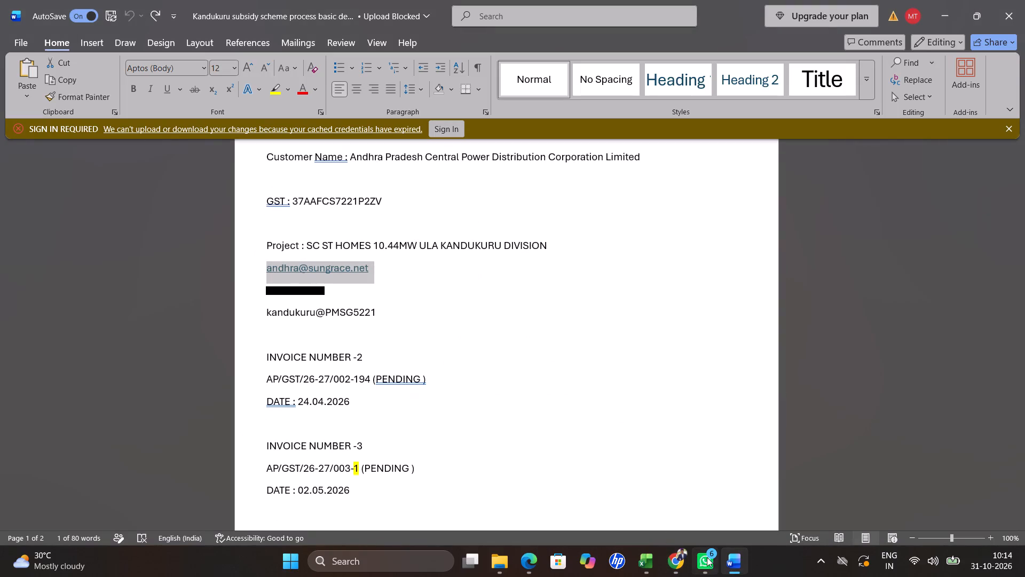
click(663, 525)
key(ctrl+v)
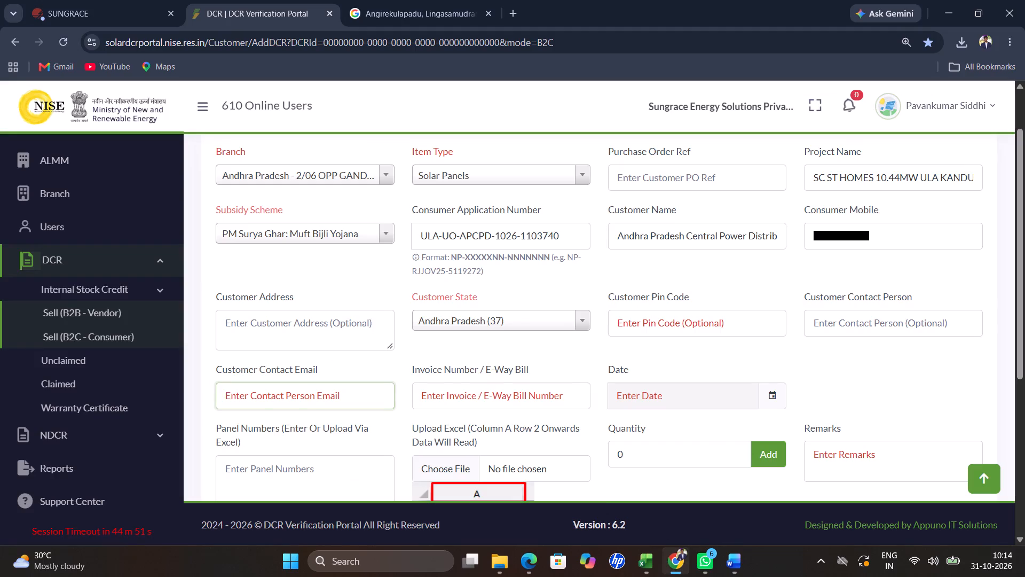
Copy invoice 7's number AP/GST/26-27/007- from the Word document for the DCR form's Invoice Number / E-Way Bill field.
click(490, 398)
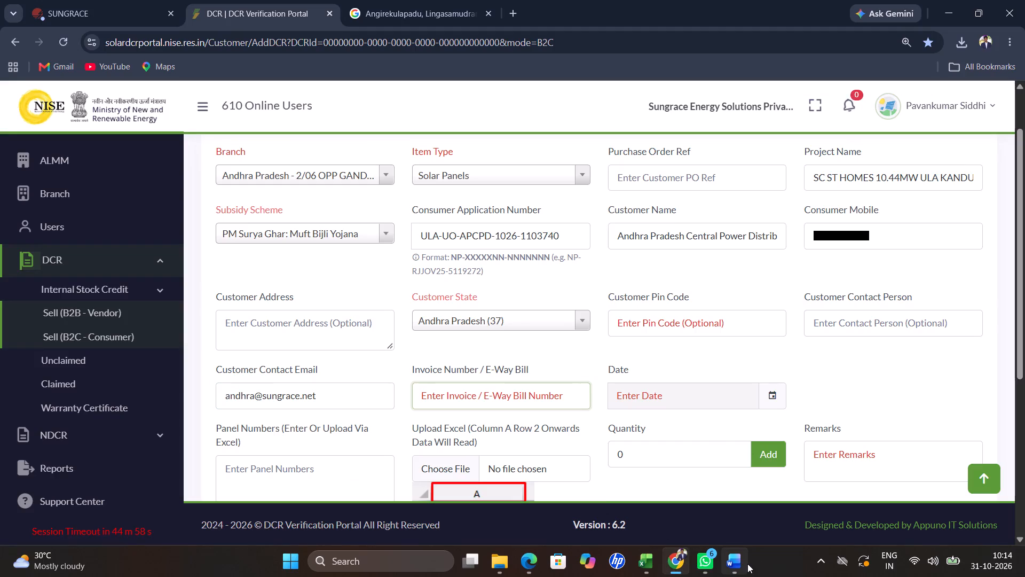
click(709, 485)
scroll(420, 276, down, 10)
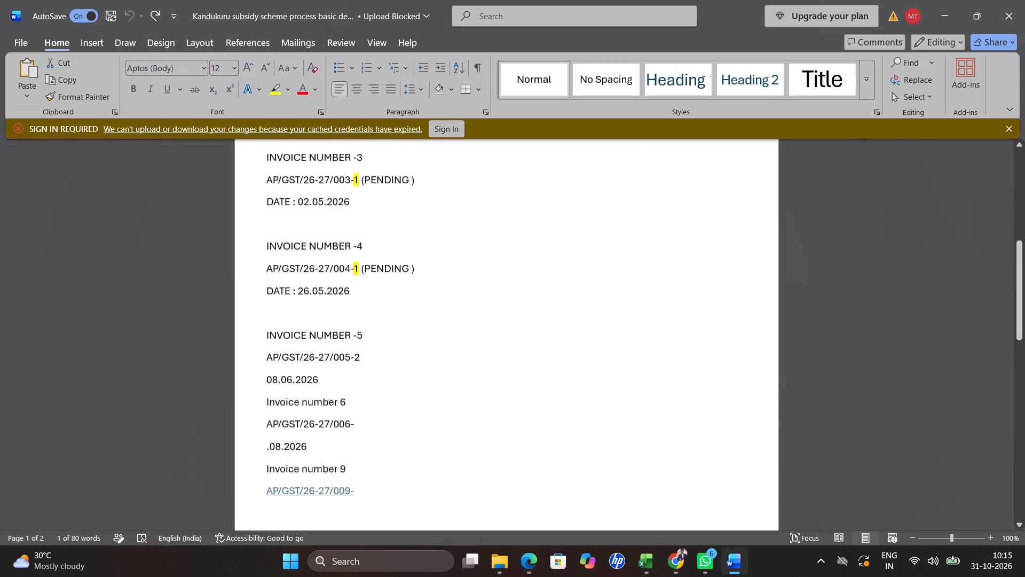
scroll(417, 292, down, 11)
drag(375, 260, 249, 270)
key(ctrl+c)
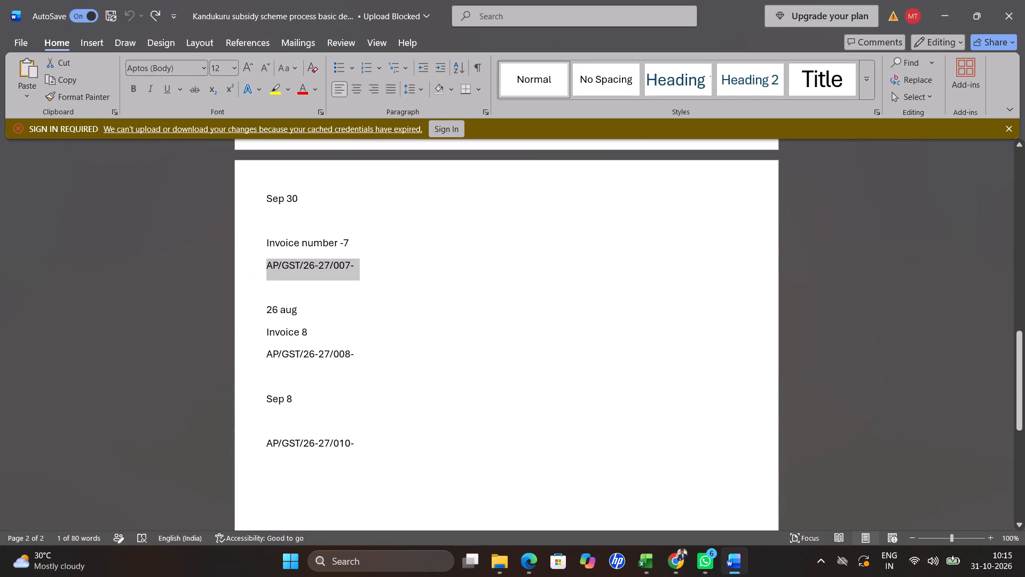
click(659, 517)
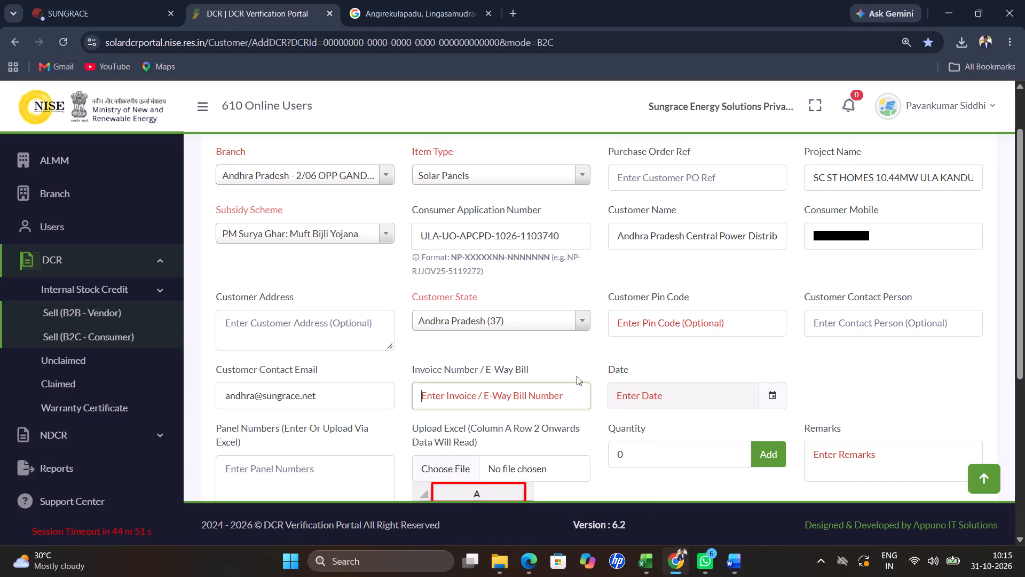
Set the invoice number to AP/GST/26-27/007-58 and the invoice date to 26-Aug-2026.
key(ctrl+v)
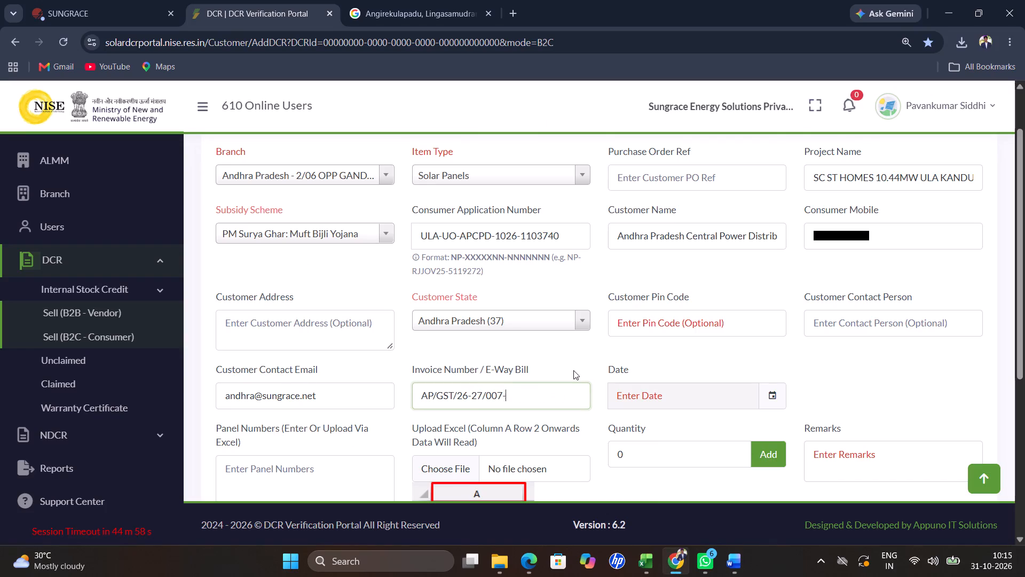
text(58)
click(695, 408)
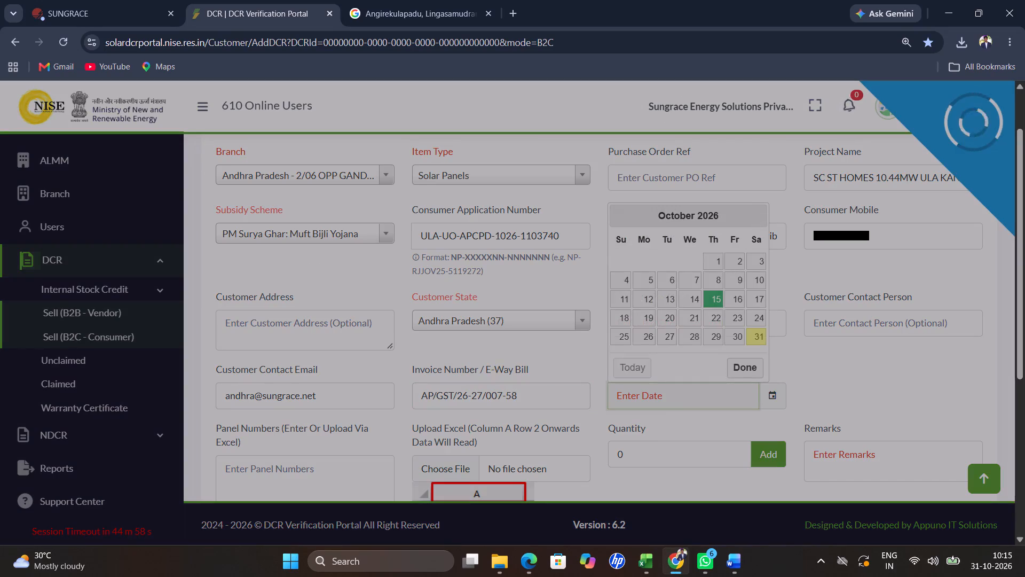
double_click(619, 216)
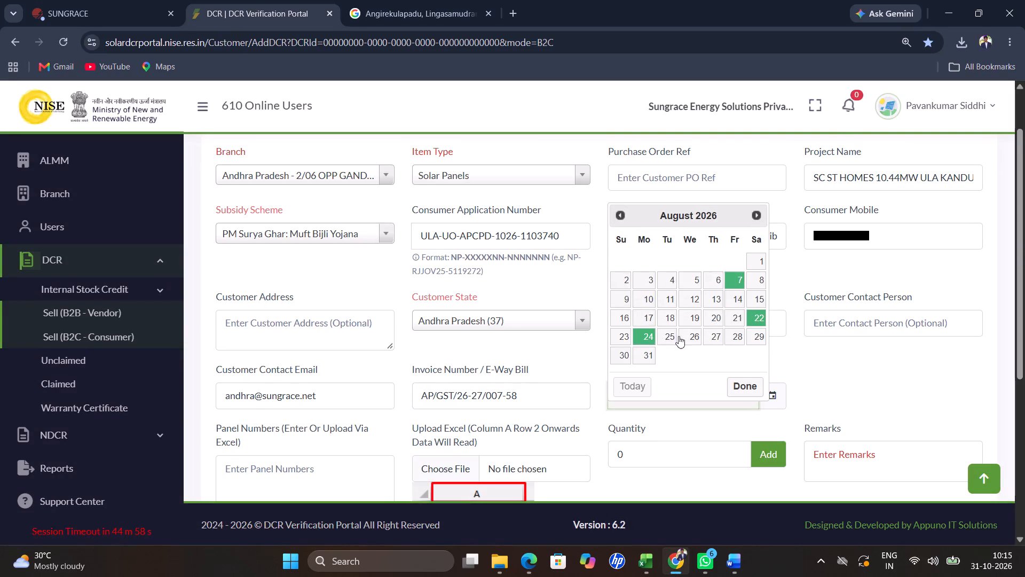
click(681, 333)
Fill Panel Numbers on the DCR form with the panel serial numbers copied from the SUNGRACE installation's Quick Copy Details.
scroll(518, 334, down, 2)
click(316, 389)
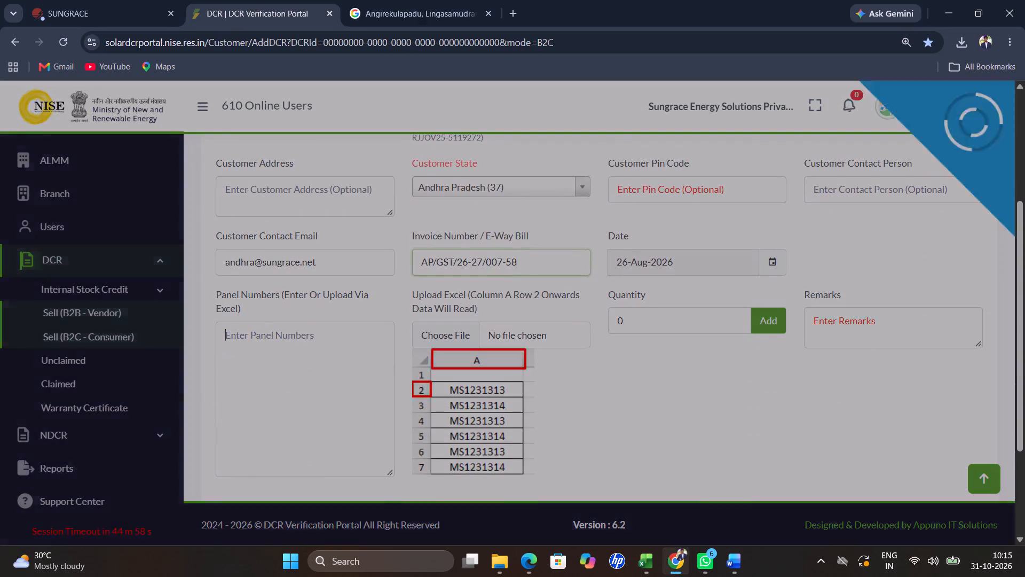
click(97, 9)
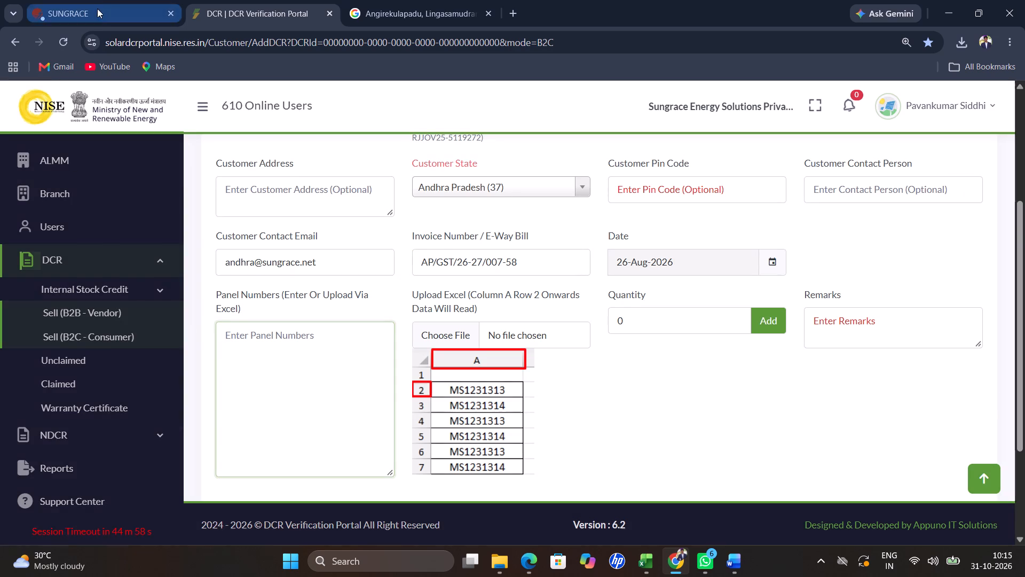
click(629, 129)
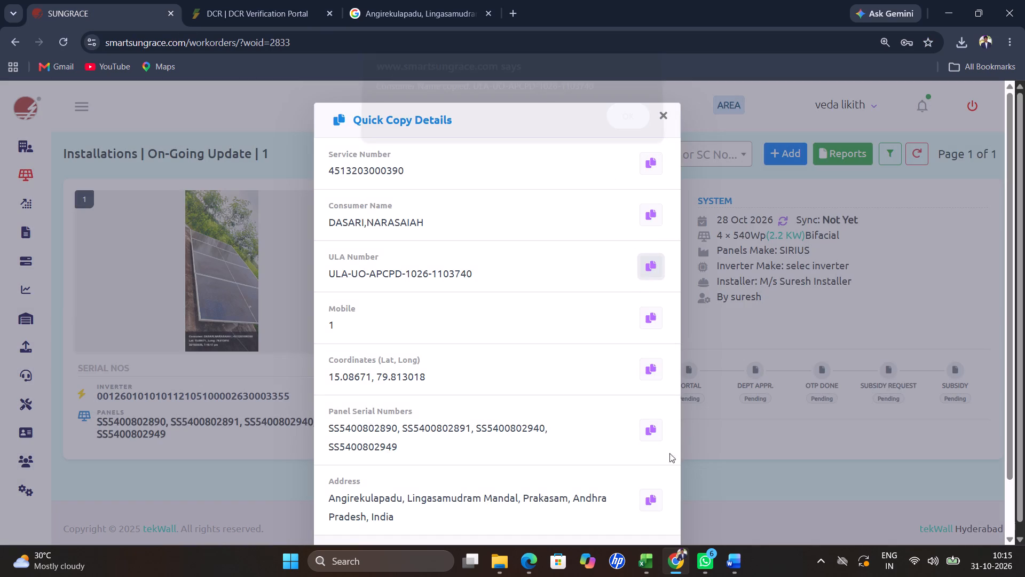
click(653, 426)
click(256, 5)
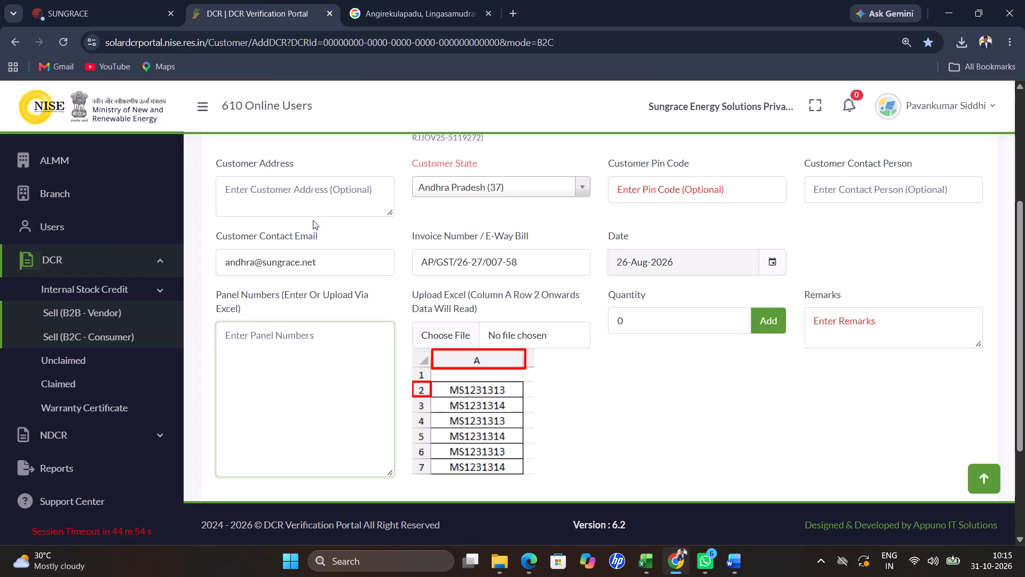
key(ctrl+v)
Replace the comma separators in Panel Numbers with line breaks so each of the four serial numbers sits on its own line.
key(Left)
key(Left)
key(Left)
key(Left)
key(Left)
key(Left)
key(Left)
key(Left)
key(Left)
key(Left)
key(Left)
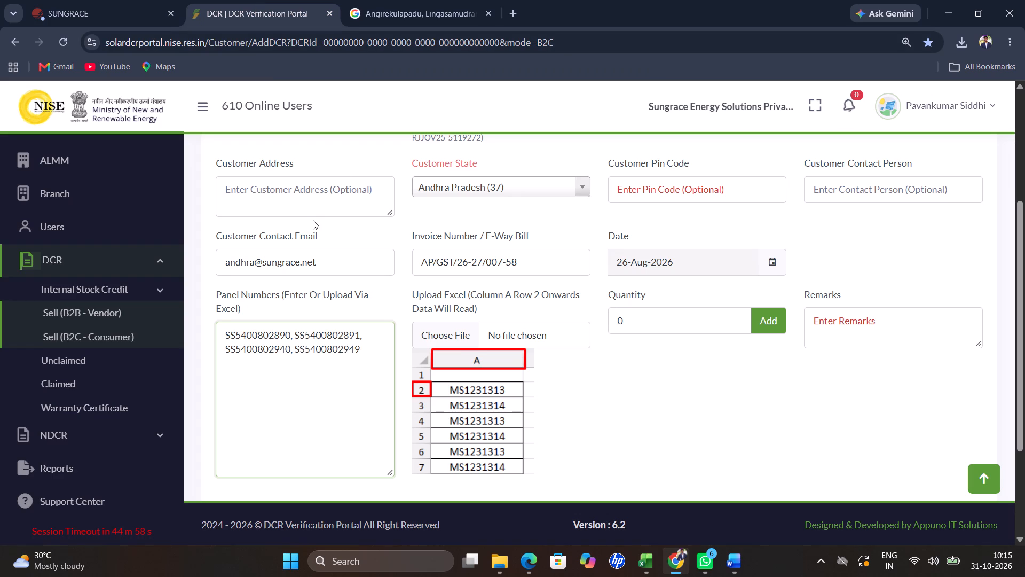
key(Left)
key(BackSpace)
key(BackSpace)
key(Return)
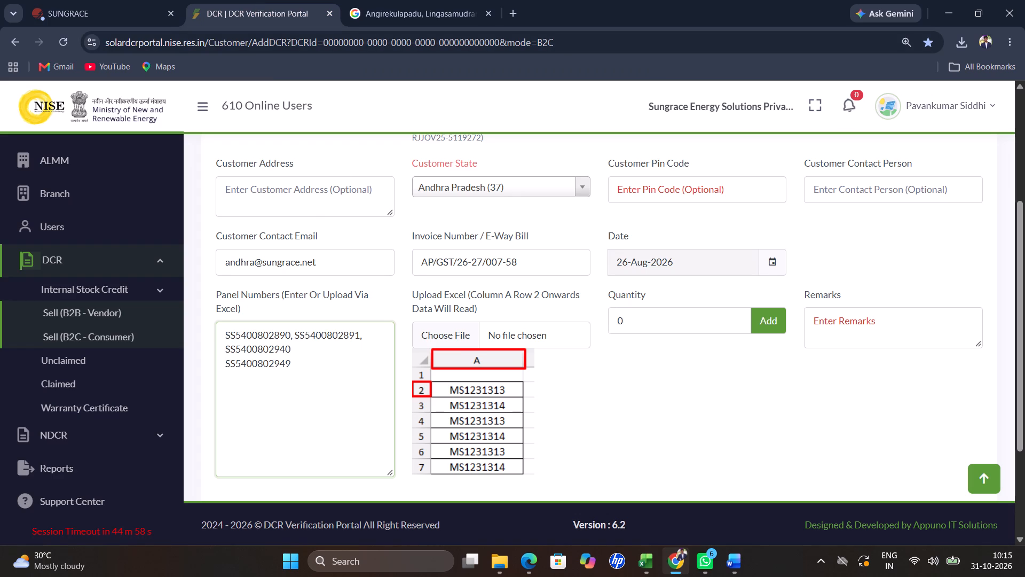
key(Up)
key(Up)
key(Up)
key(Up)
key(Right)
key(Right)
key(Right)
key(Right)
key(Right)
key(Right)
key(Right)
key(Right)
key(Right)
key(Right)
key(Right)
key(Right)
key(Right)
key(Right)
key(BackSpace)
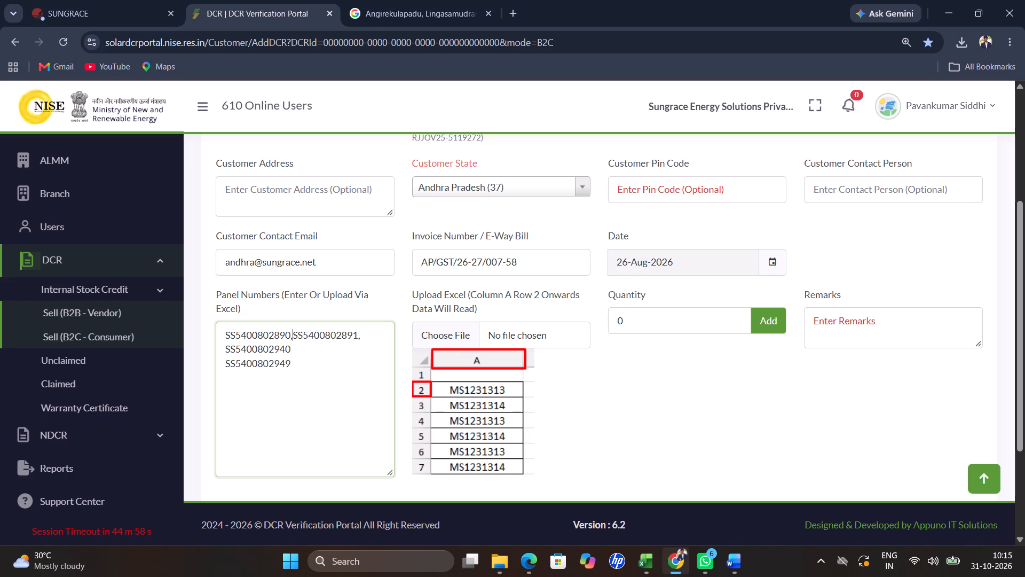
key(BackSpace)
key(Return)
key(Right)
key(Right)
key(Right)
key(Right)
key(Right)
key(Right)
key(Right)
key(Right)
key(Right)
key(Right)
key(Right)
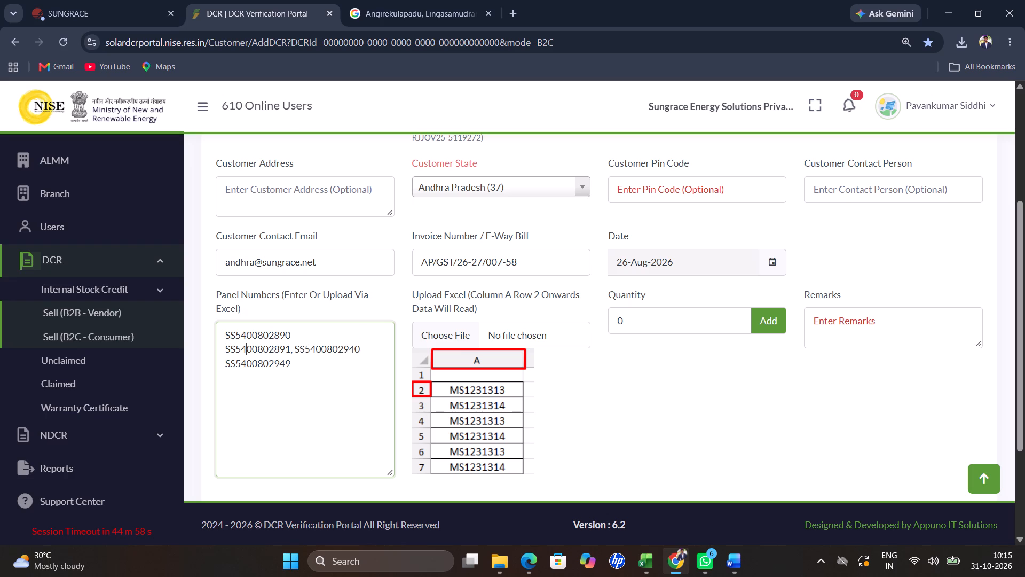
key(Right)
key(Right)
key(Right)
key(BackSpace)
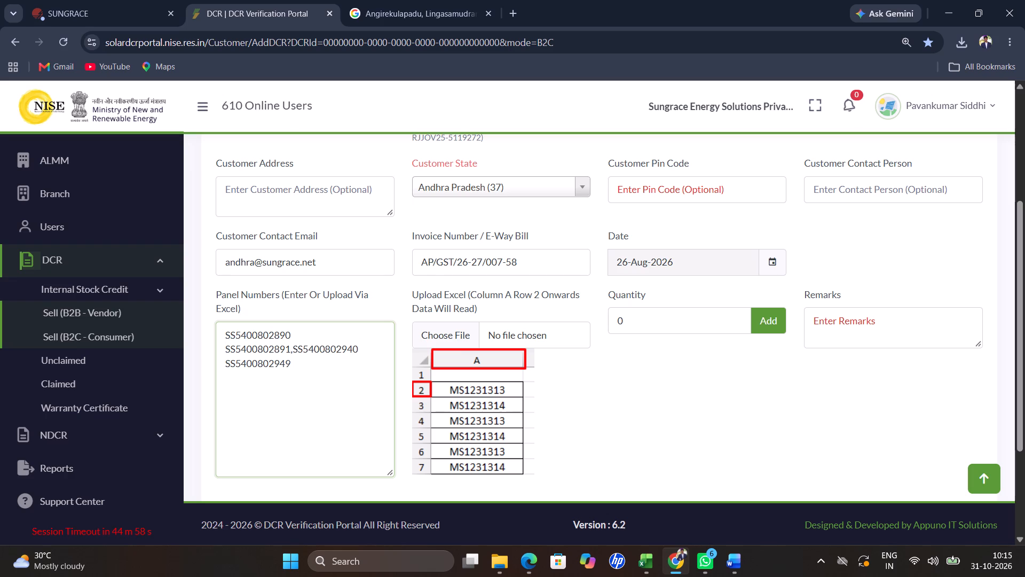
key(BackSpace)
key(Return)
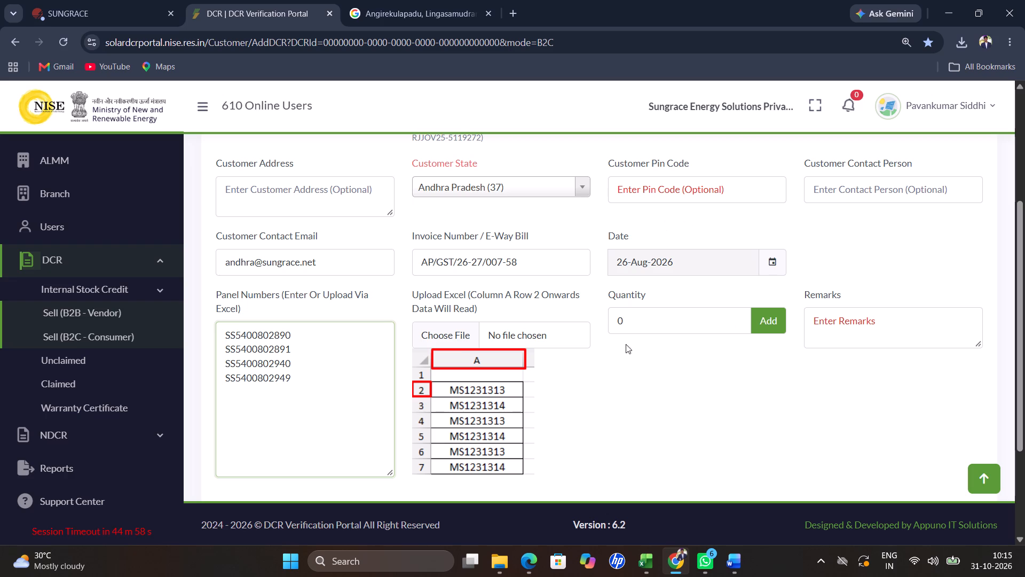
Set the quantity to 4 and add the entered panels to the DCR.
click(628, 325)
scroll(628, 325, up, 4)
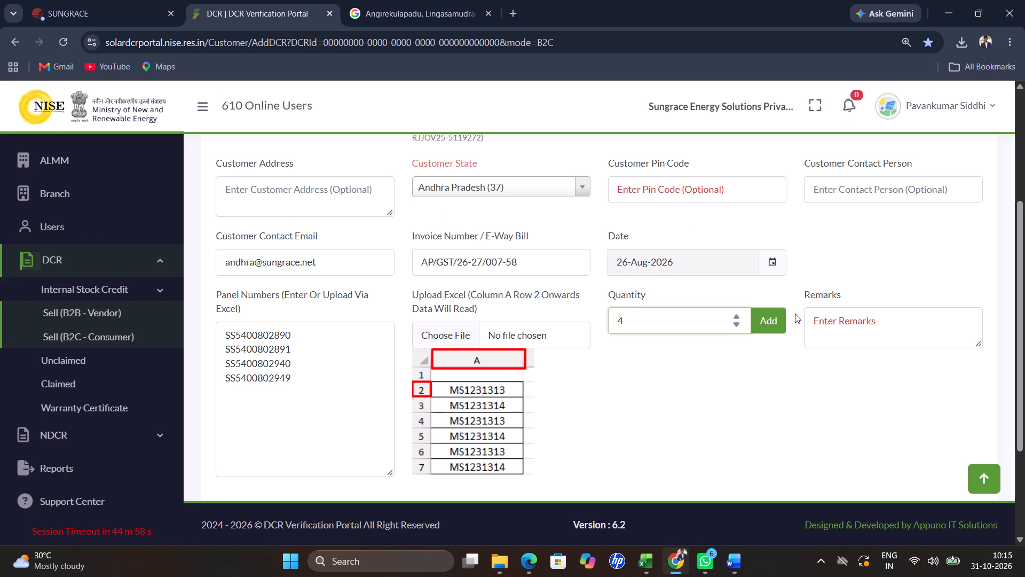
click(776, 322)
Fill Remarks with the installation address copied from the SUNGRACE Quick Copy Details.
click(851, 336)
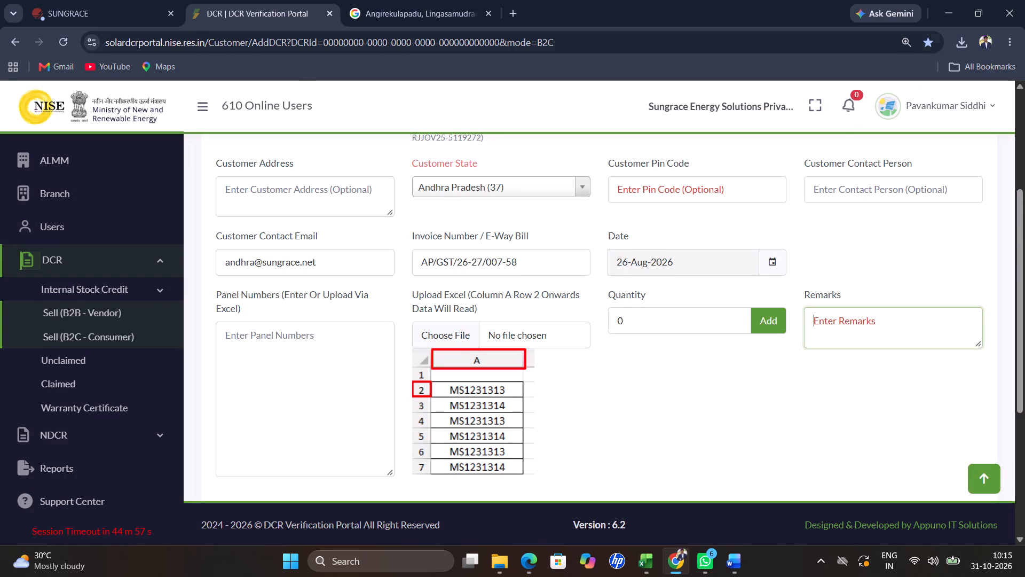
click(116, 0)
click(628, 132)
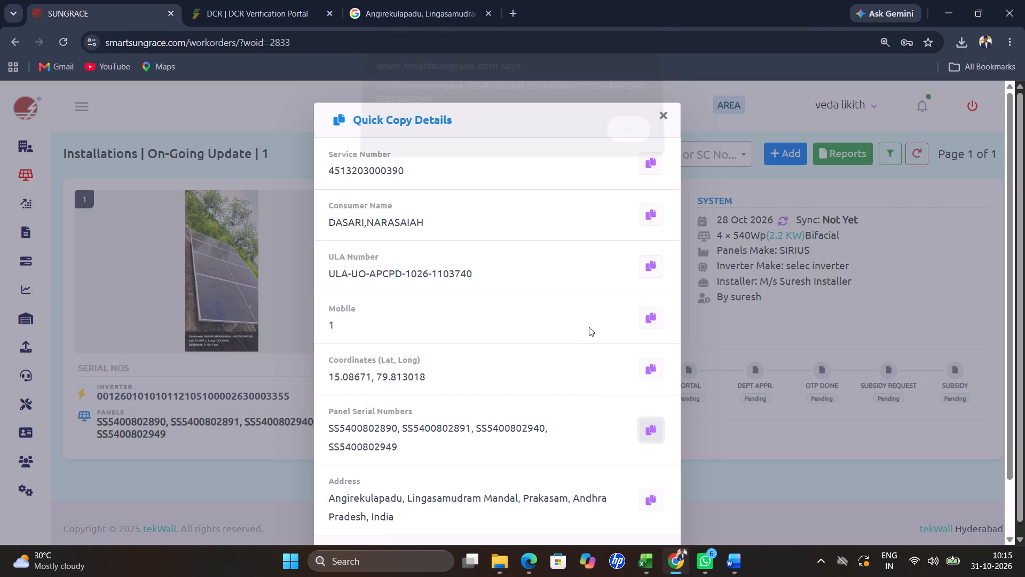
click(642, 501)
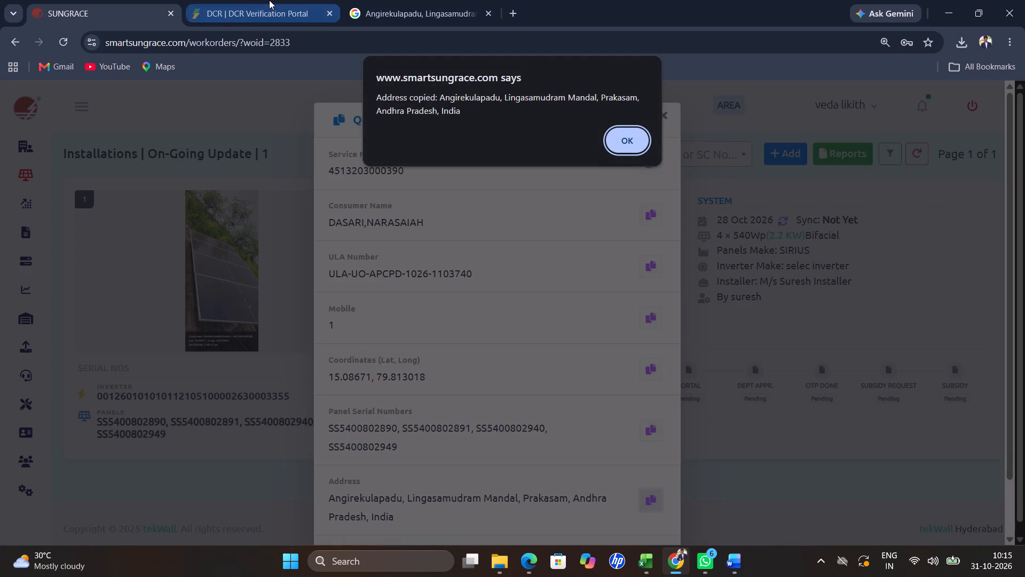
click(269, 0)
key(ctrl+v)
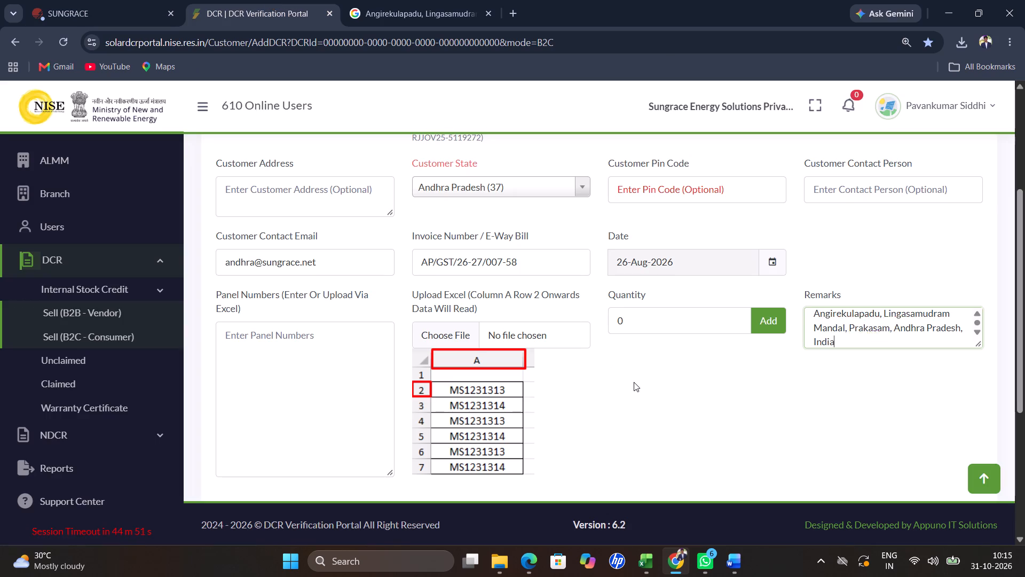
Fill Customer Pin Code with the village's postal code copied from the open Google search results.
click(662, 182)
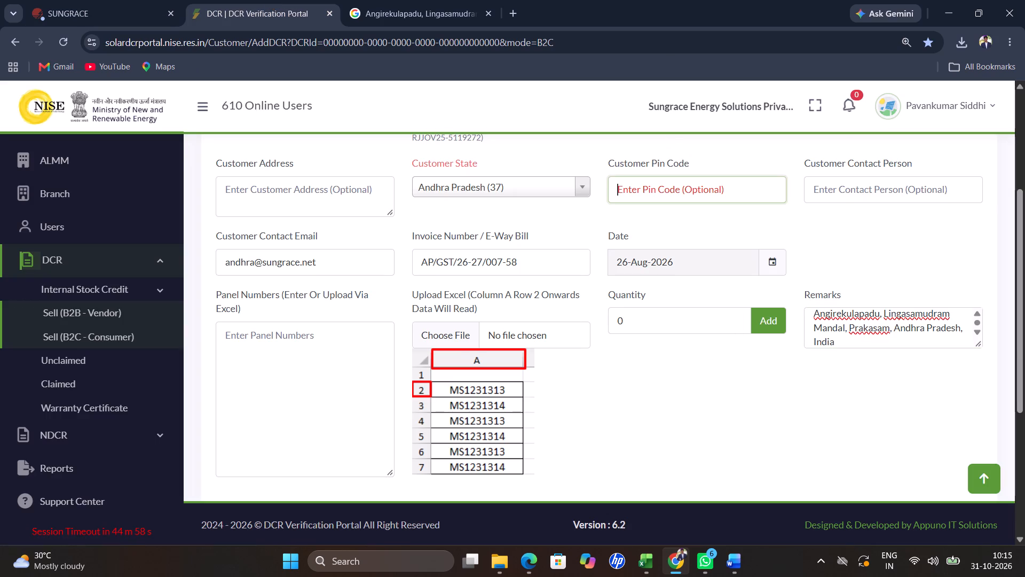
drag(399, 0, 405, 7)
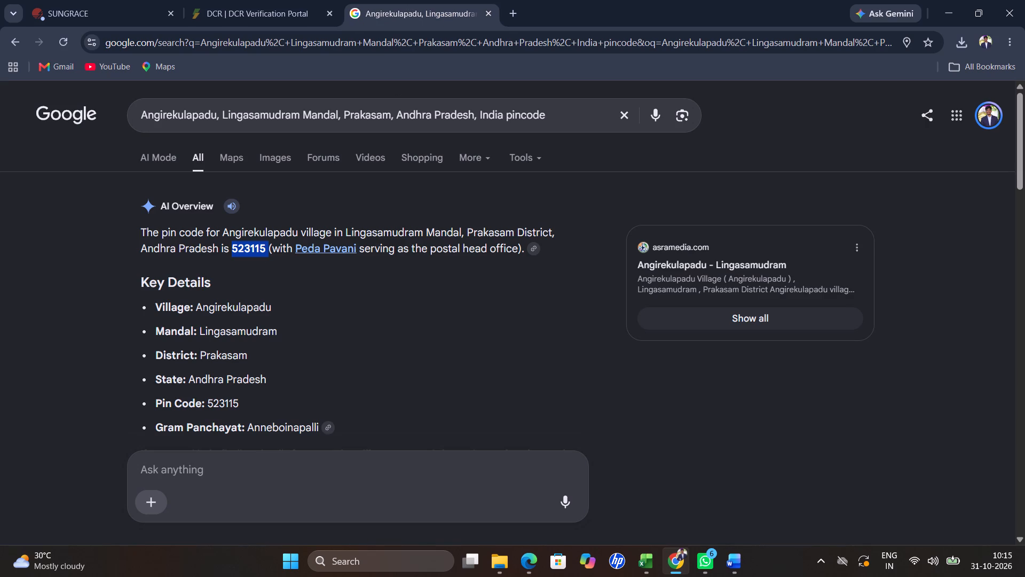
double_click(253, 245)
key(ctrl+c)
click(289, 17)
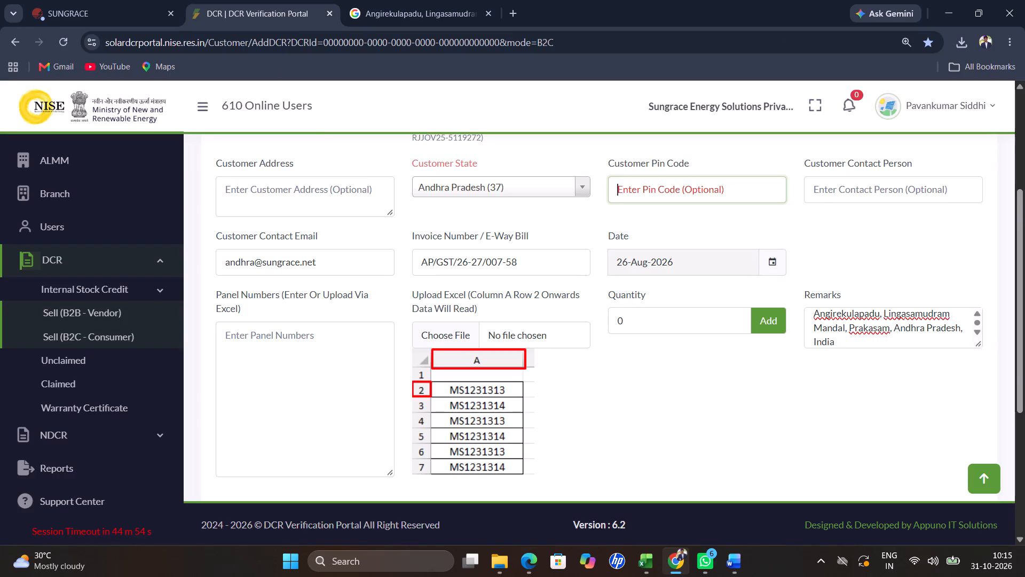
key(ctrl+v)
Confirm the completed B2C DCR issue for the four solar panels.
scroll(727, 334, down, 2)
scroll(845, 291, down, 2)
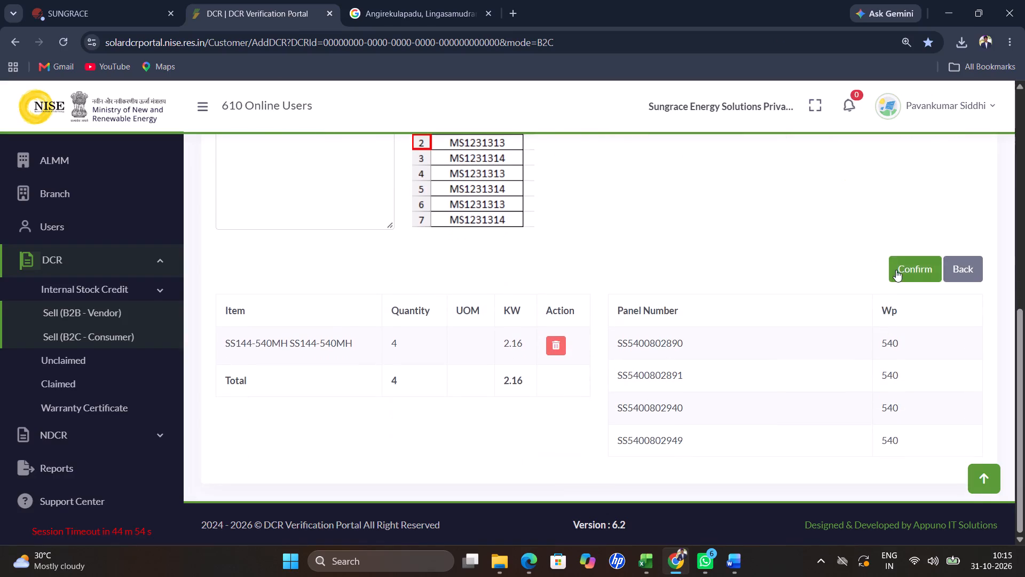
click(896, 269)
click(649, 393)
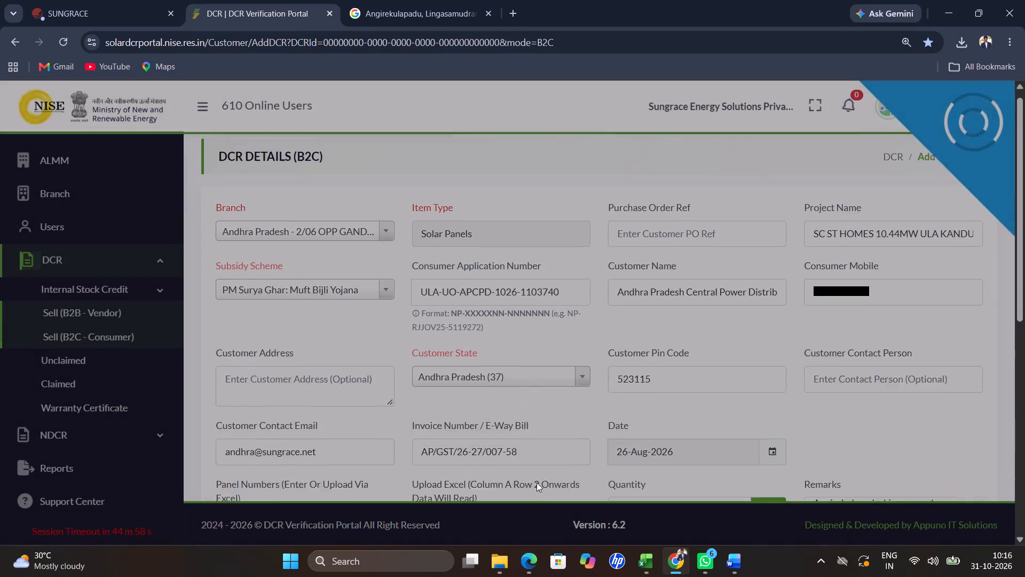
Switch to File Explorer and create a folder named 58_ inside dcr crf > DCR7.
drag(467, 495, 467, 508)
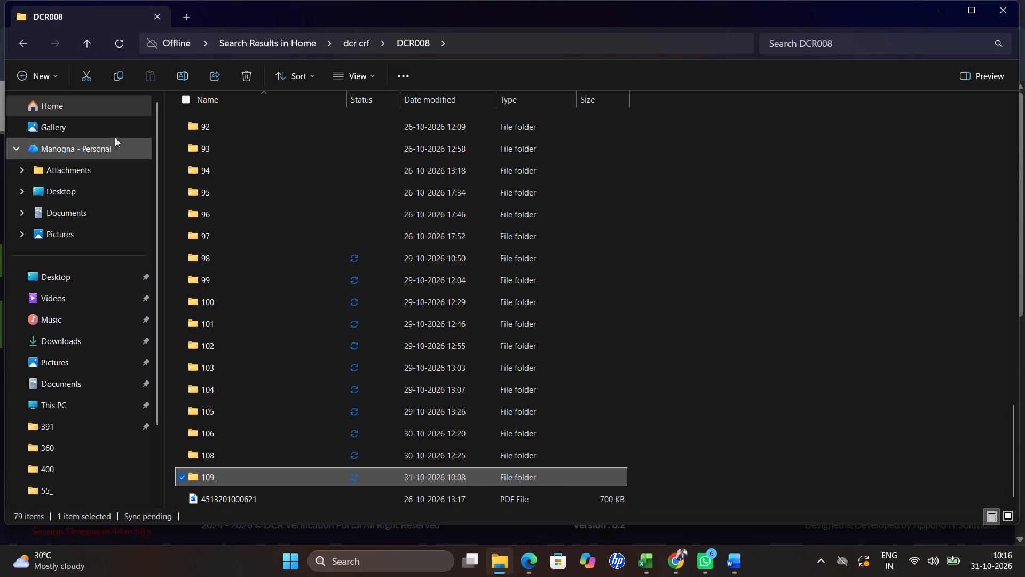
click(367, 45)
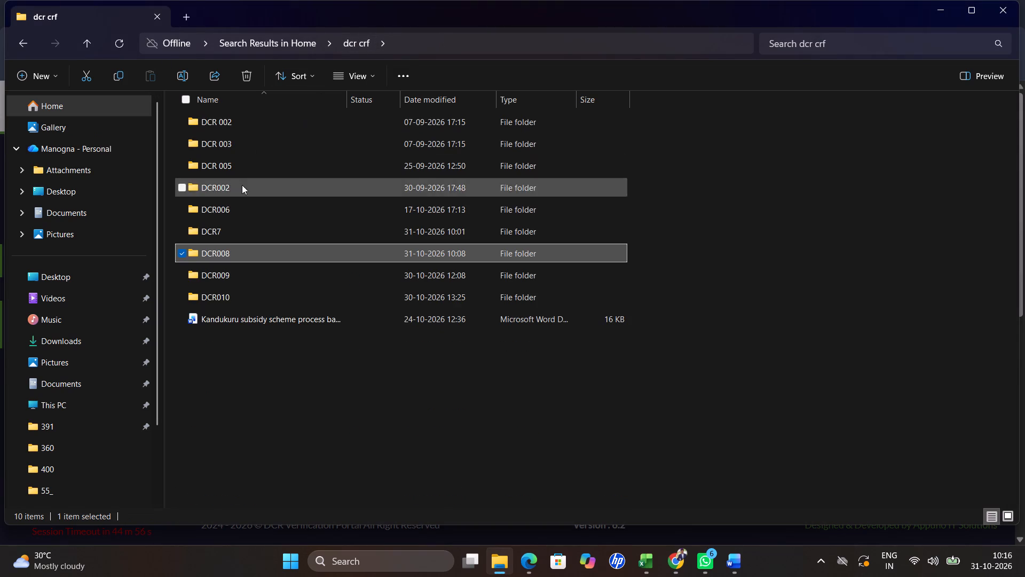
double_click(240, 227)
scroll(240, 227, down, 5)
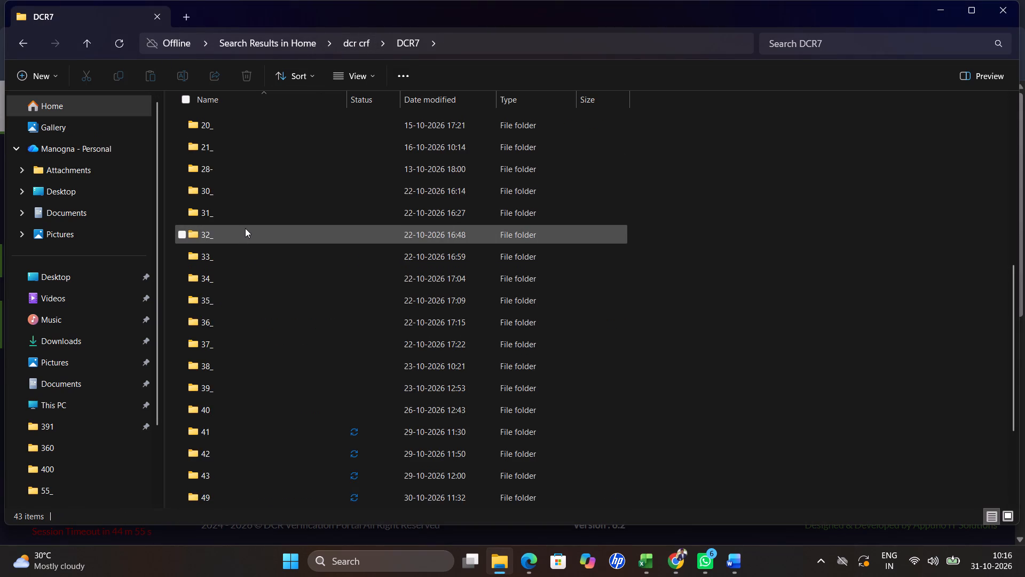
scroll(245, 228, down, 18)
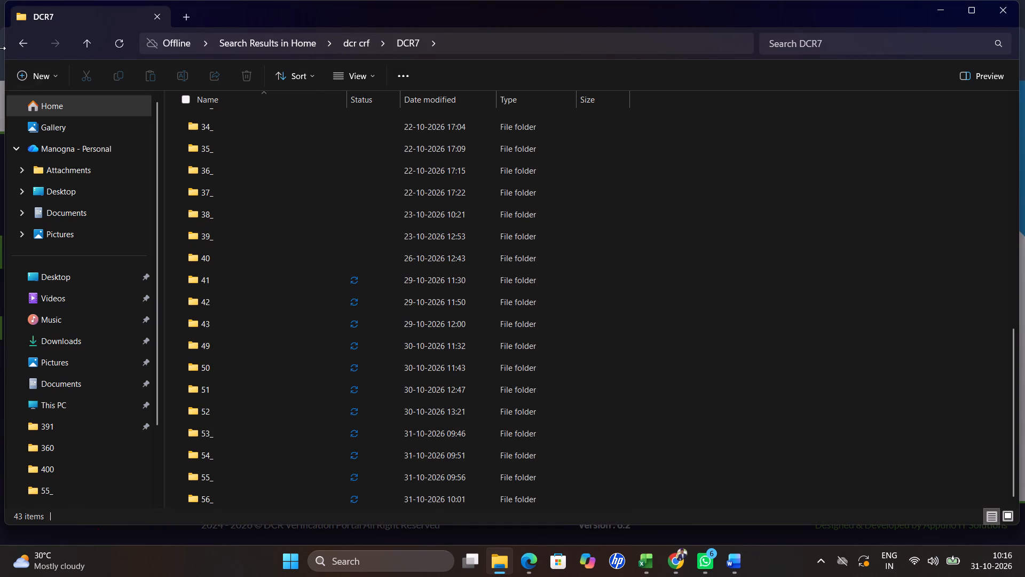
click(25, 77)
click(43, 109)
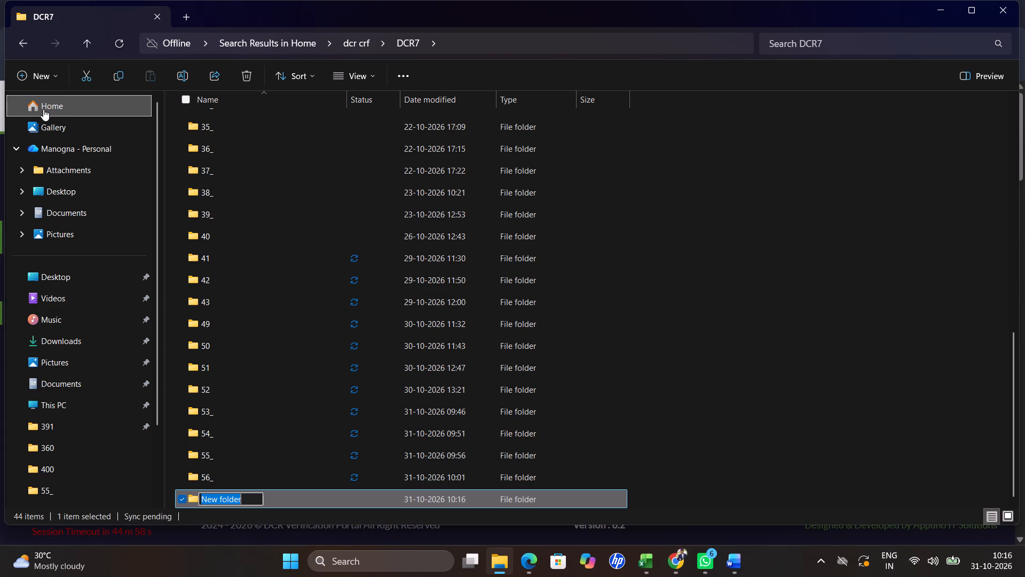
text(58)
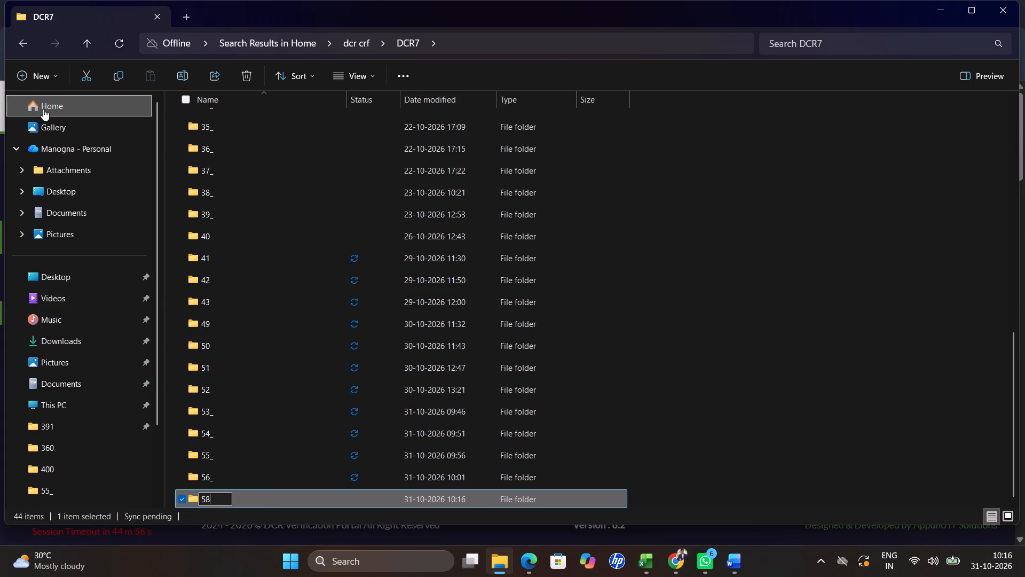
key(shift+underscore)
key(Return)
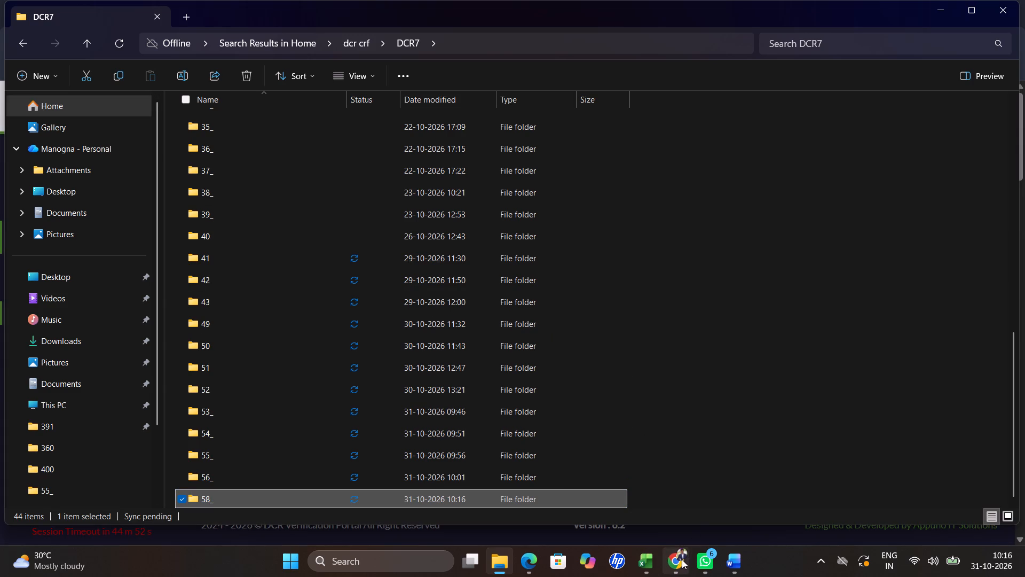
Back in the browser, copy the service number from the installation's Quick Copy Details in SUNGRACE.
drag(677, 500, 674, 509)
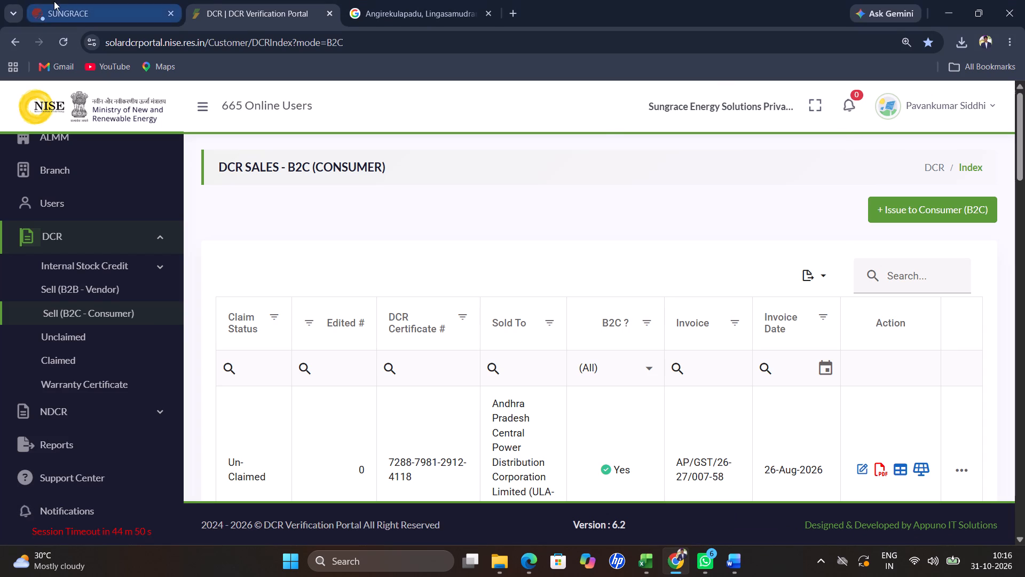
click(54, 1)
click(625, 143)
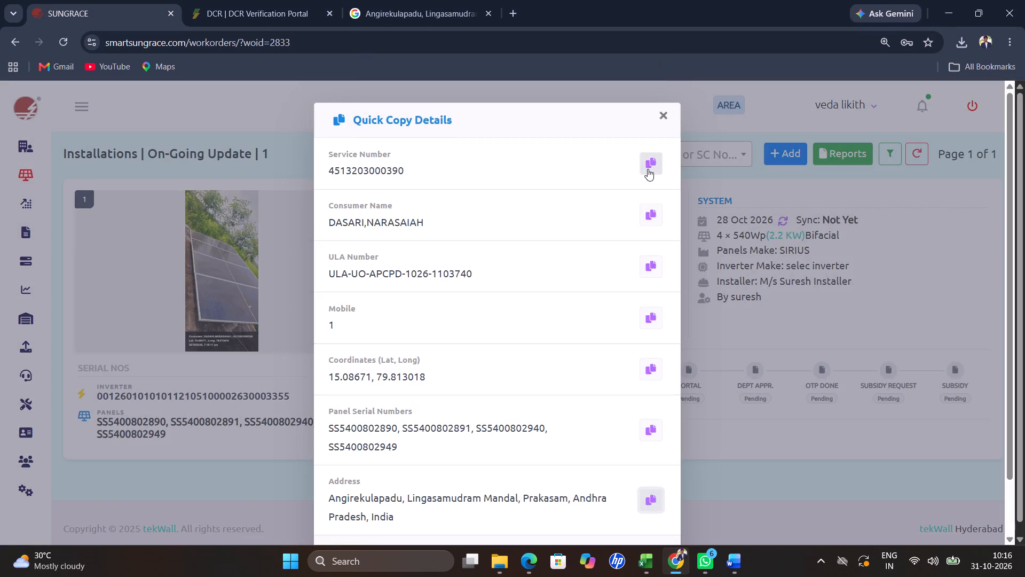
click(648, 169)
Download the newly issued DCR certificate PDF into dcr crf > DCR7 > 58_, named with the copied service number followed by -58.
click(220, 7)
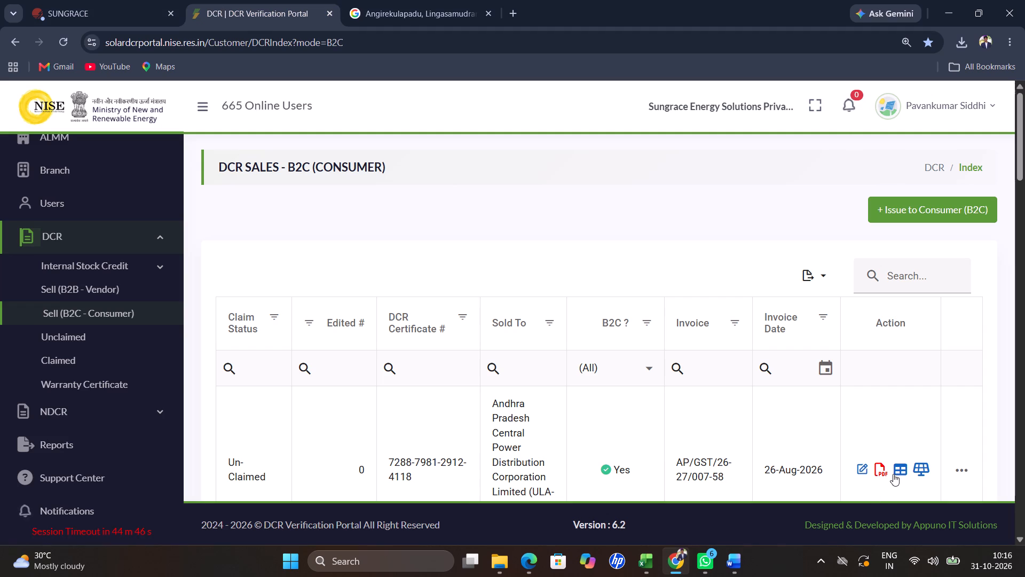
click(882, 469)
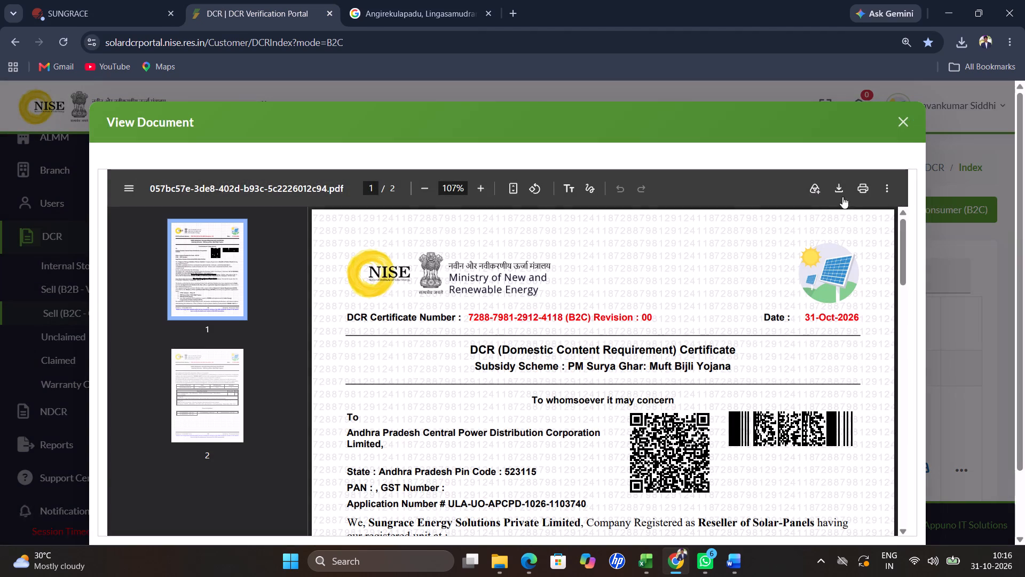
click(839, 188)
key(ctrl+v)
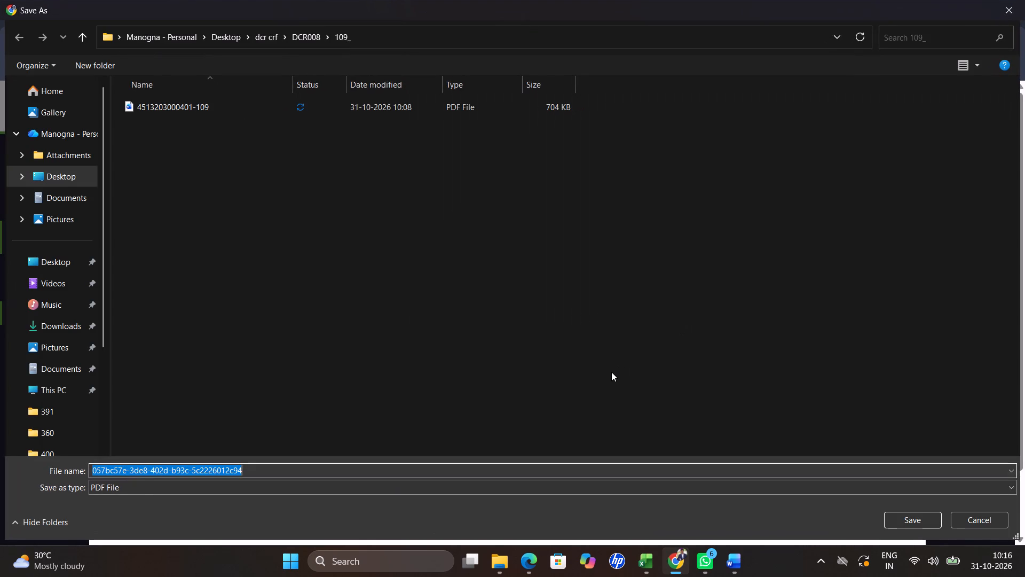
text(-58)
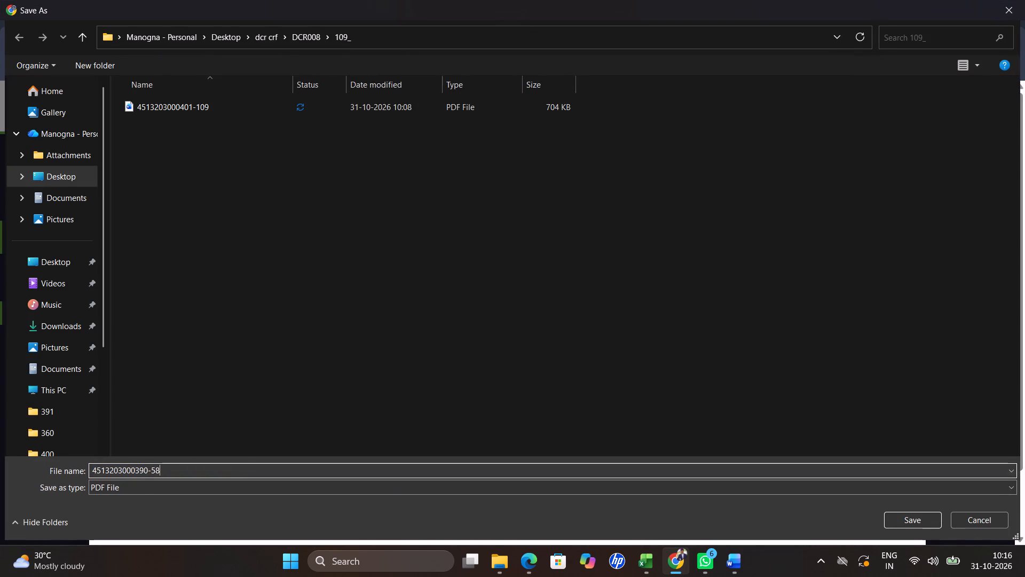
click(274, 32)
double_click(216, 211)
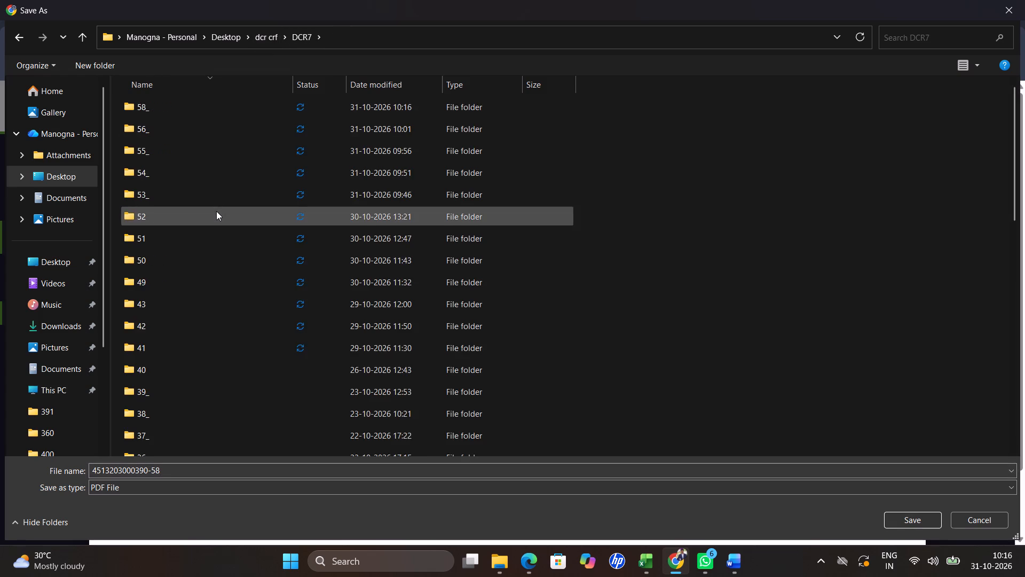
scroll(216, 211, down, 5)
scroll(216, 211, up, 6)
scroll(216, 211, down, 4)
scroll(216, 211, up, 6)
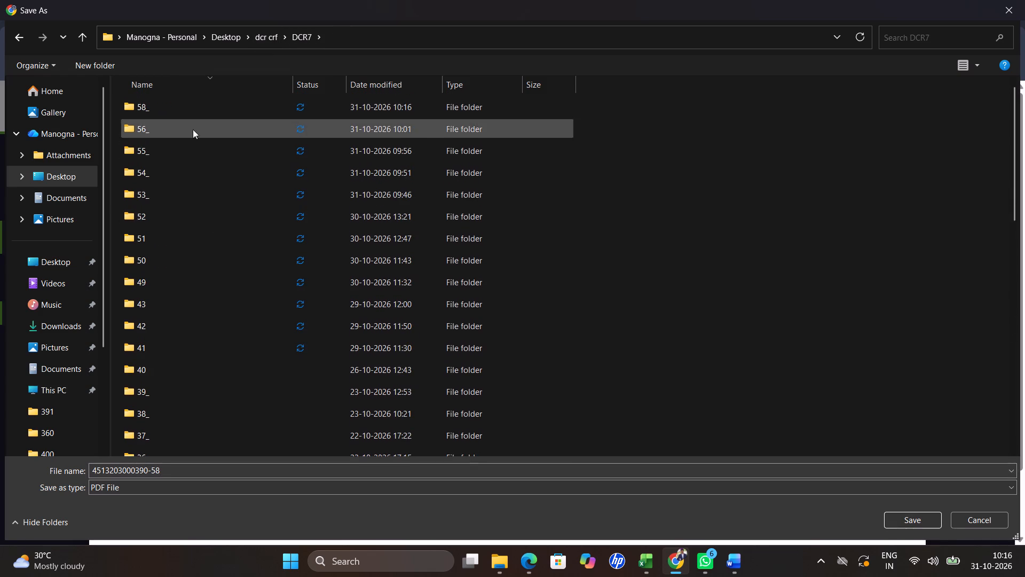
double_click(199, 108)
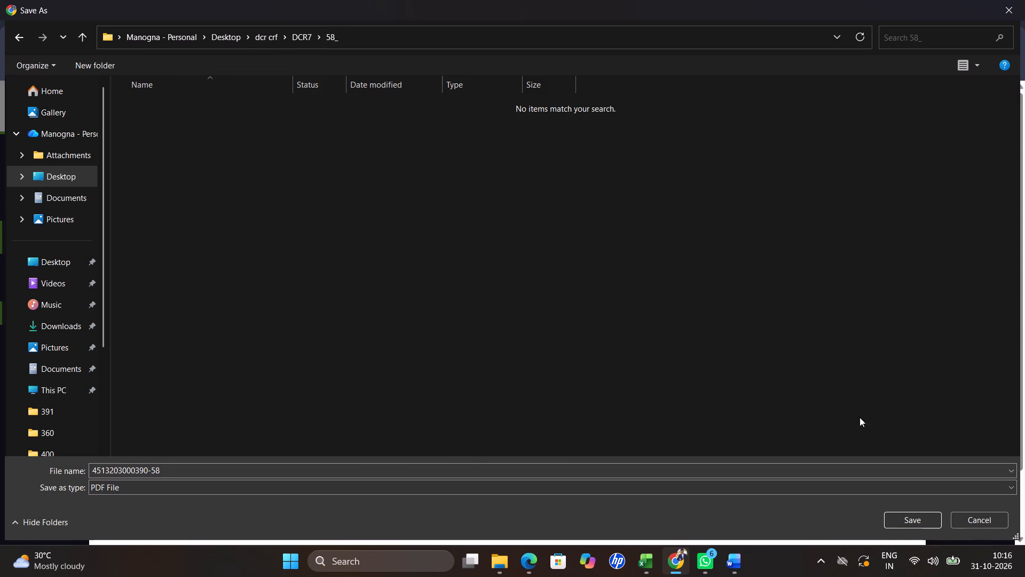
click(924, 512)
click(924, 512)
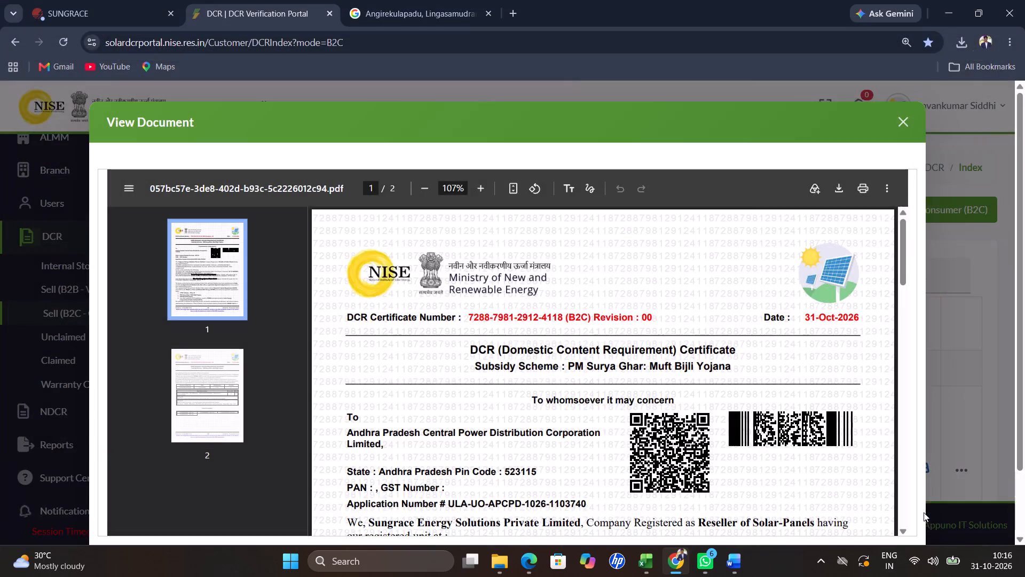
Upload the certificate PDF from DCR7 > 58_ as the DCR file in the installation's SUNGRACE Project Stage form and submit it.
click(104, 20)
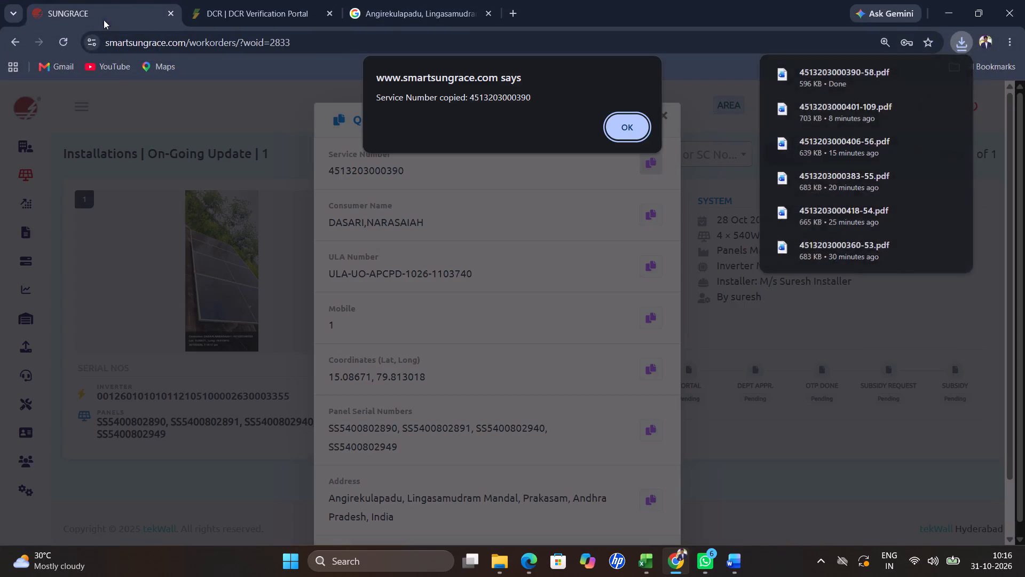
click(651, 124)
click(632, 124)
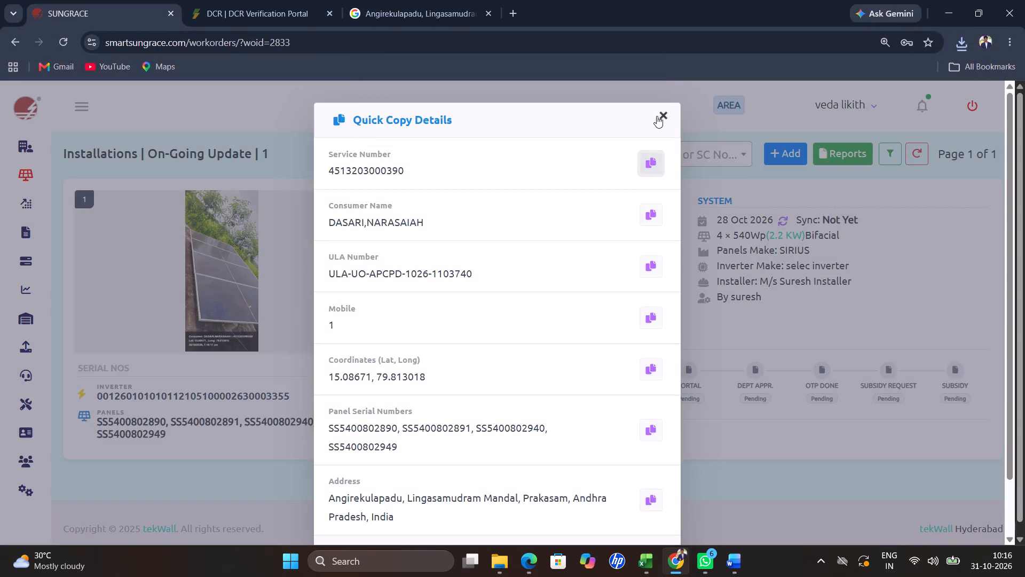
click(664, 113)
click(592, 437)
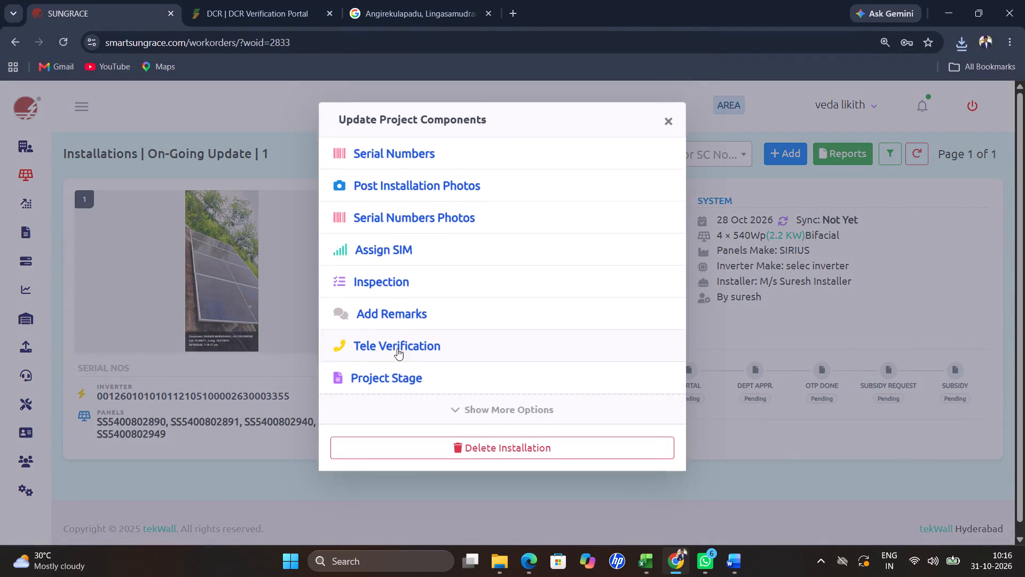
click(406, 377)
scroll(315, 213, down, 4)
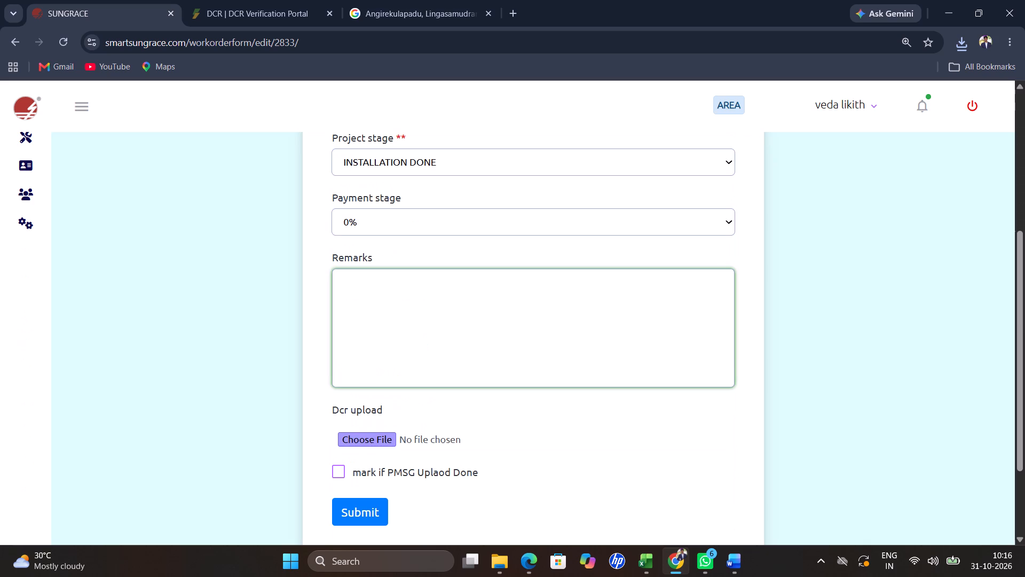
click(365, 441)
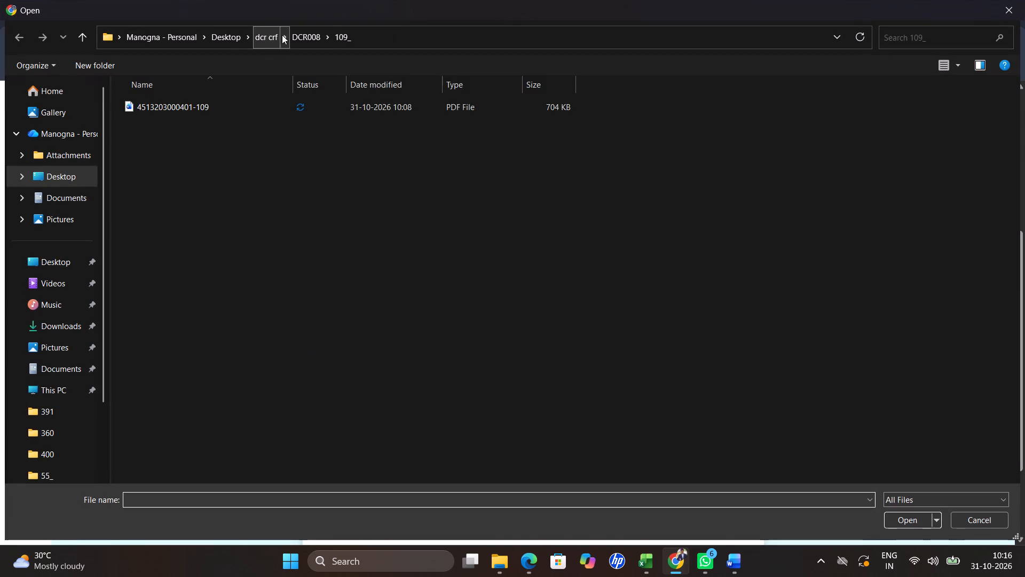
click(270, 37)
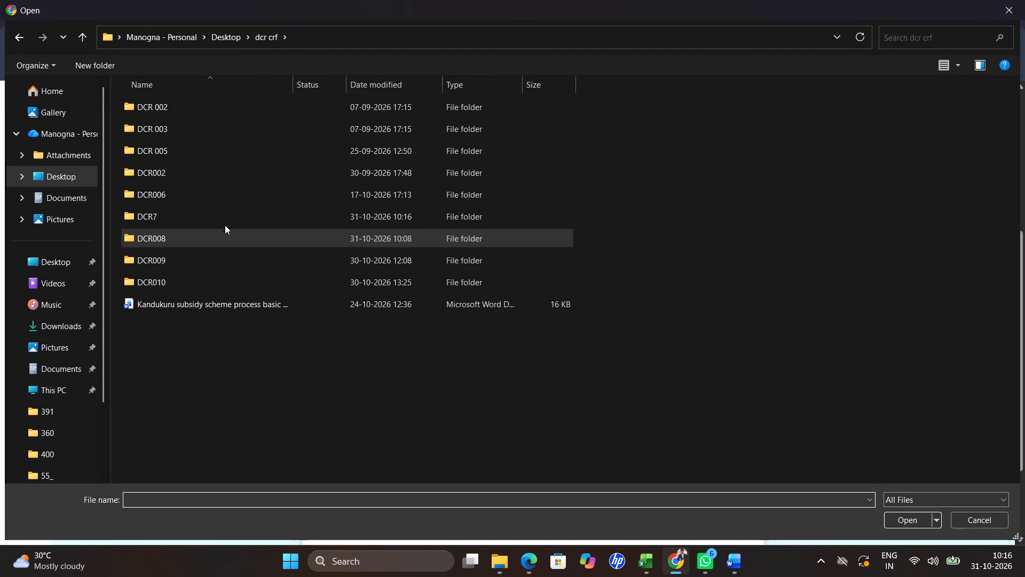
double_click(226, 221)
double_click(204, 107)
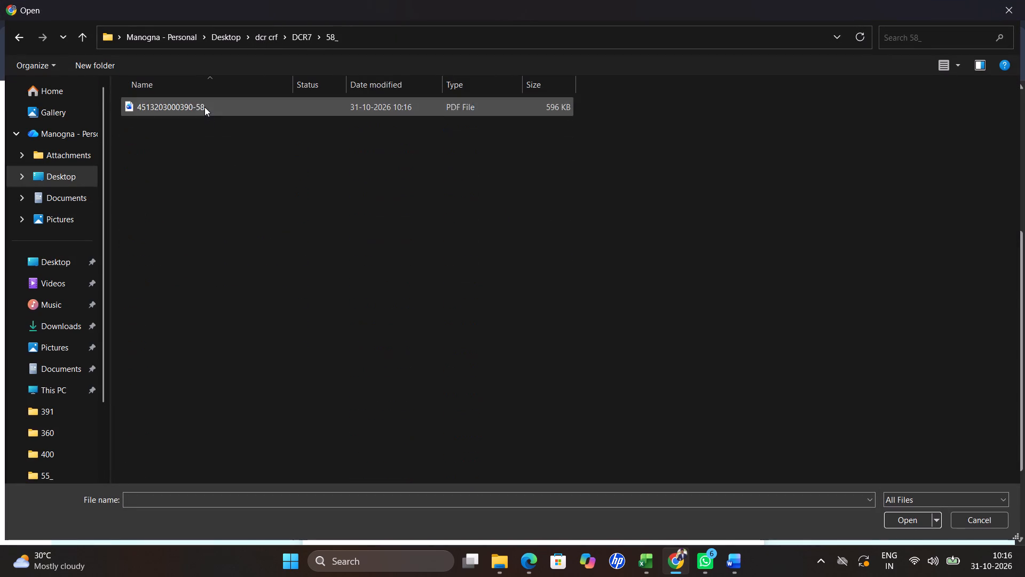
double_click(219, 99)
click(374, 508)
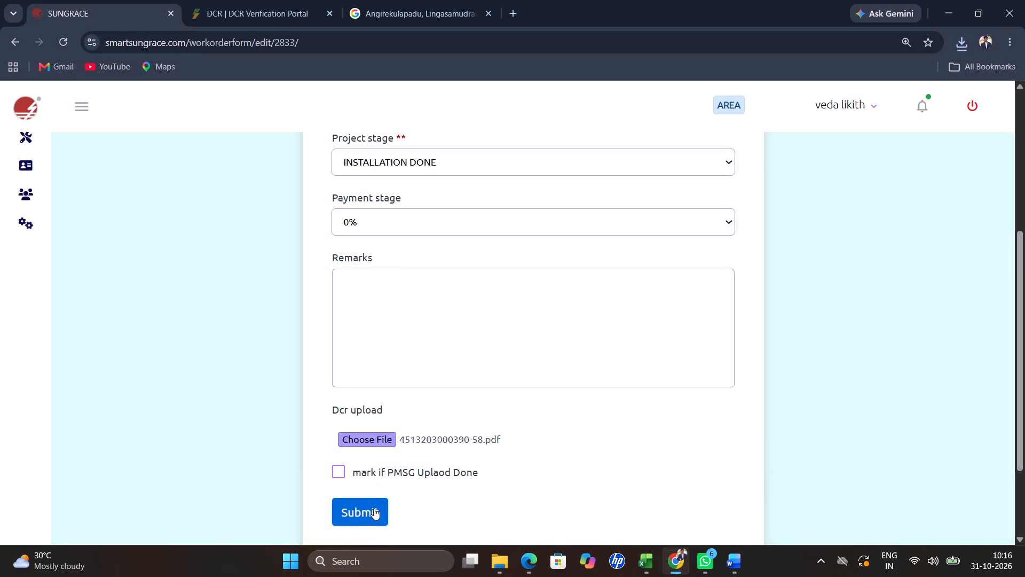
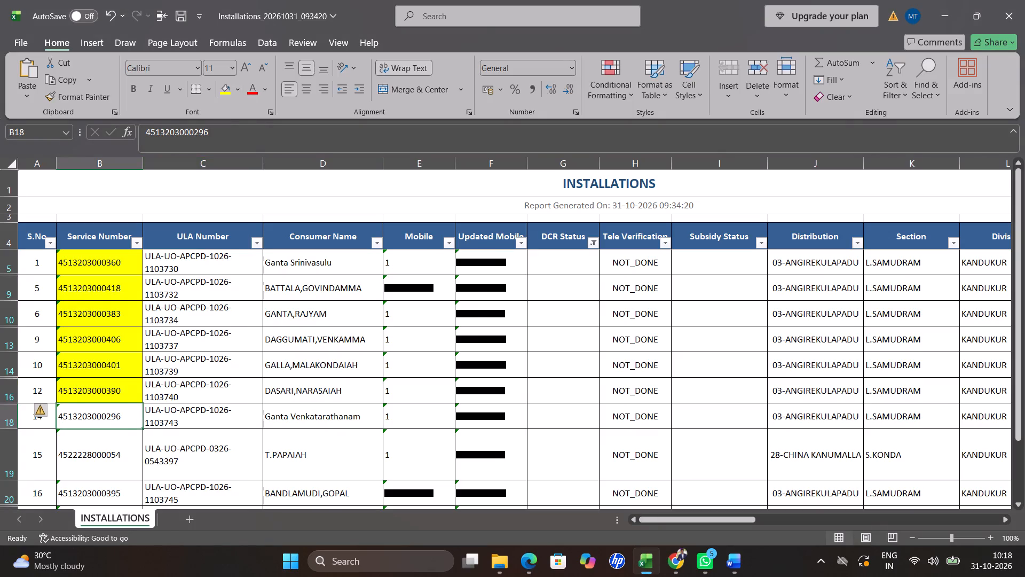
Copy the service number in cell B18 of the Excel installations list and search for its installation record in SUNGRACE.
key(ctrl+c)
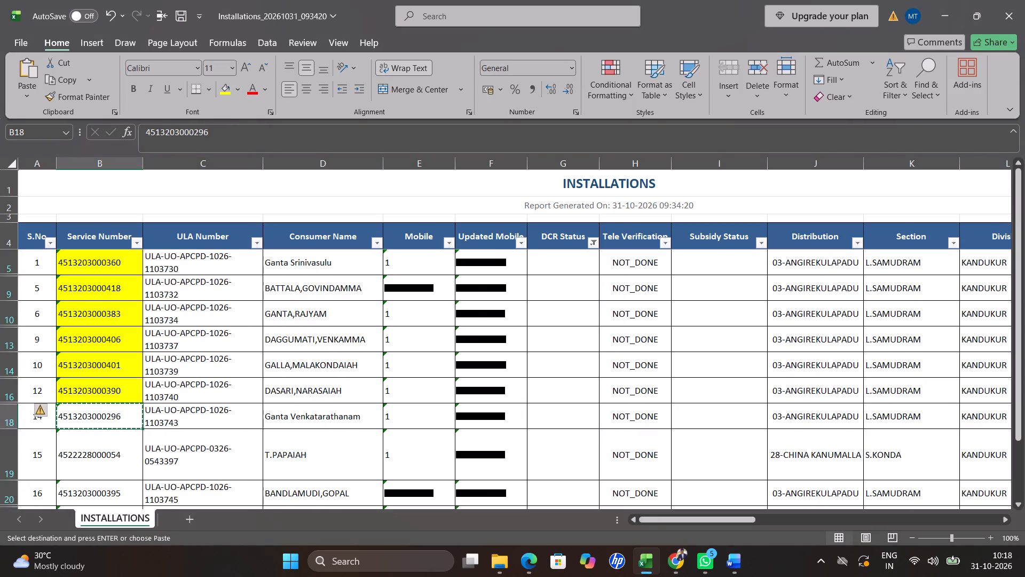
click(674, 553)
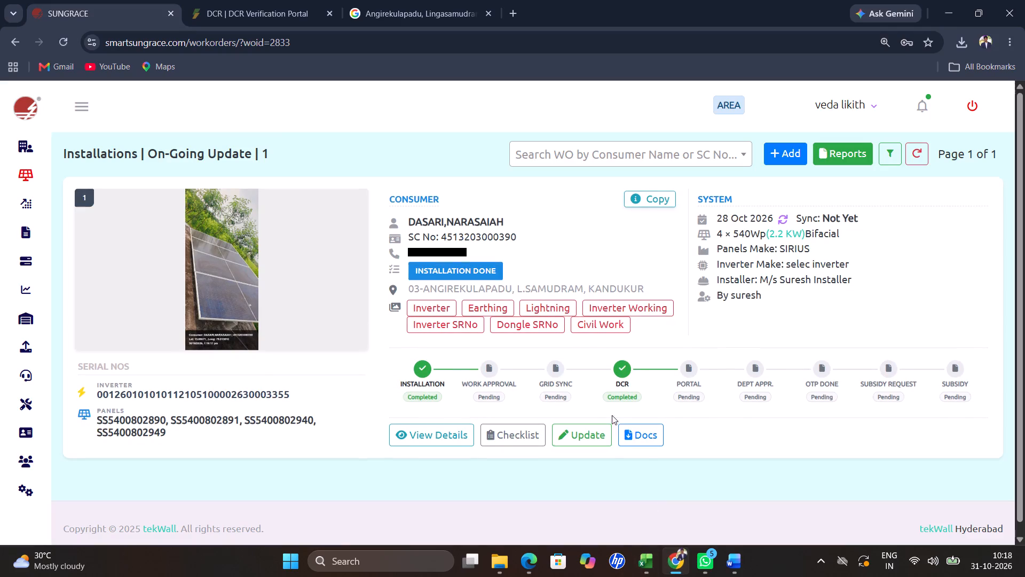
click(578, 148)
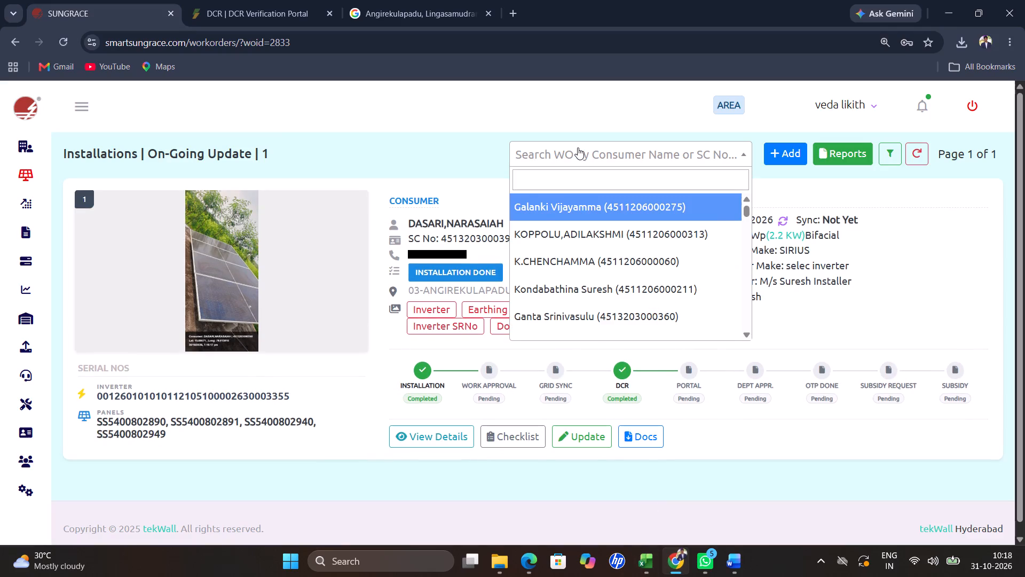
key(ctrl+v)
key(Return)
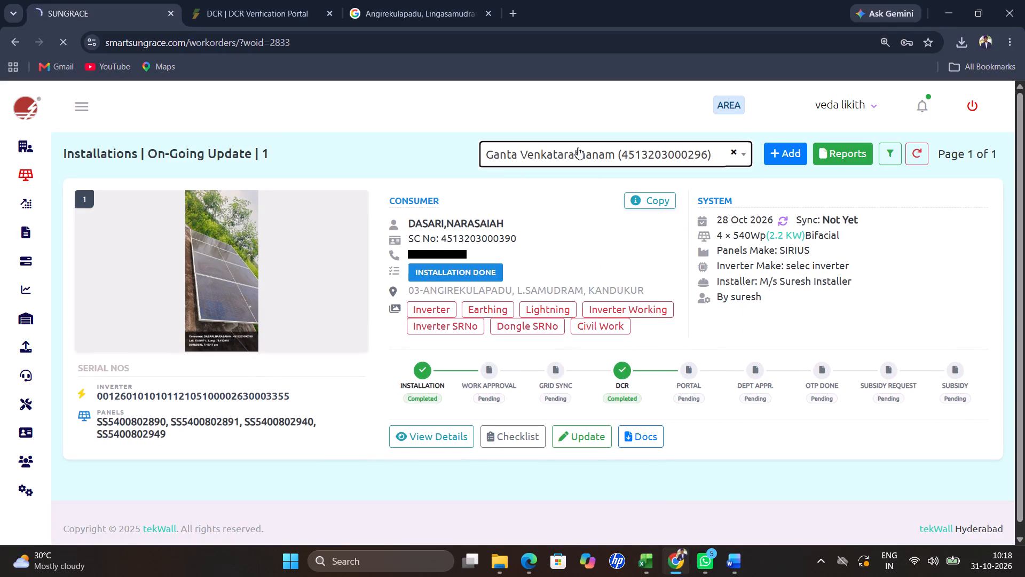
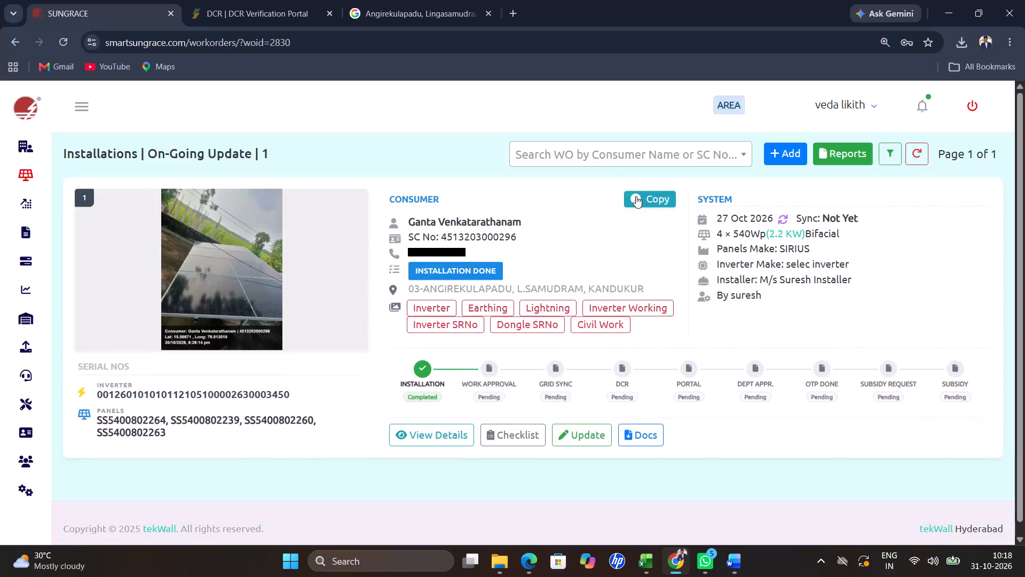
Copy the installation's ULA number from SUNGRACE and enter it as the Consumer Application Number on a new B2C DCR form.
click(650, 269)
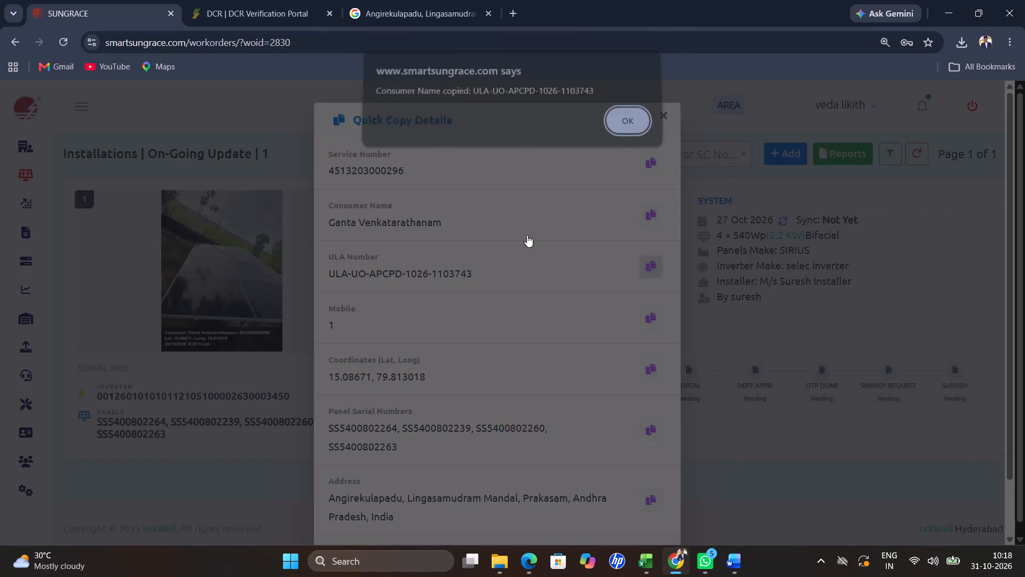
click(279, 6)
click(896, 120)
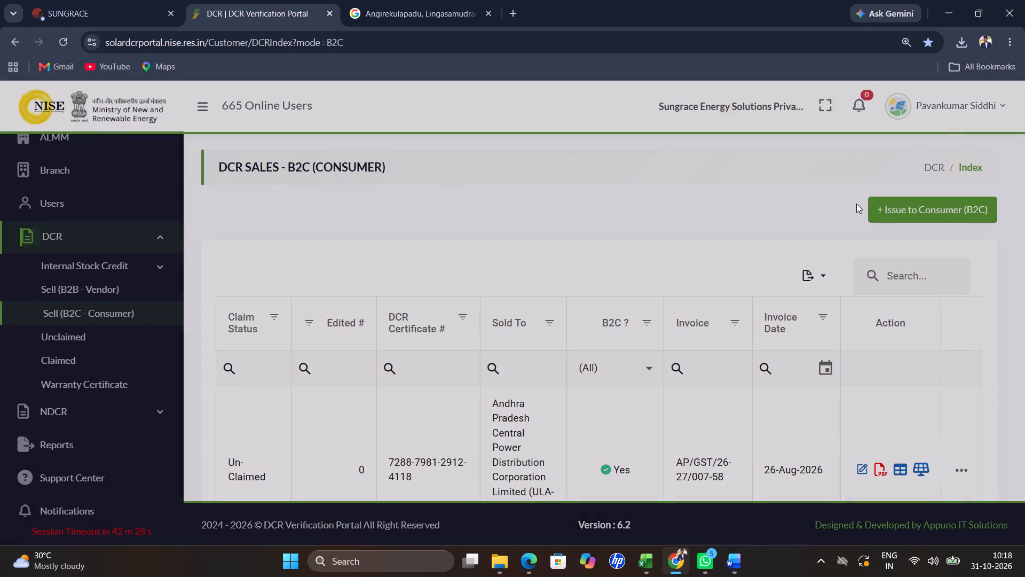
click(892, 205)
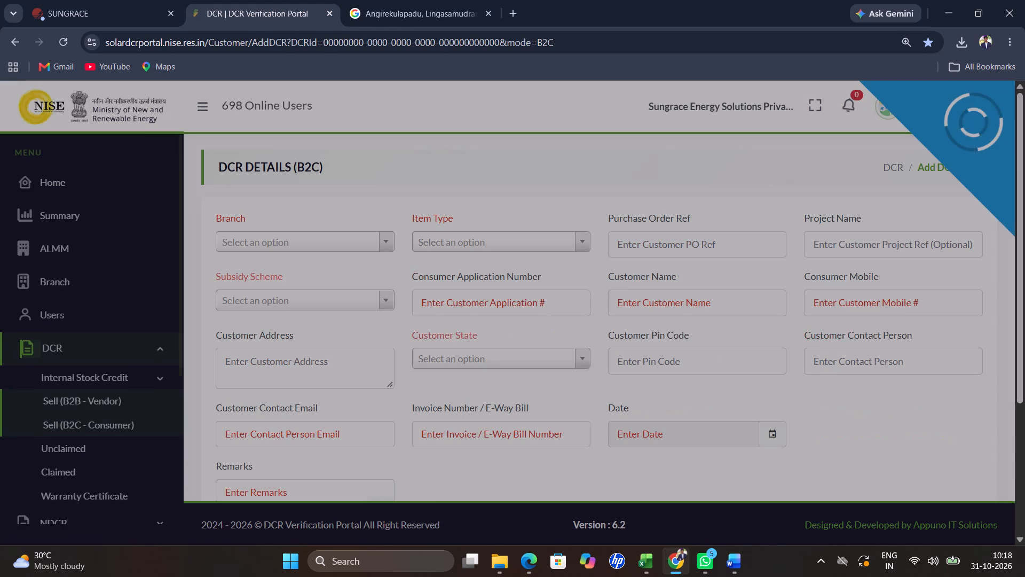
double_click(536, 307)
key(ctrl+c)
key(v)
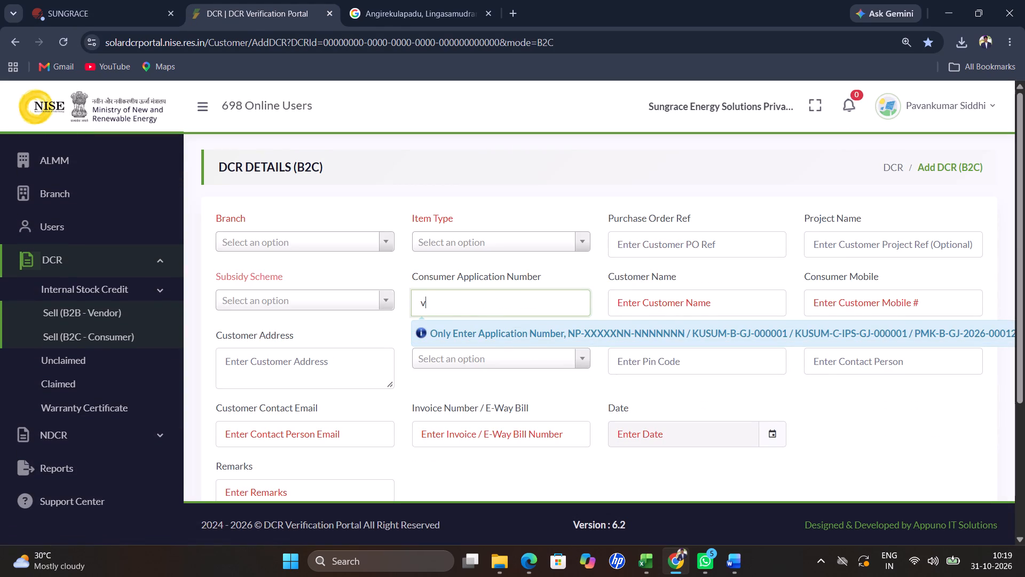
key(BackSpace)
key(ctrl+v)
ctrl+click(536, 307)
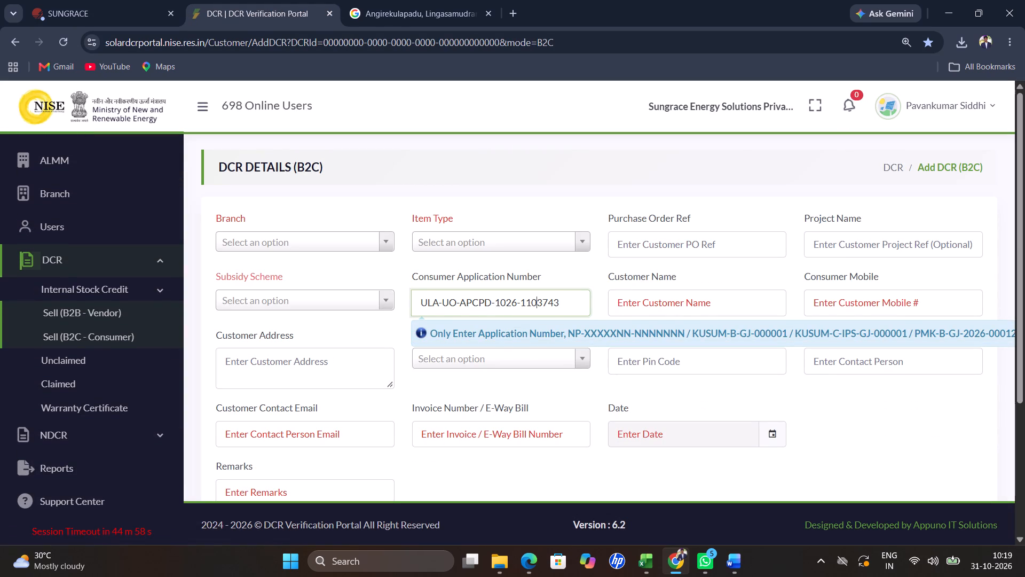
Set the branch to Andhra Pradesh, the subsidy scheme to PM Surya Ghar: Muft Bijli Yojana and the item type to Solar Panels.
click(331, 241)
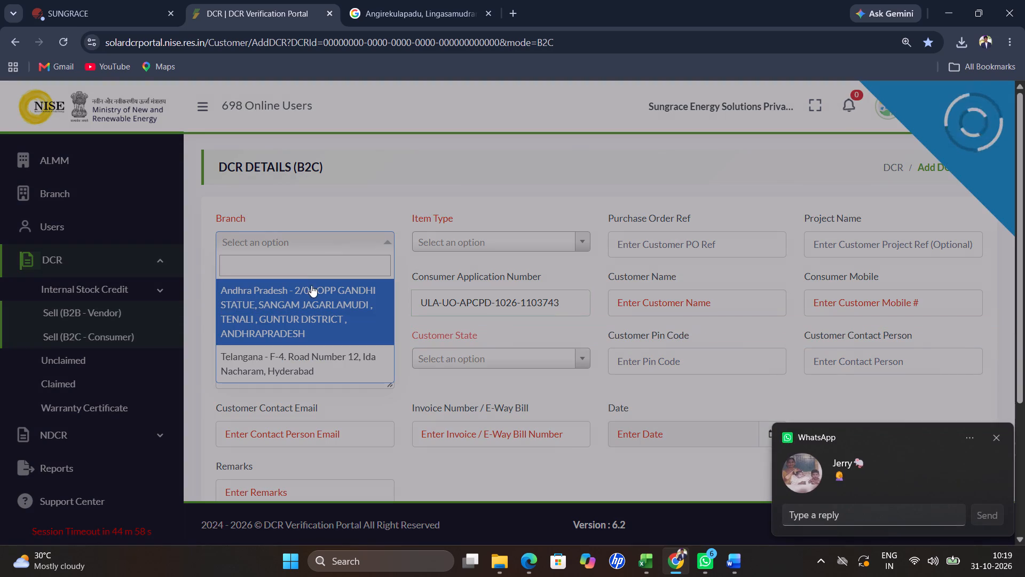
click(311, 285)
click(305, 301)
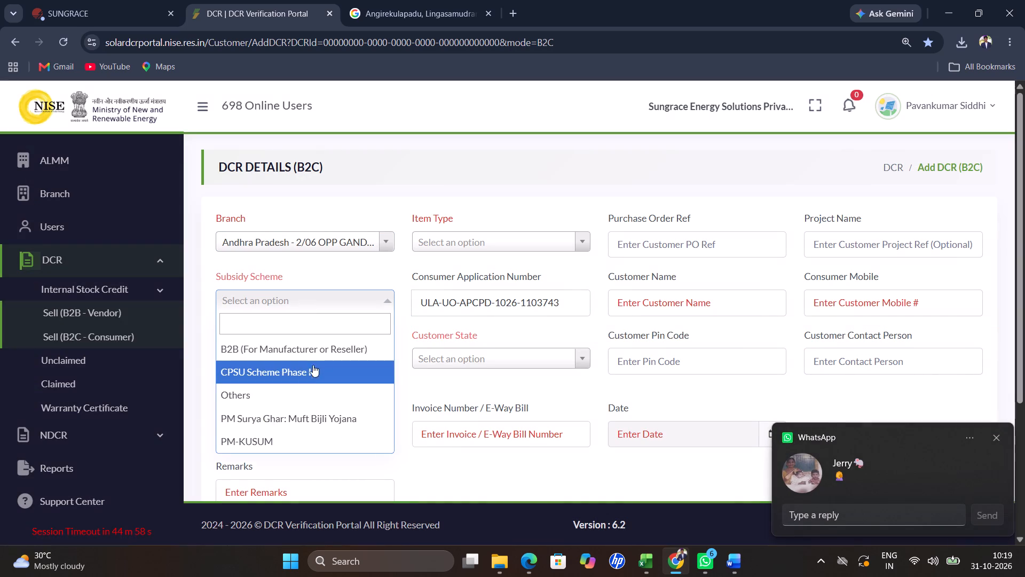
click(312, 418)
click(491, 247)
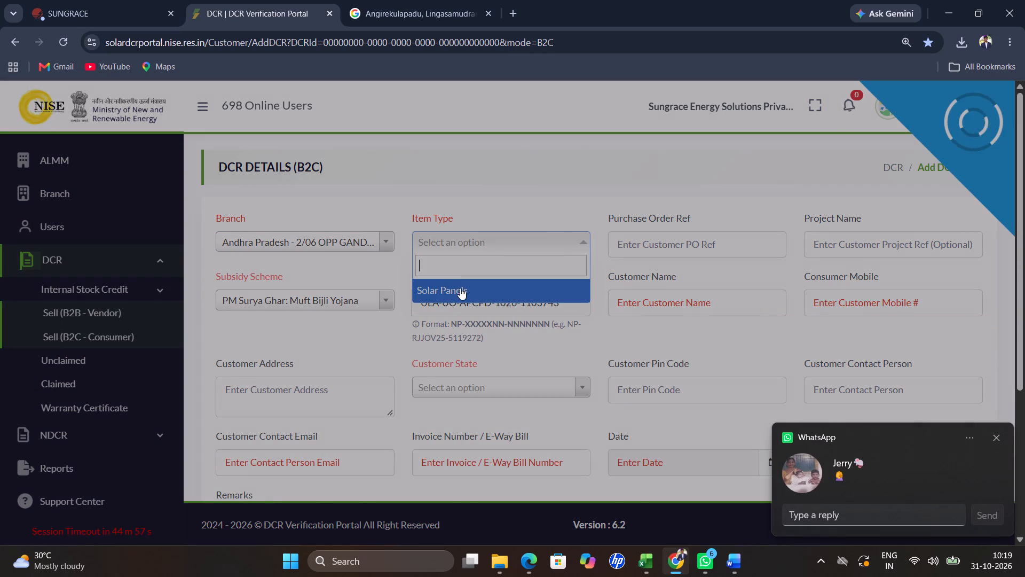
click(460, 288)
Fill Customer Name with Andhra Pradesh Central Power Distribution Corporation Limited, copied from the Word details document.
click(611, 303)
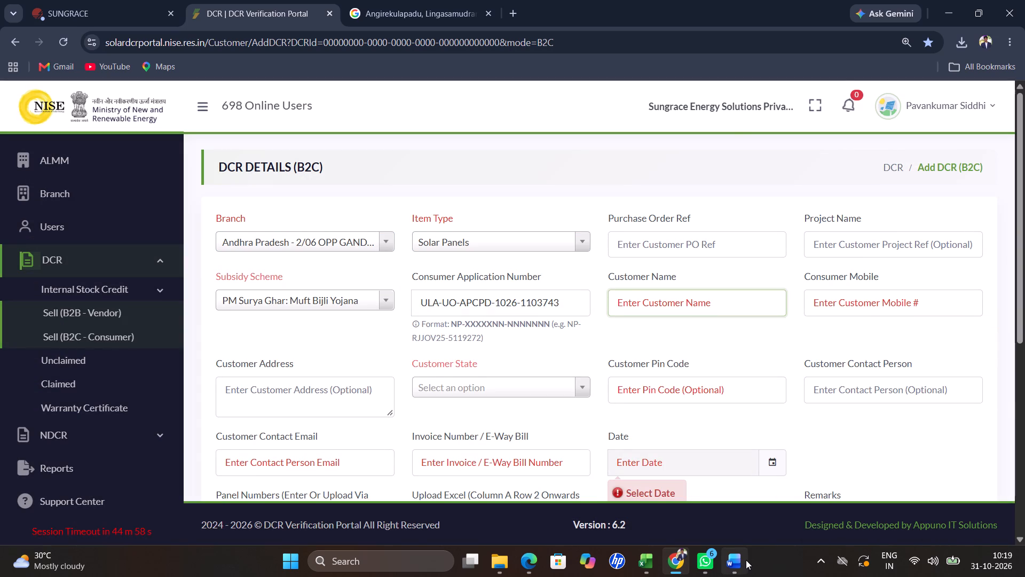
click(734, 521)
scroll(354, 299, up, 9)
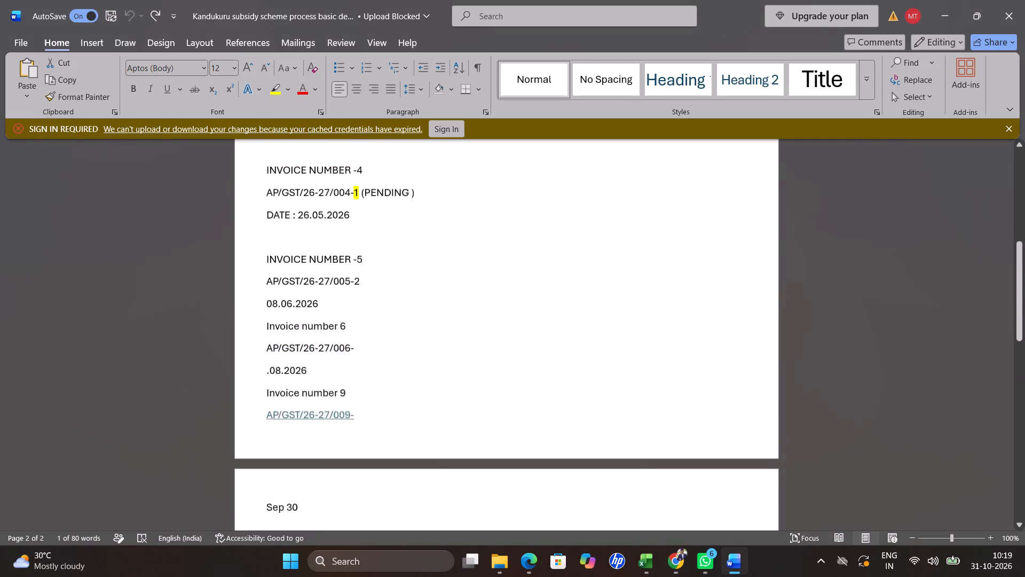
scroll(354, 299, up, 18)
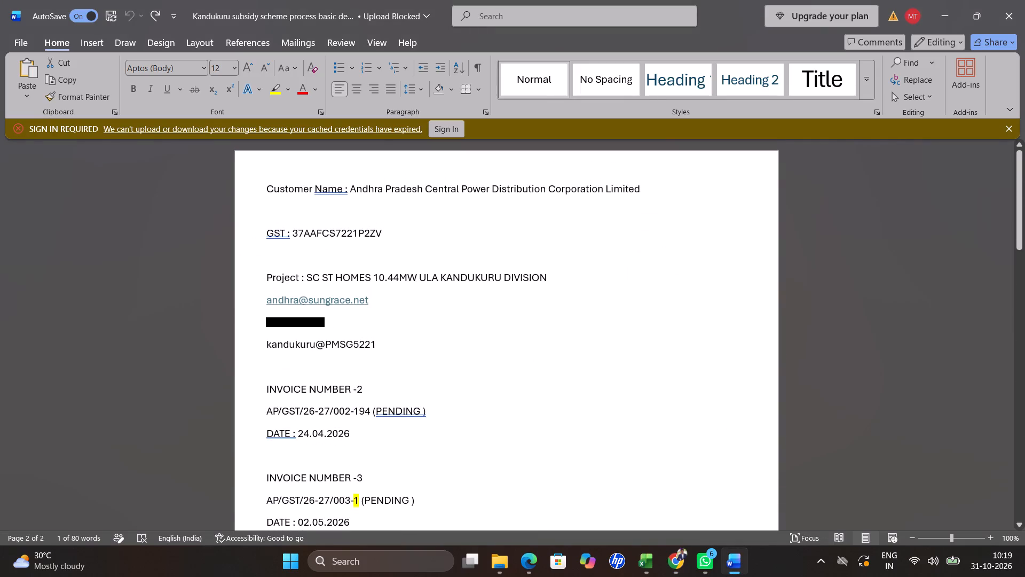
drag(354, 192, 636, 199)
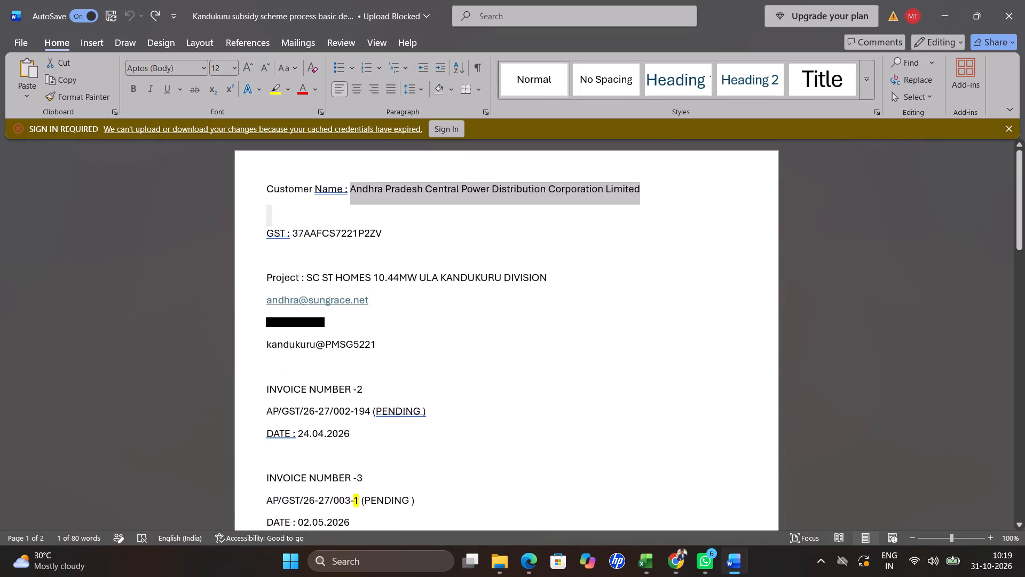
drag(636, 199, 645, 196)
key(ctrl+c)
drag(674, 512, 672, 520)
key(ctrl+v)
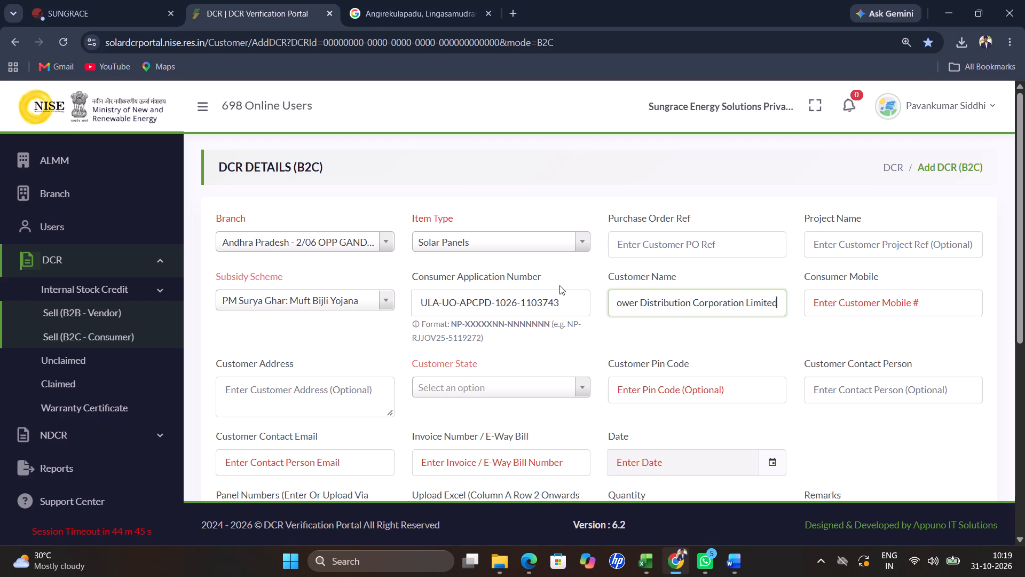
click(821, 240)
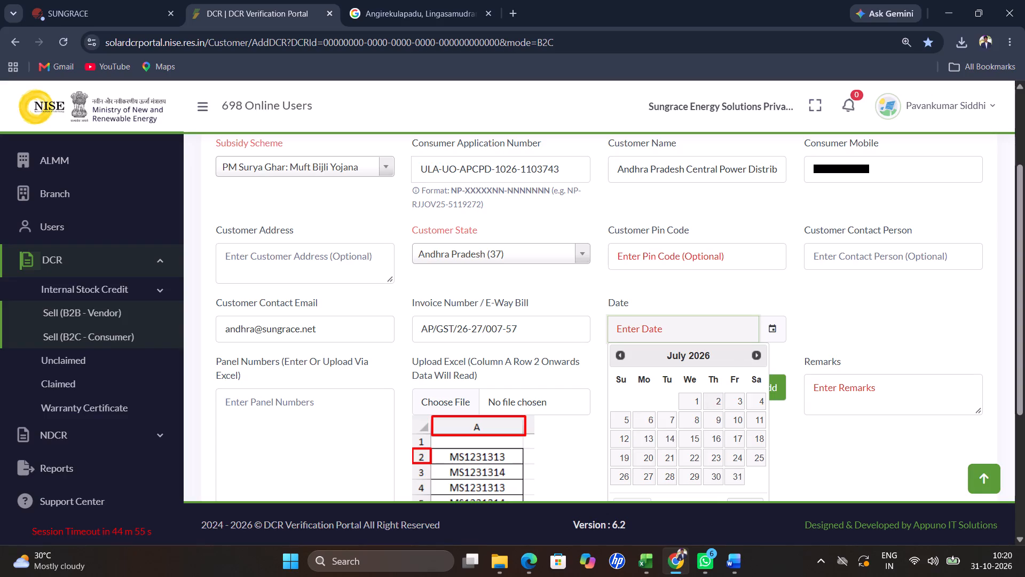
click(752, 355)
click(697, 472)
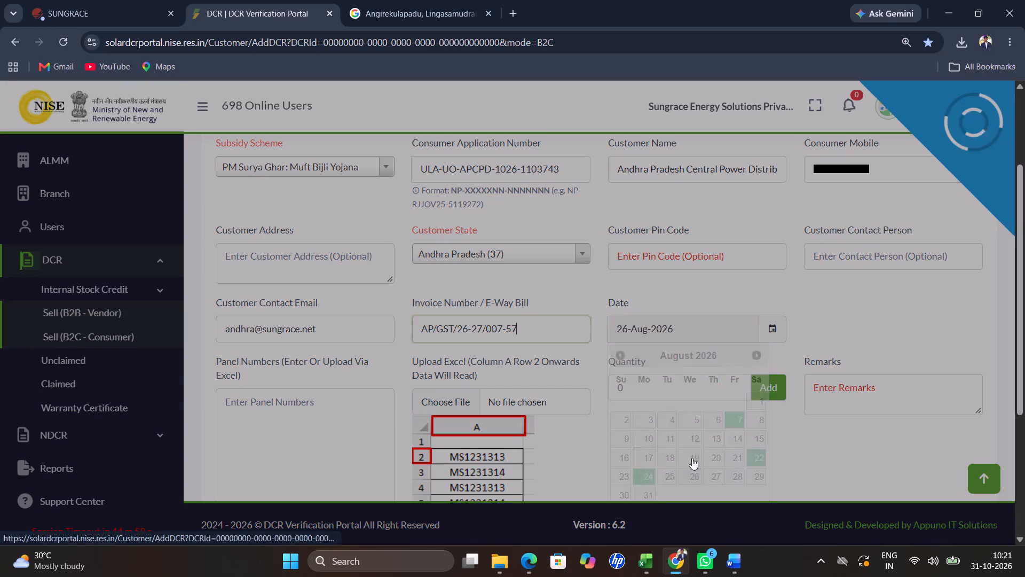
Copy the installation's panel serial numbers from SUNGRACE and paste them into the Panel Numbers field of the DCR form.
scroll(574, 290, down, 2)
click(289, 362)
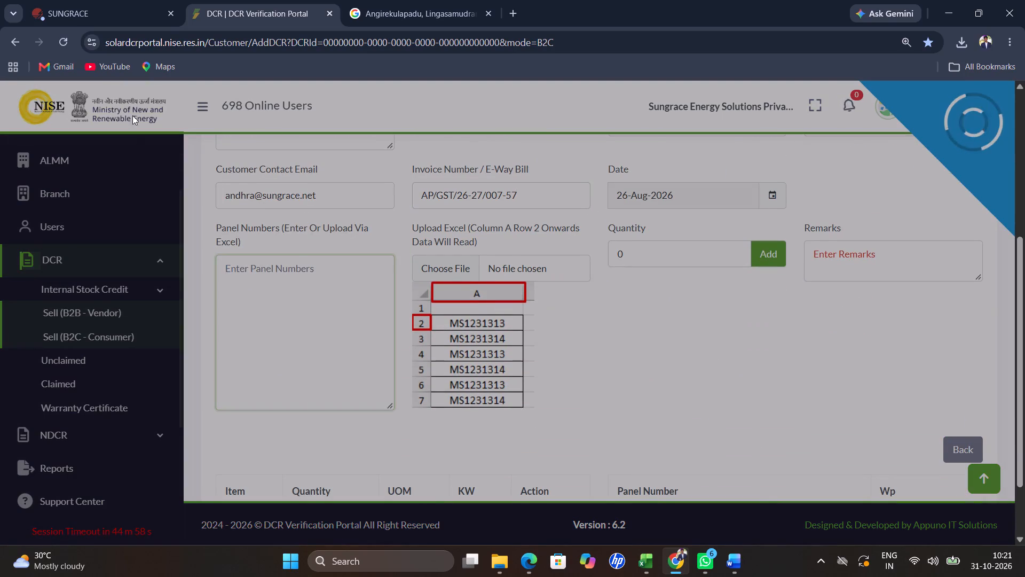
click(99, 4)
click(628, 119)
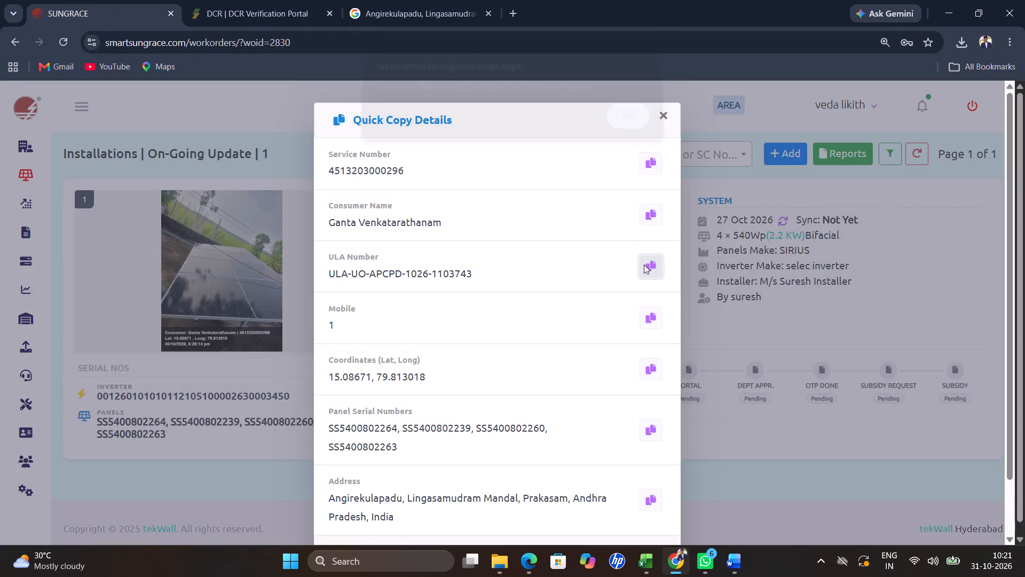
click(651, 430)
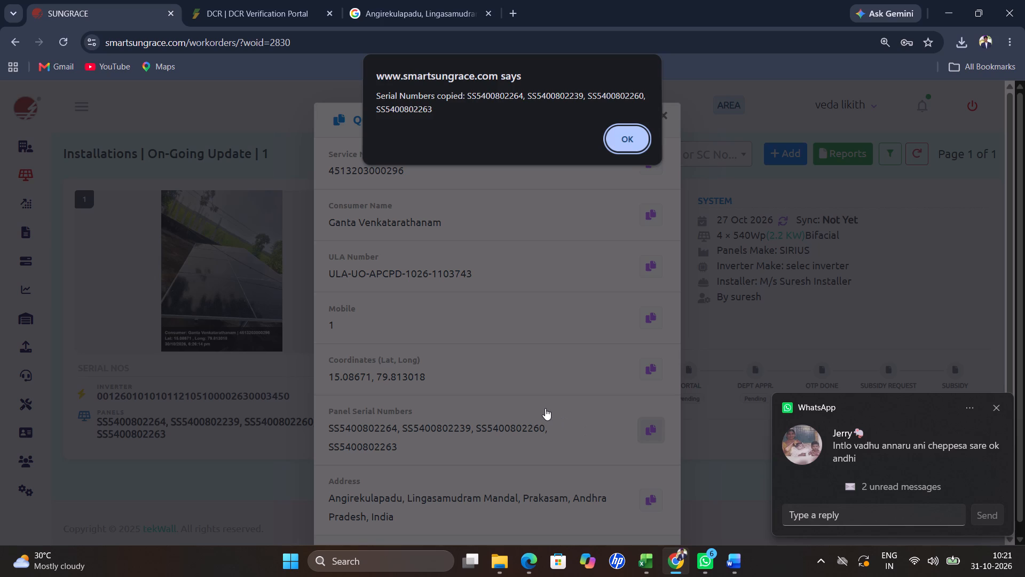
click(276, 7)
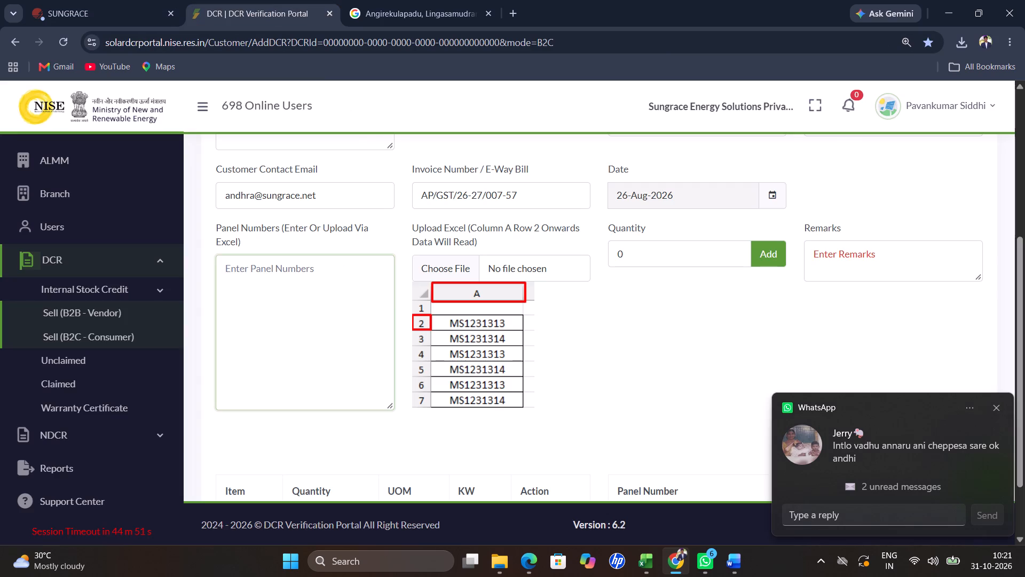
key(ctrl+v)
Reformat the pasted serials in Panel Numbers by replacing the comma separators with line breaks, leaving one serial per line.
key(Left)
key(Left)
key(Left)
key(Left)
key(Left)
key(Left)
key(Left)
key(Left)
key(Left)
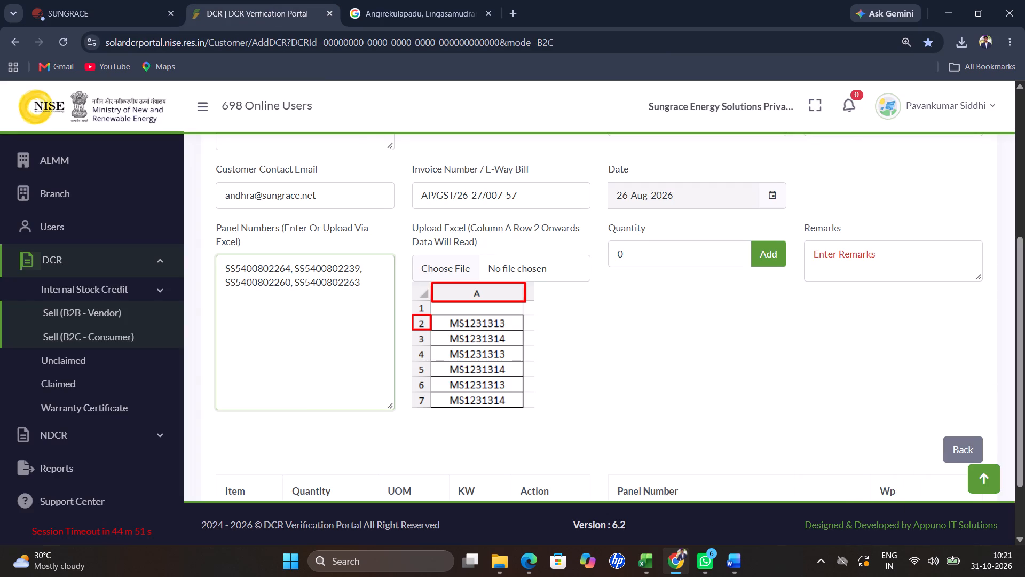
key(Left)
key(Left)
key(Left)
key(BackSpace)
key(BackSpace)
key(Return)
key(Up)
key(Up)
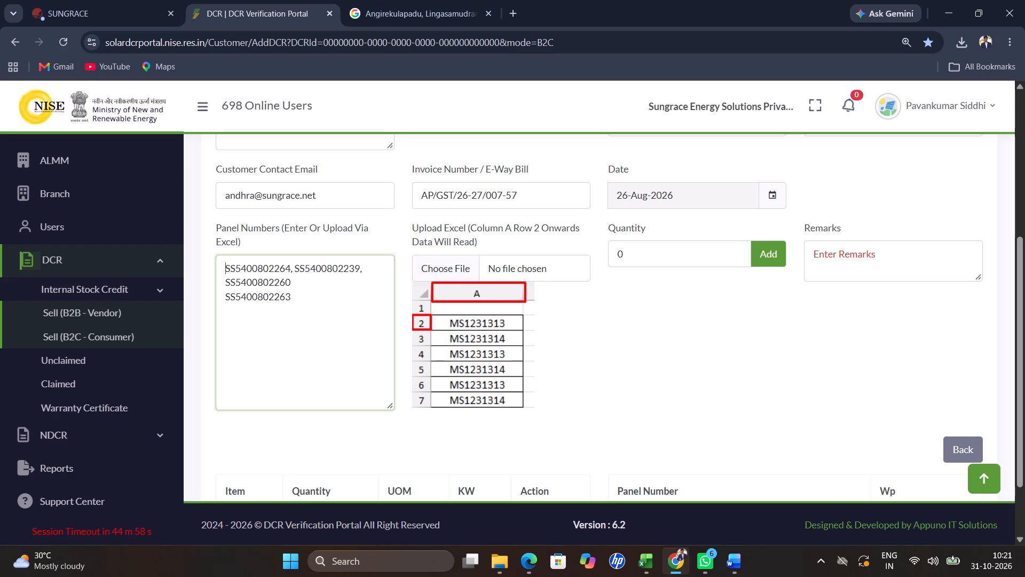
key(Right)
key(Right)
key(Right)
key(Right)
key(Right)
key(Right)
key(Right)
key(Right)
key(Right)
key(Right)
key(Right)
key(Right)
key(Right)
key(Right)
key(Right)
key(Right)
key(Left)
key(Left)
key(BackSpace)
key(BackSpace)
key(Return)
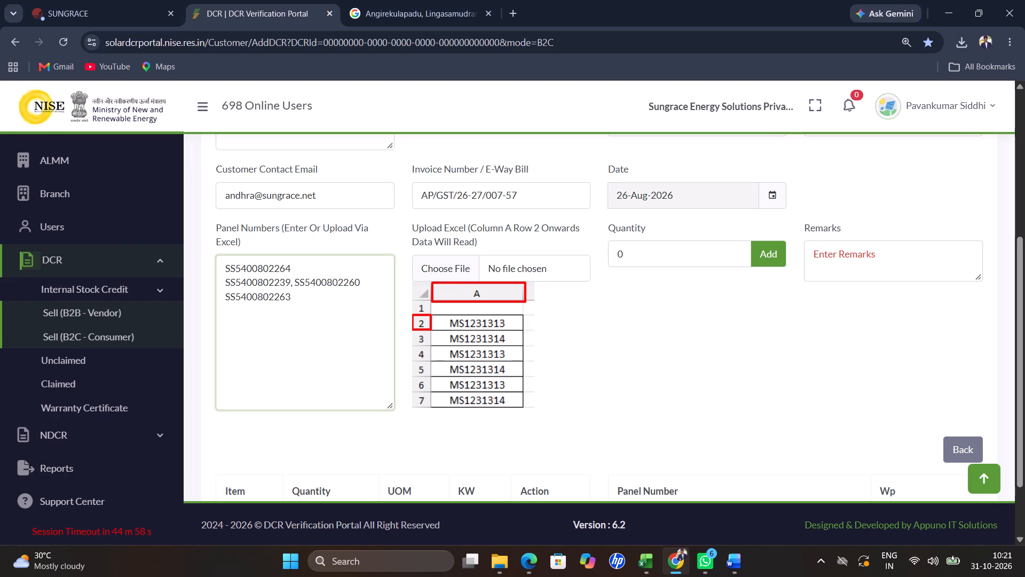
key(Right)
key(Right)
key(Right)
key(Right)
key(Right)
key(Right)
key(Right)
key(Right)
key(Right)
key(Right)
key(Right)
key(Right)
key(Right)
key(Right)
key(BackSpace)
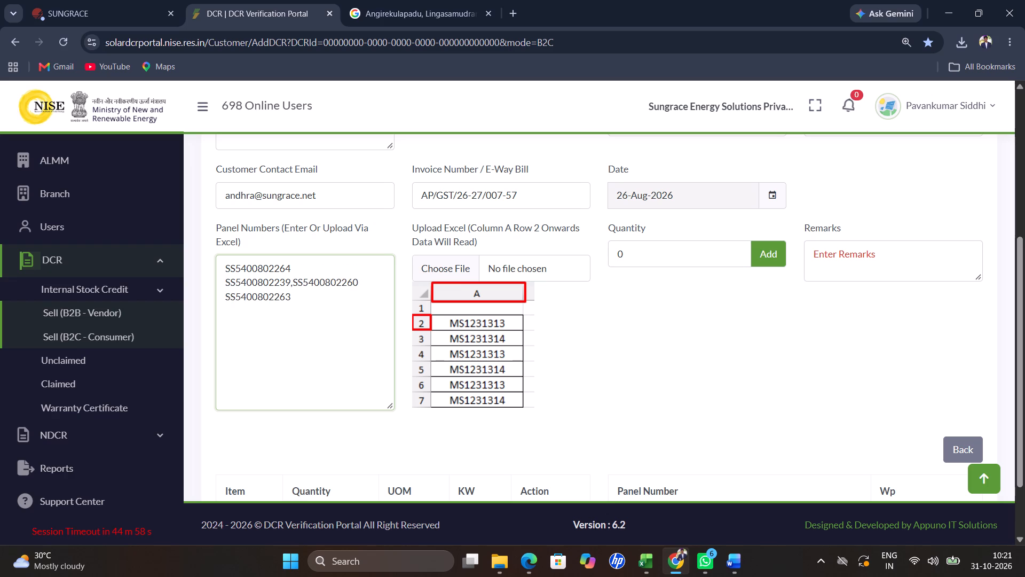
key(BackSpace)
key(Return)
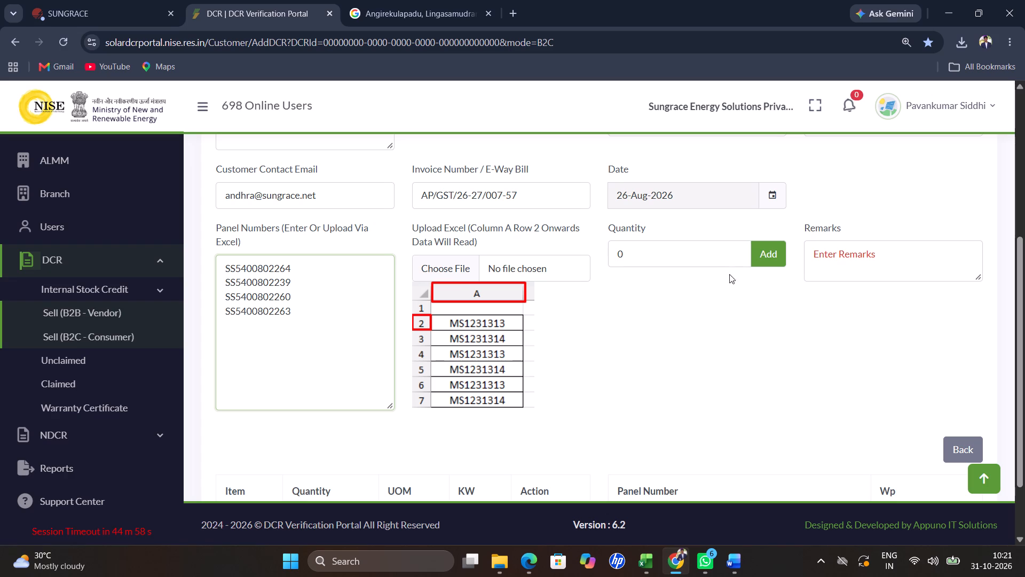
Set the quantity to 4 and try to add the panels to the DCR form.
click(683, 252)
scroll(682, 252, up, 5)
scroll(682, 252, down, 2)
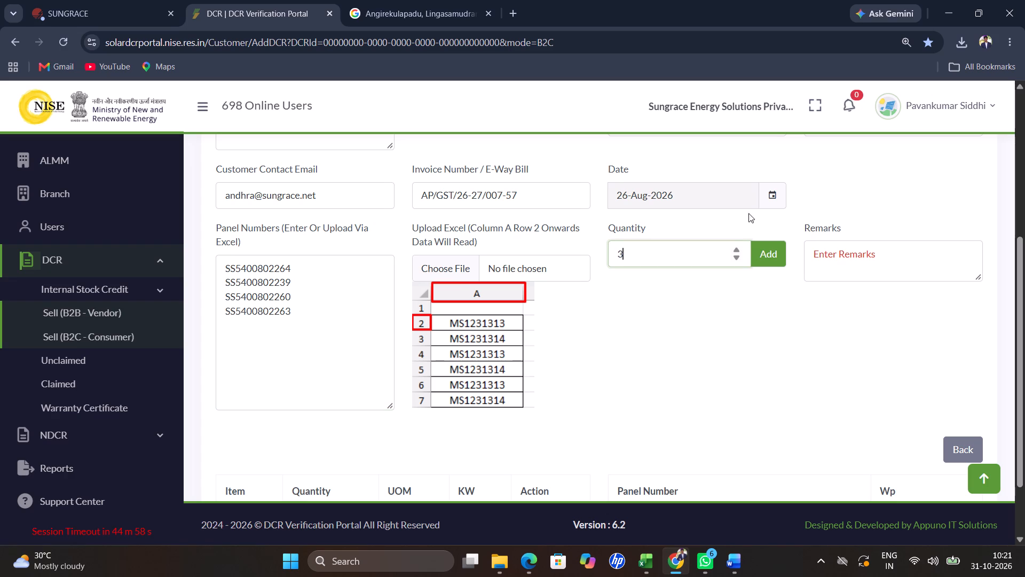
scroll(696, 248, up, 1)
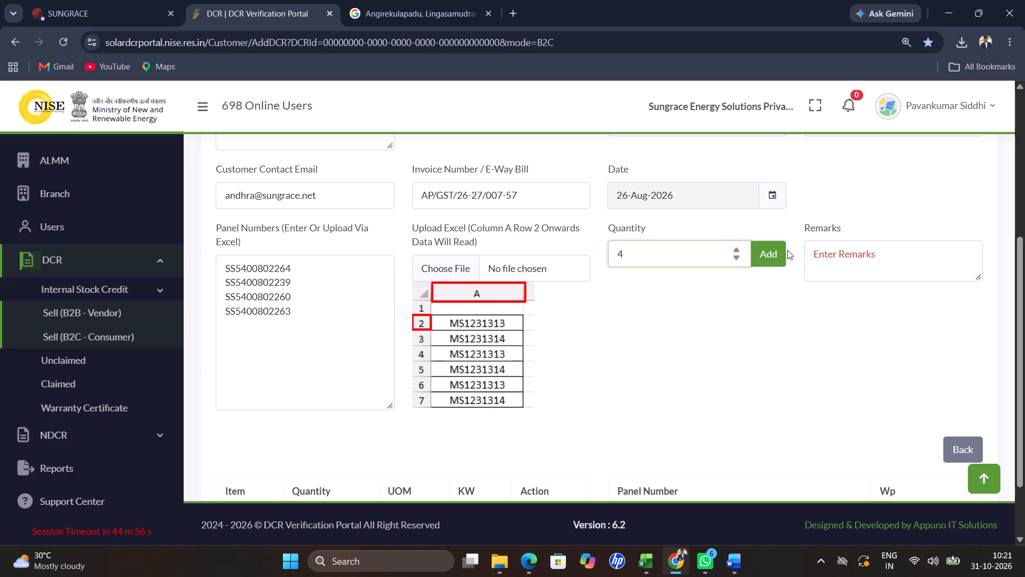
click(785, 251)
click(858, 275)
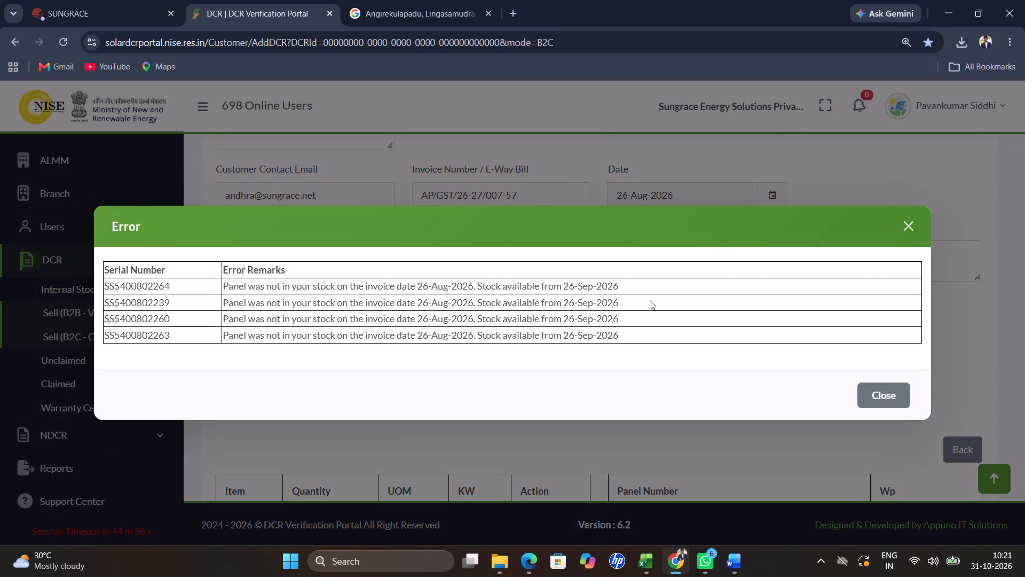
click(908, 220)
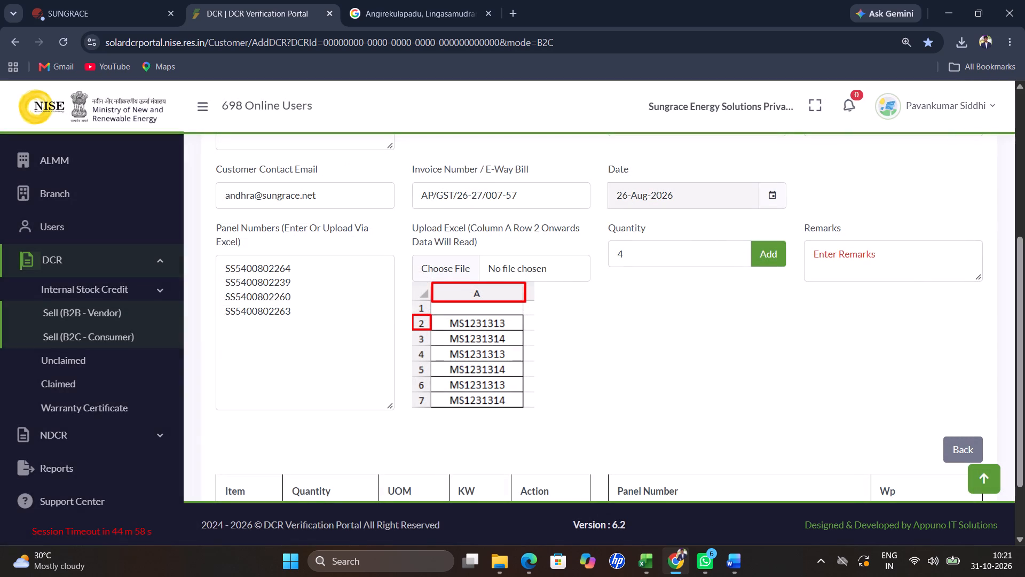
Change the series part of the invoice number to 009.
click(501, 192)
key(BackSpace)
key(9)
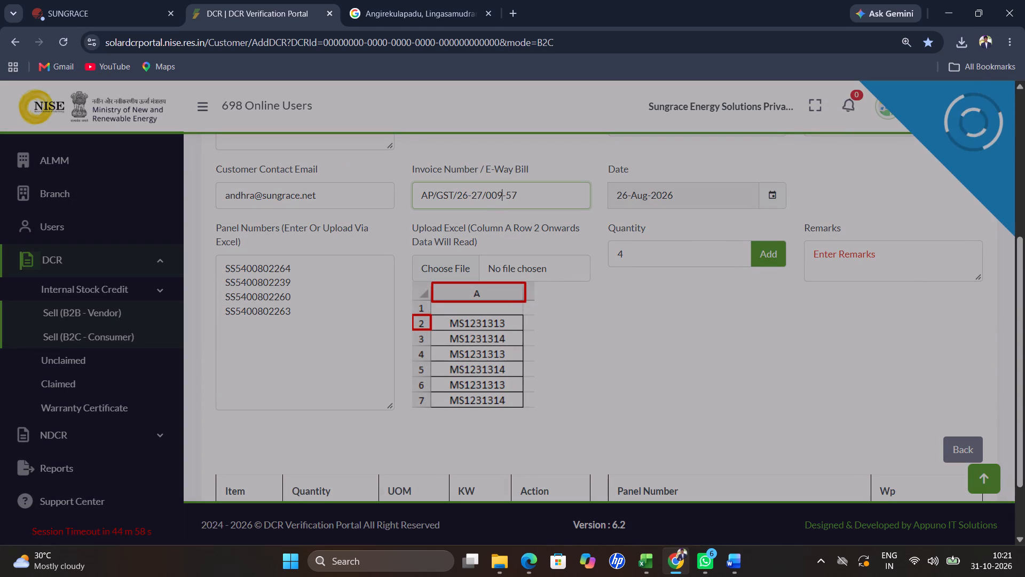
Set the invoice date to 30-Sep-2026 on the DCR form.
click(713, 200)
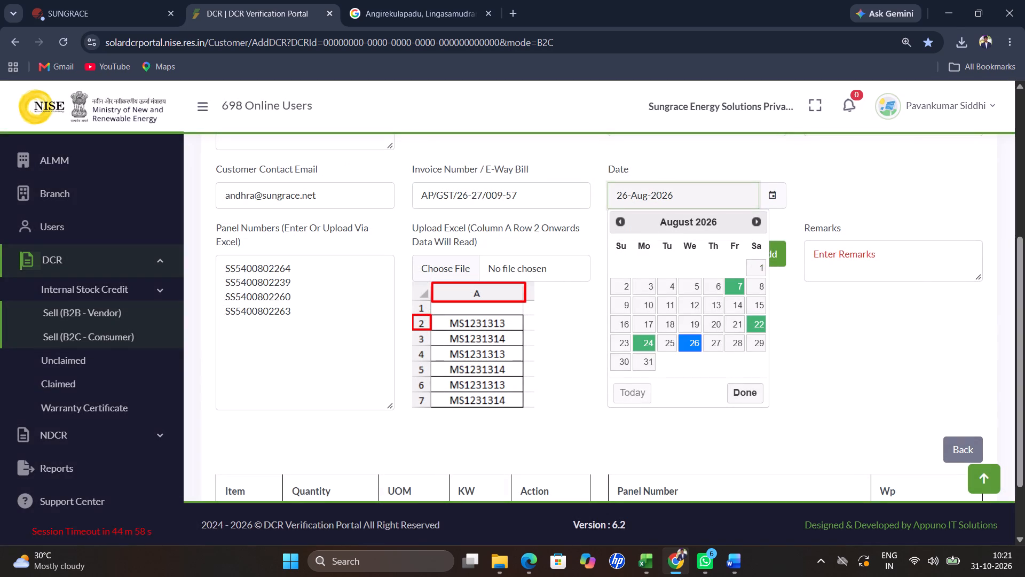
click(756, 222)
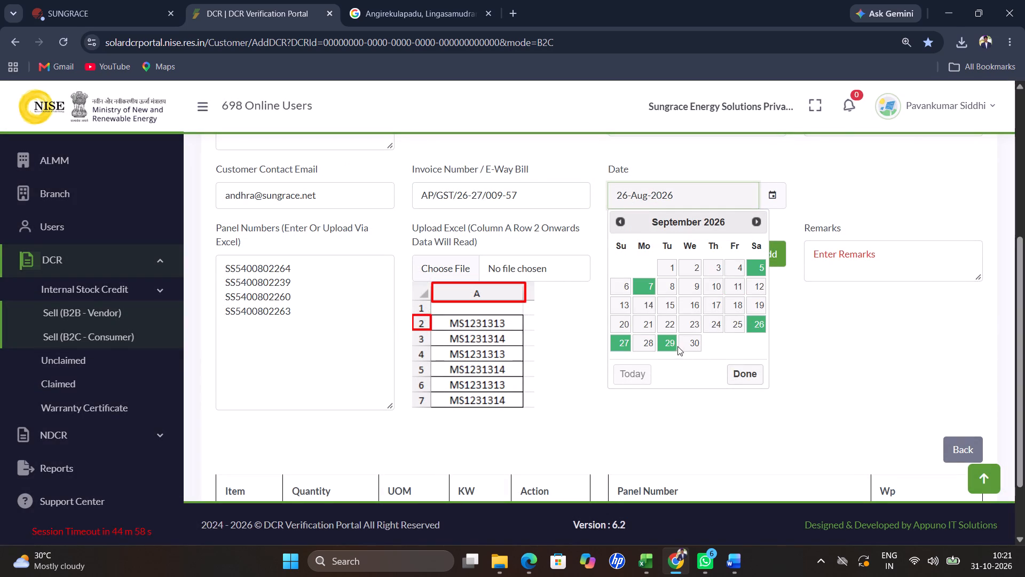
click(691, 344)
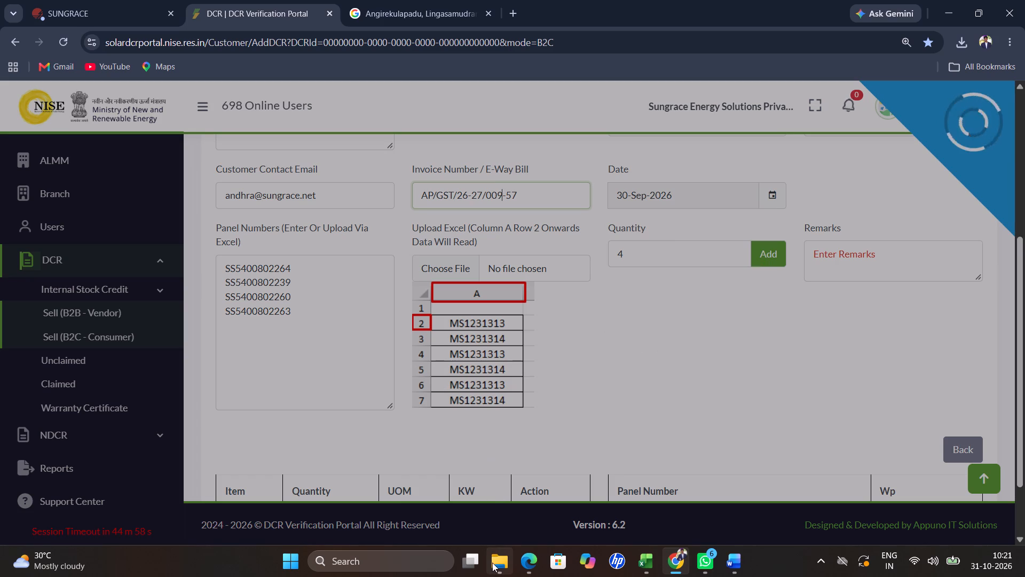
Switch to File Explorer and look through the DCR009 folder inside dcr crf for the last numbered folder.
drag(502, 525, 498, 534)
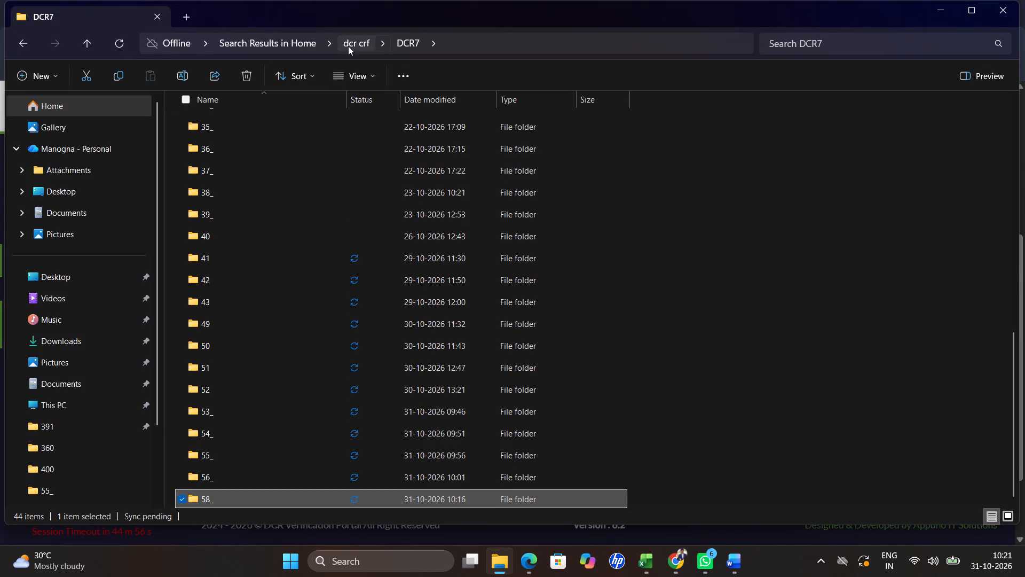
click(352, 44)
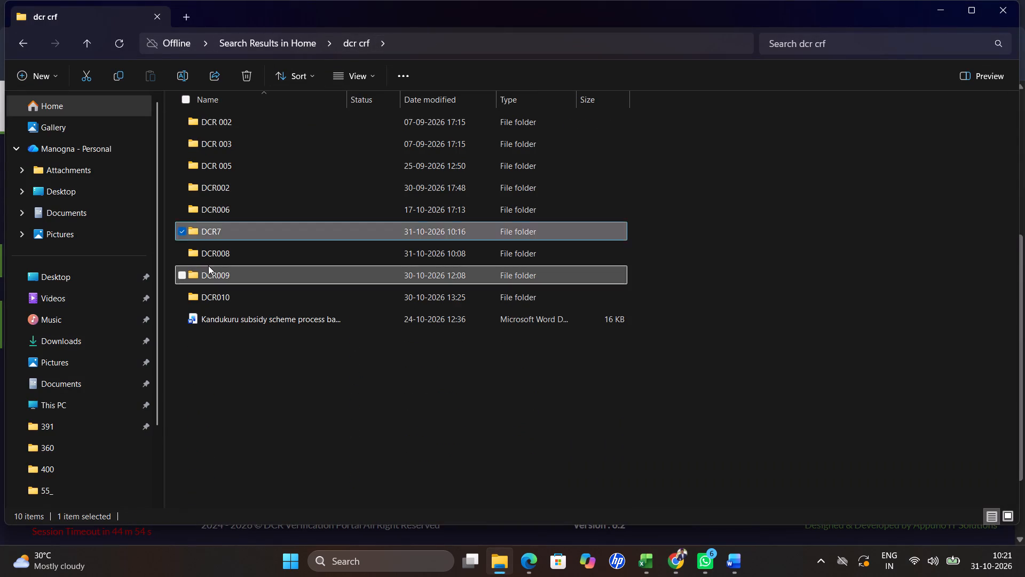
click(208, 266)
click(208, 266)
scroll(253, 256, down, 8)
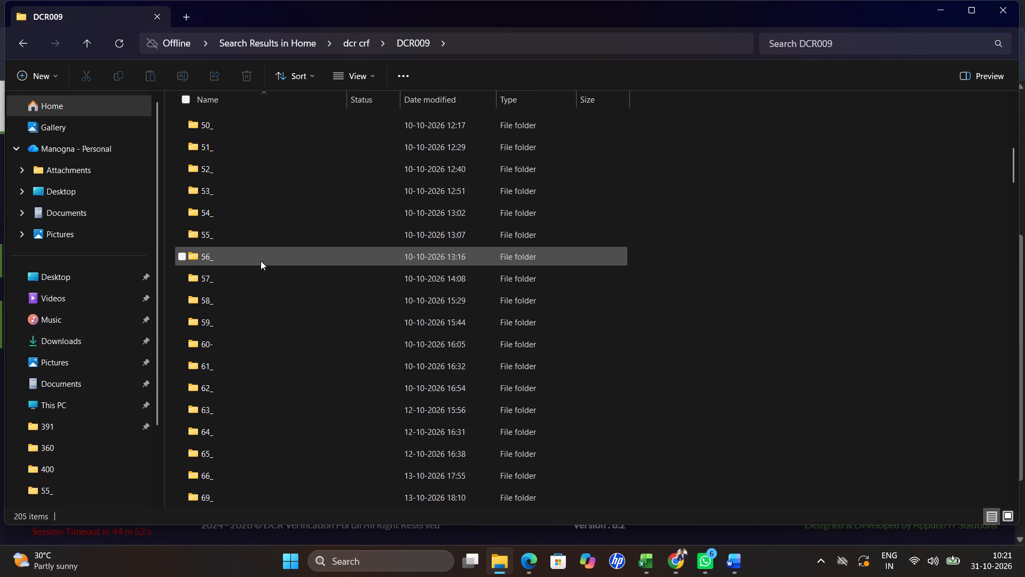
scroll(261, 261, down, 6)
scroll(262, 260, down, 20)
scroll(299, 300, down, 2)
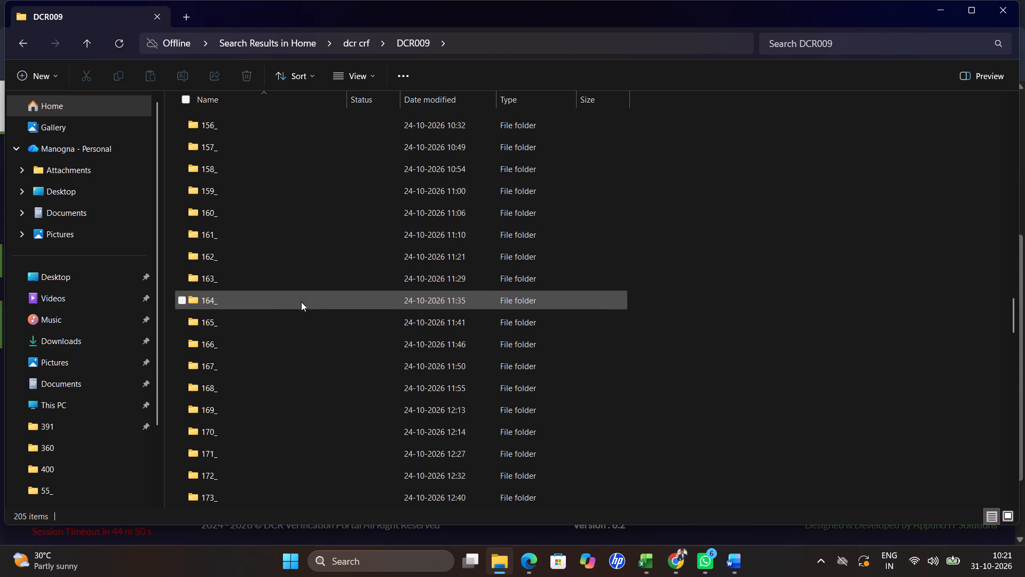
scroll(301, 302, down, 4)
scroll(375, 316, down, 19)
scroll(400, 310, down, 6)
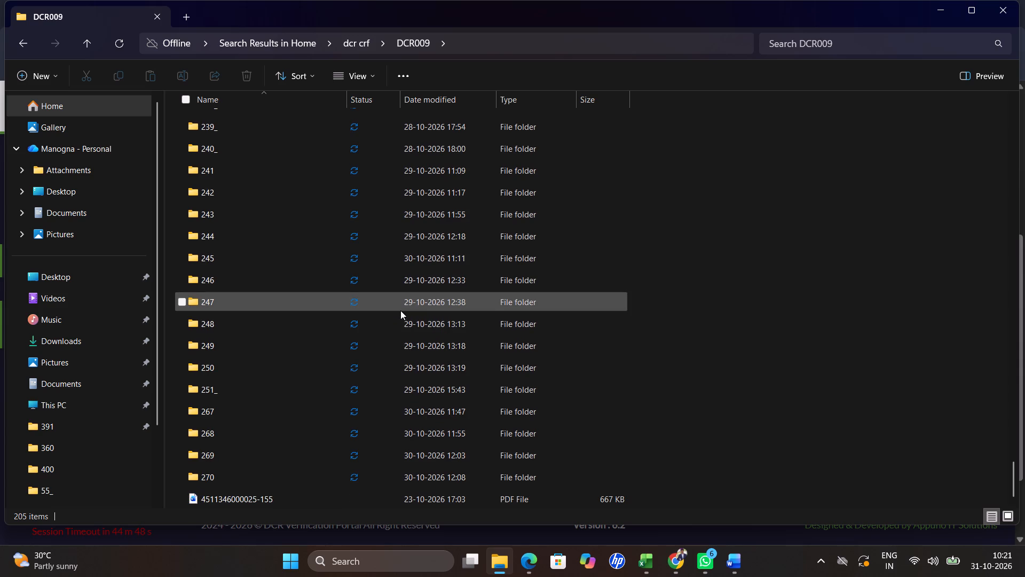
scroll(400, 310, down, 5)
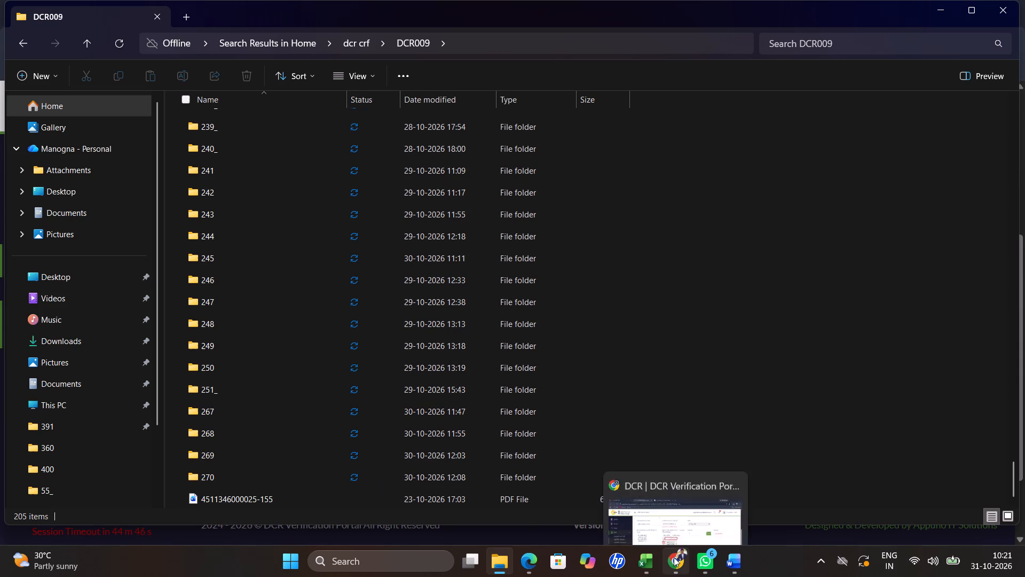
Return to the DCR form in Chrome and set the invoice number to AP/GST/26-27/009-271.
click(653, 490)
click(527, 199)
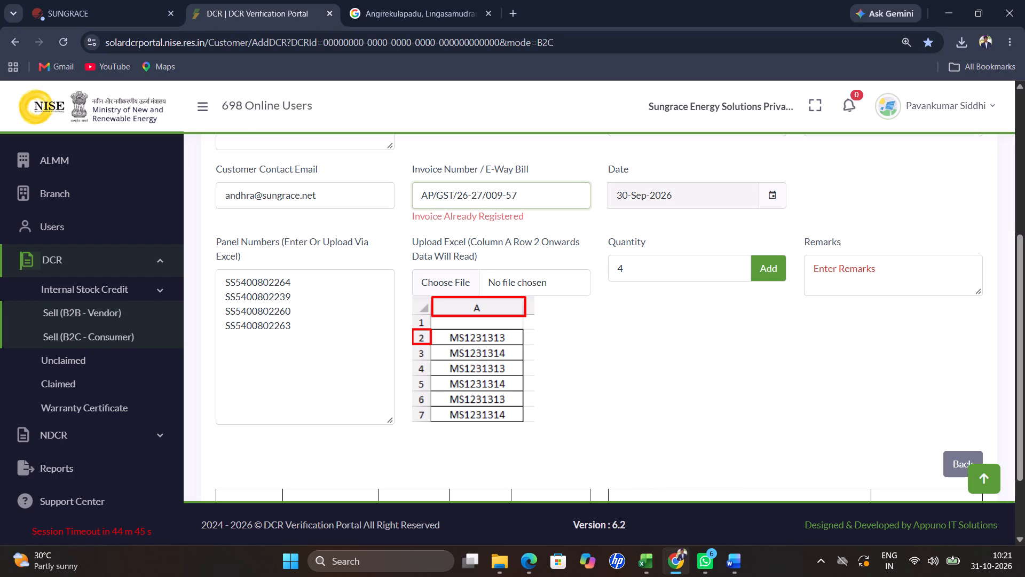
key(BackSpace)
key(BackSpace)
text(271)
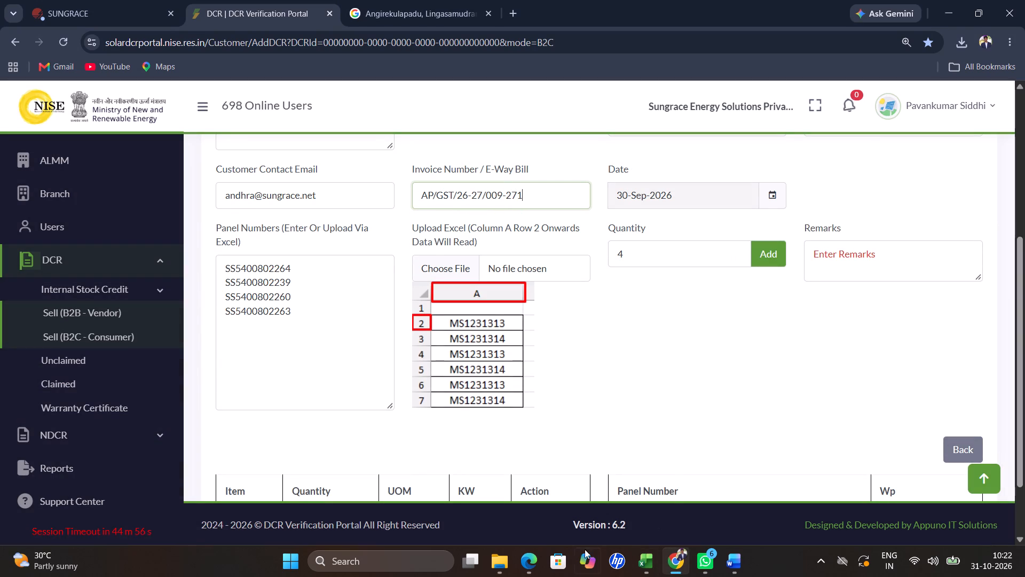
Check the invoice 9 details in the Word details document, and add the four panels to the DCR form.
drag(709, 511, 708, 506)
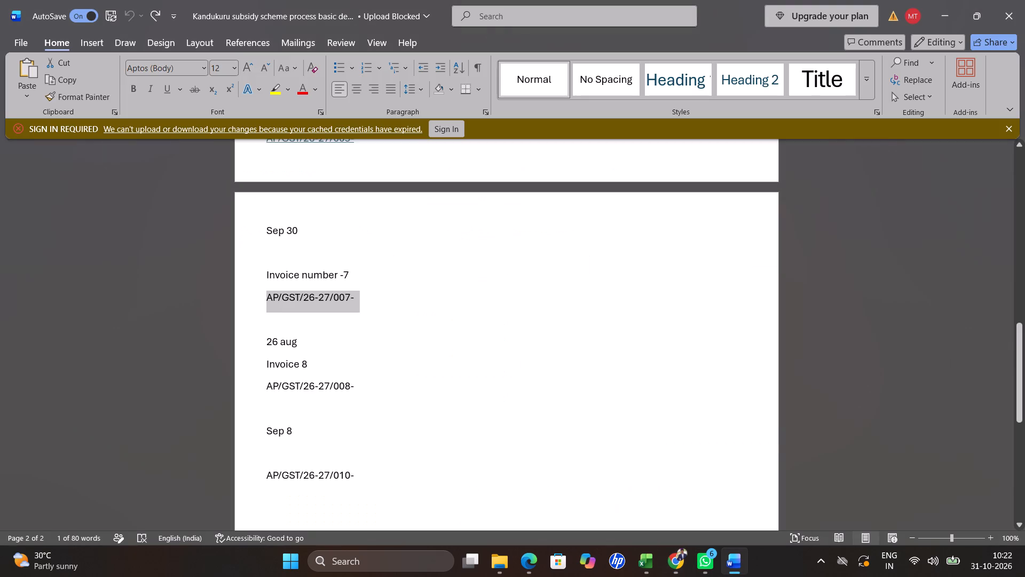
scroll(366, 332, up, 5)
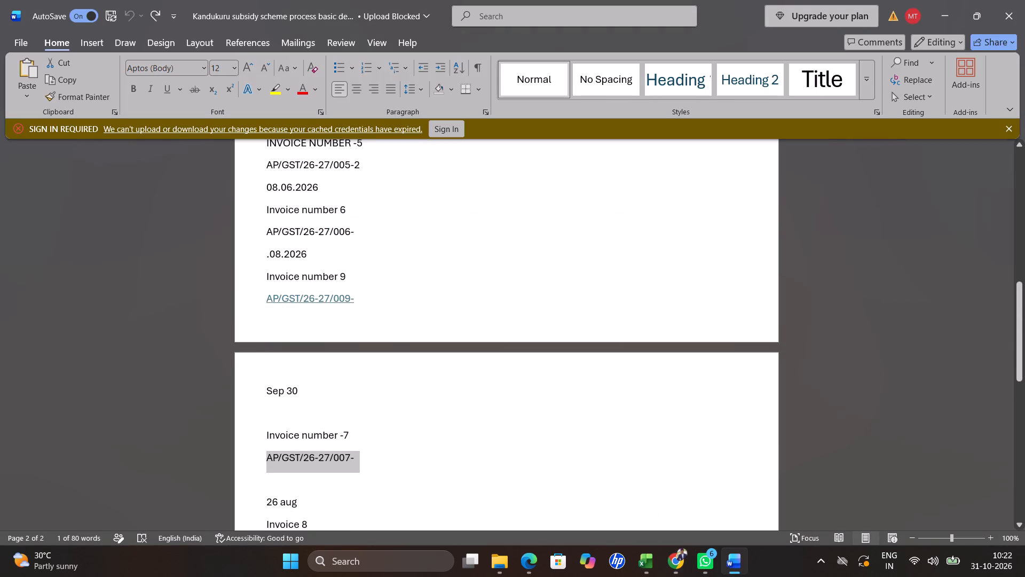
click(669, 565)
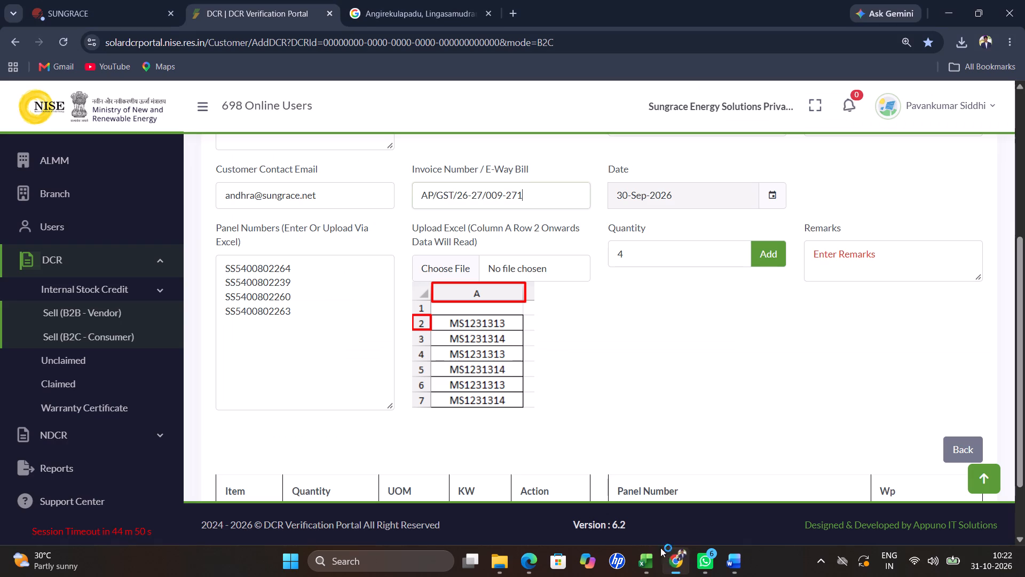
click(769, 250)
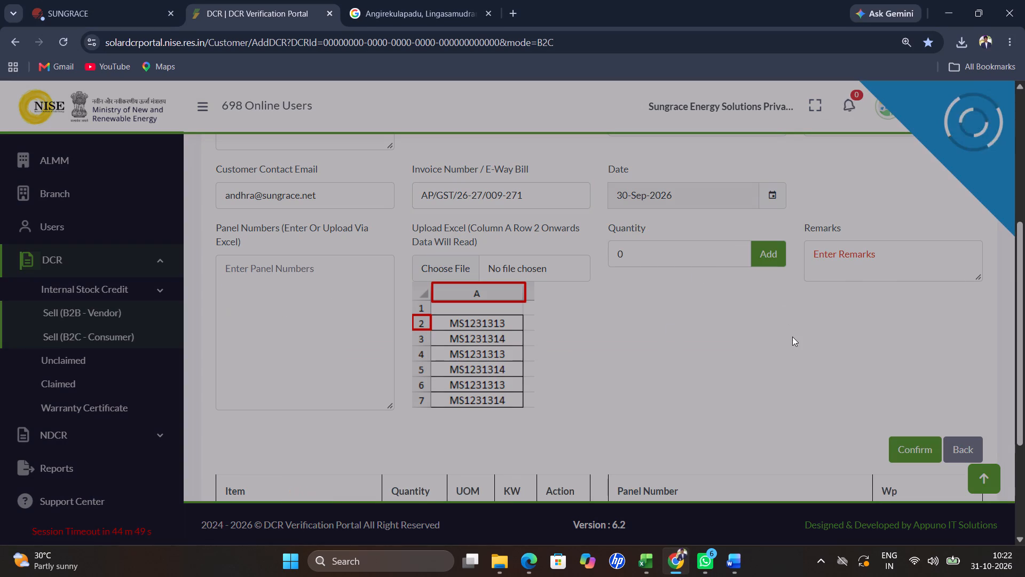
Copy the installation's address from SUNGRACE and paste it into the DCR form's Remarks field.
click(850, 259)
click(87, 0)
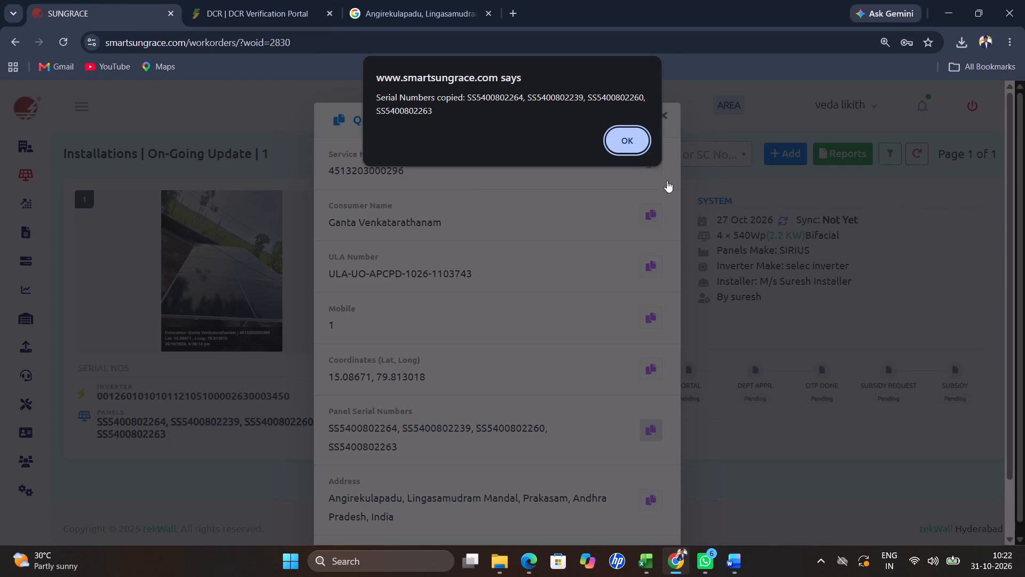
click(613, 139)
click(651, 497)
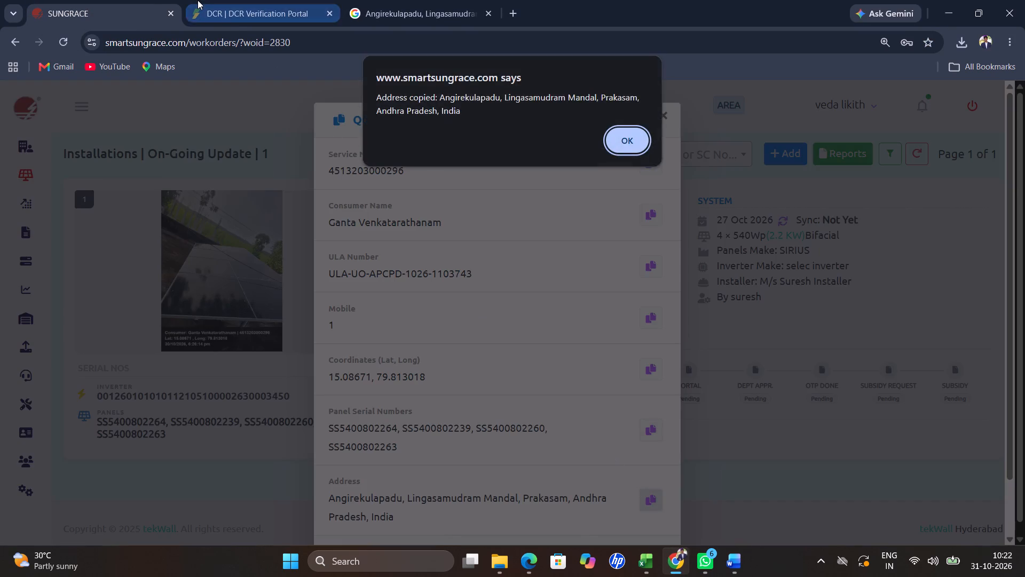
click(198, 0)
key(ctrl+v)
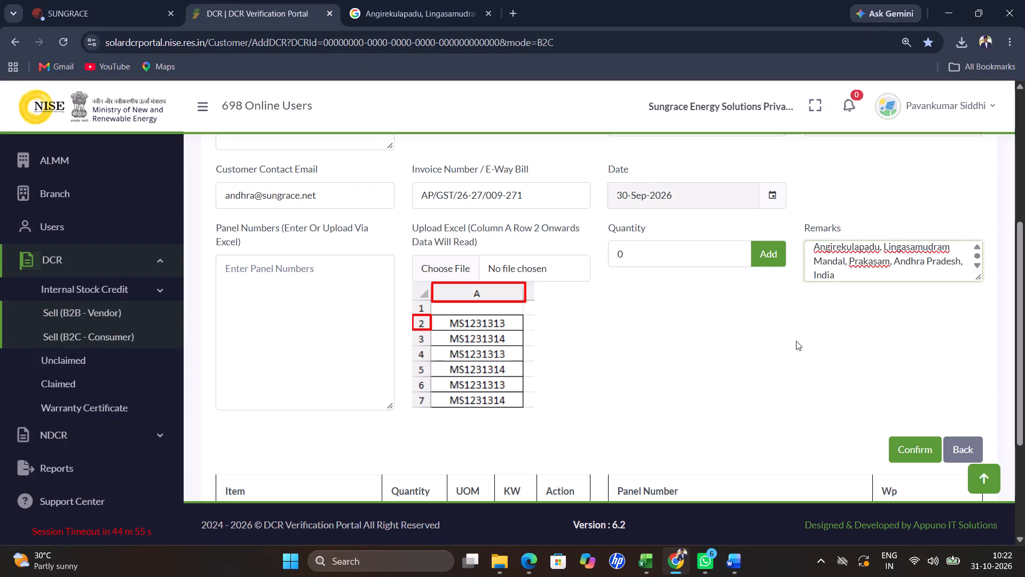
Copy the village's pin code from the Google search results and paste it into the DCR form's Customer Pin Code field.
scroll(796, 341, up, 2)
click(677, 256)
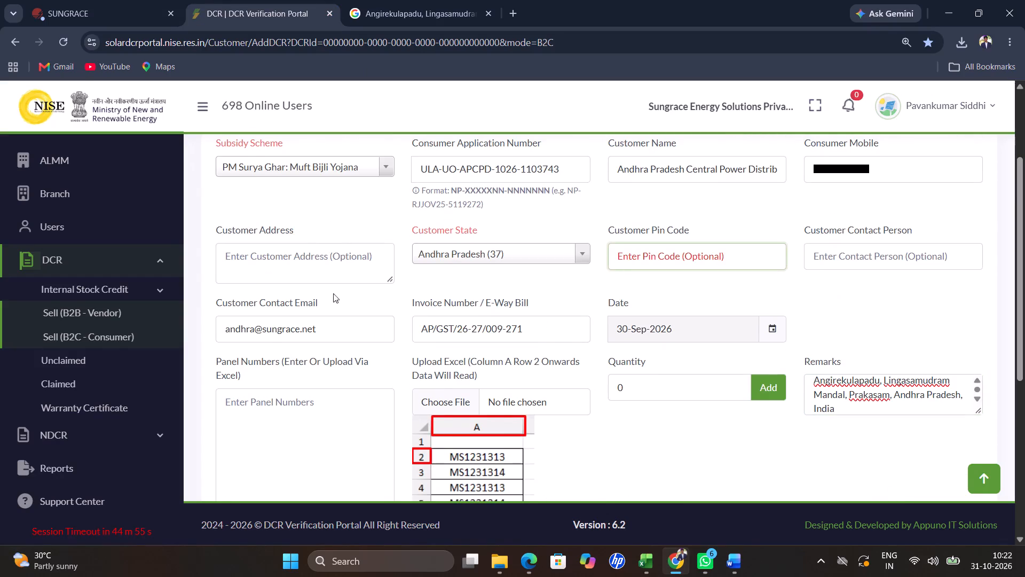
click(106, 0)
click(389, 0)
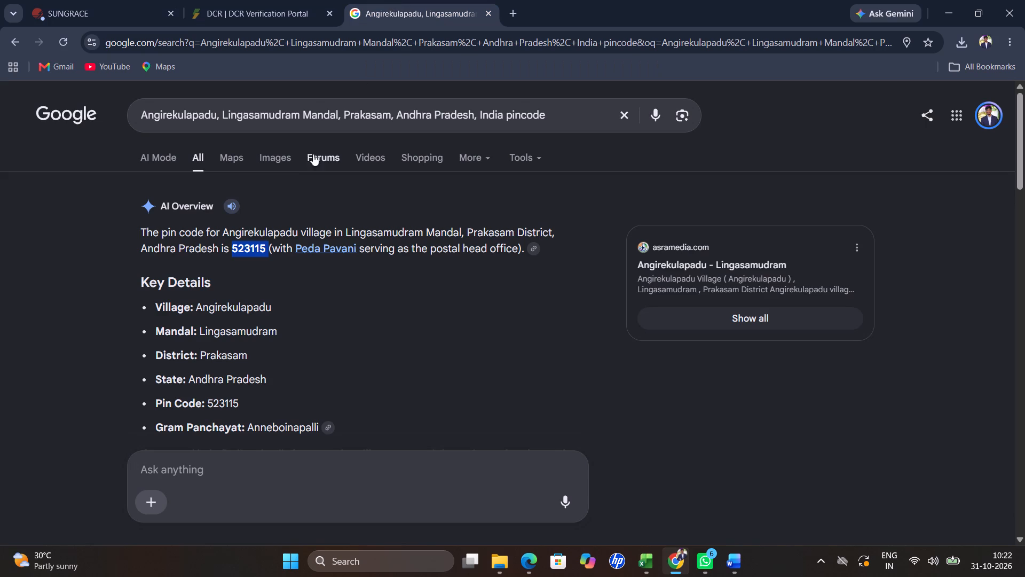
double_click(244, 252)
key(ctrl+c)
click(213, 0)
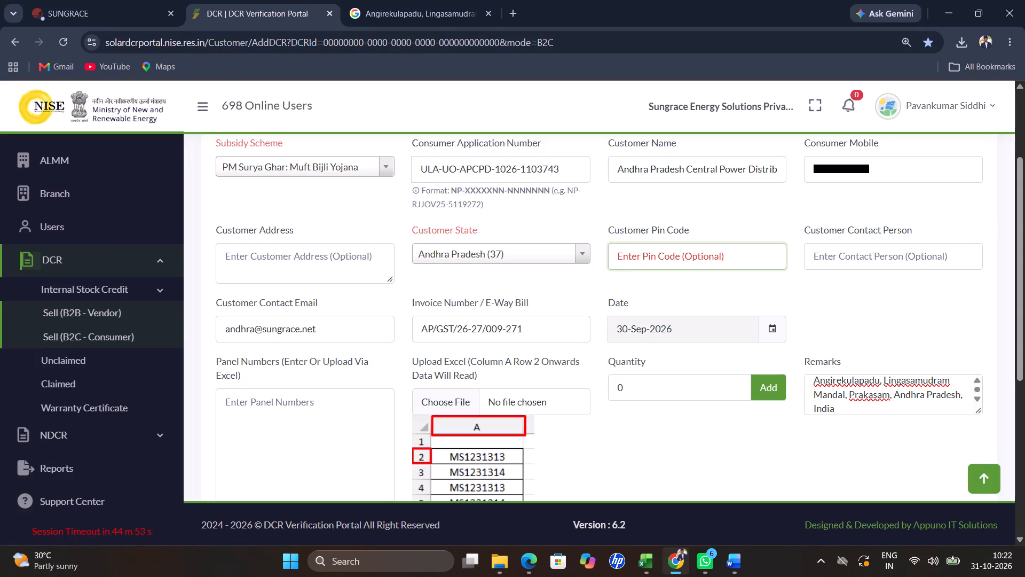
key(ctrl+v)
scroll(637, 285, down, 2)
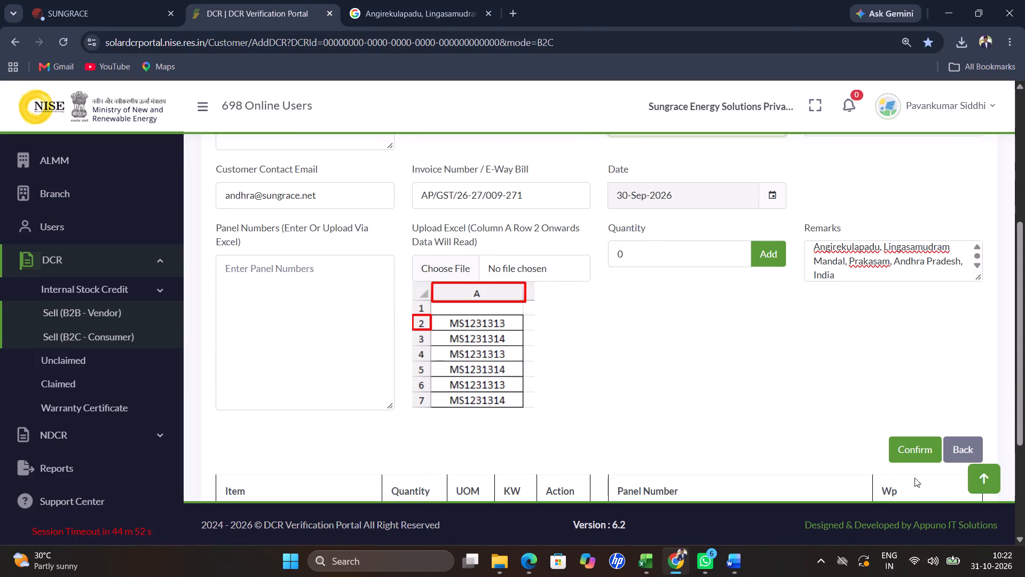
click(912, 454)
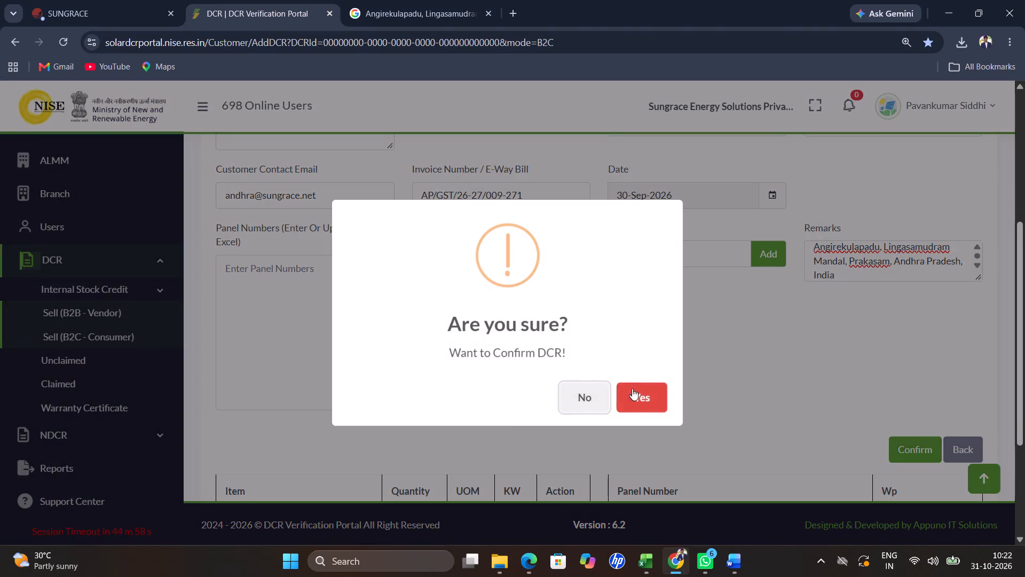
click(643, 392)
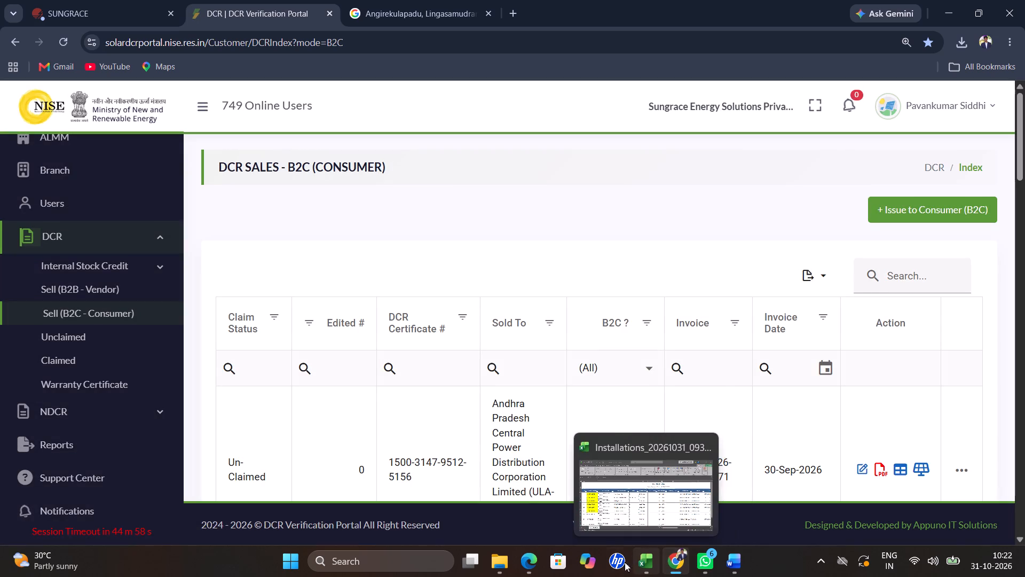
Switch to File Explorer and create a folder named 271_ inside the DCR009 folder.
click(500, 525)
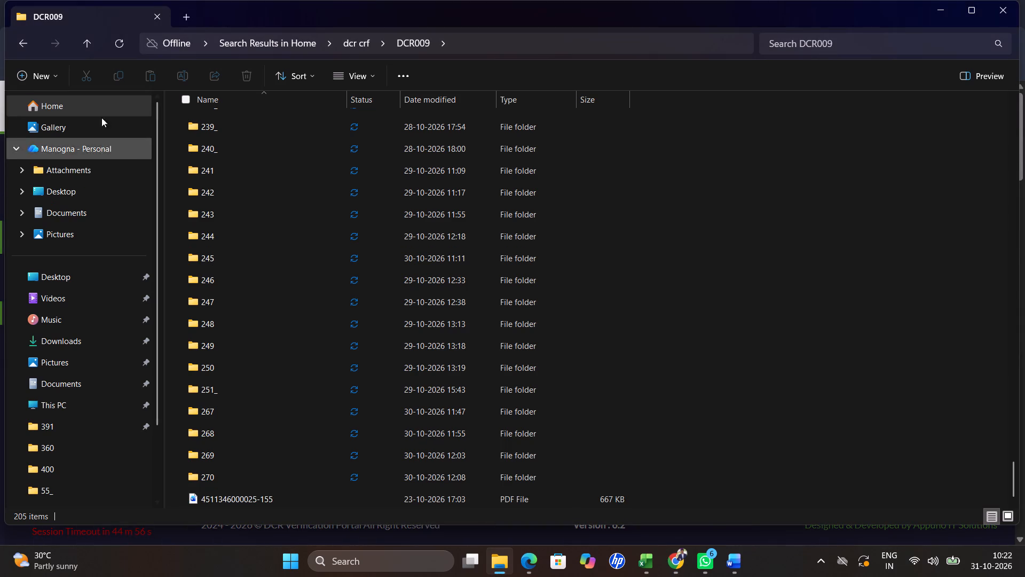
click(27, 74)
click(25, 99)
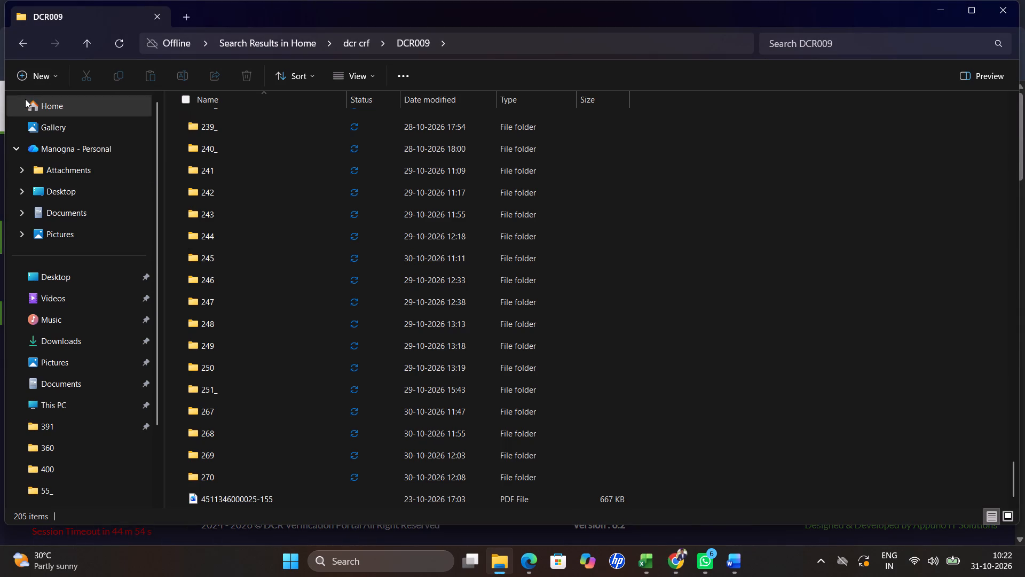
text(271)
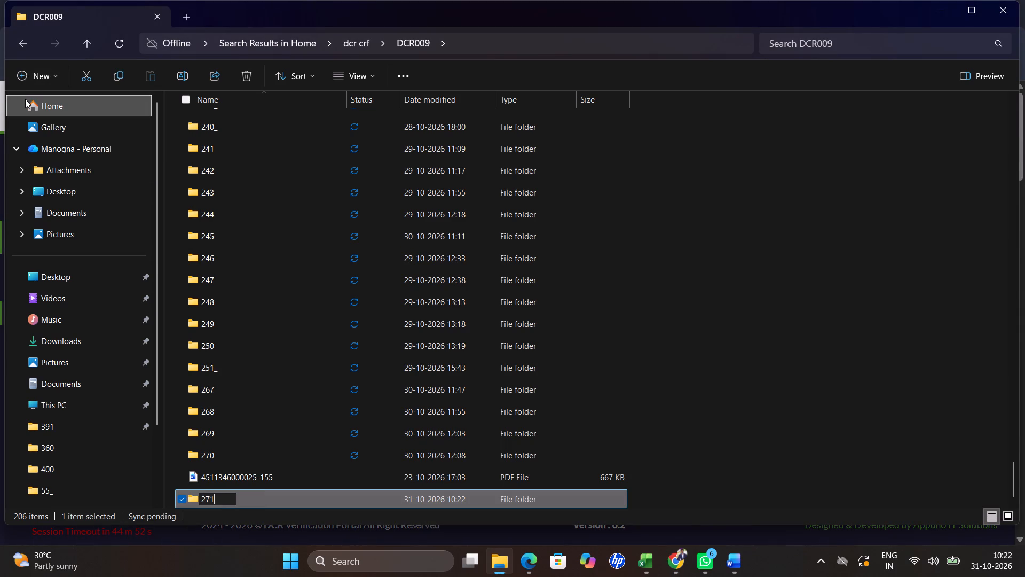
key(shift+underscore)
key(Return)
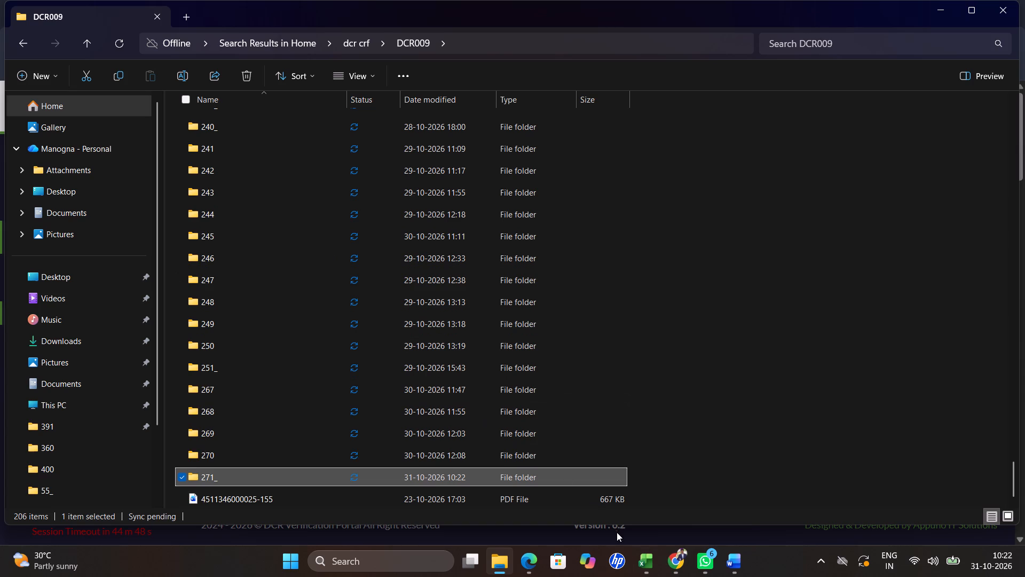
Switch back to Chrome and copy the installation's service number from the SUNGRACE Quick Copy Details.
drag(617, 456, 622, 462)
click(89, 0)
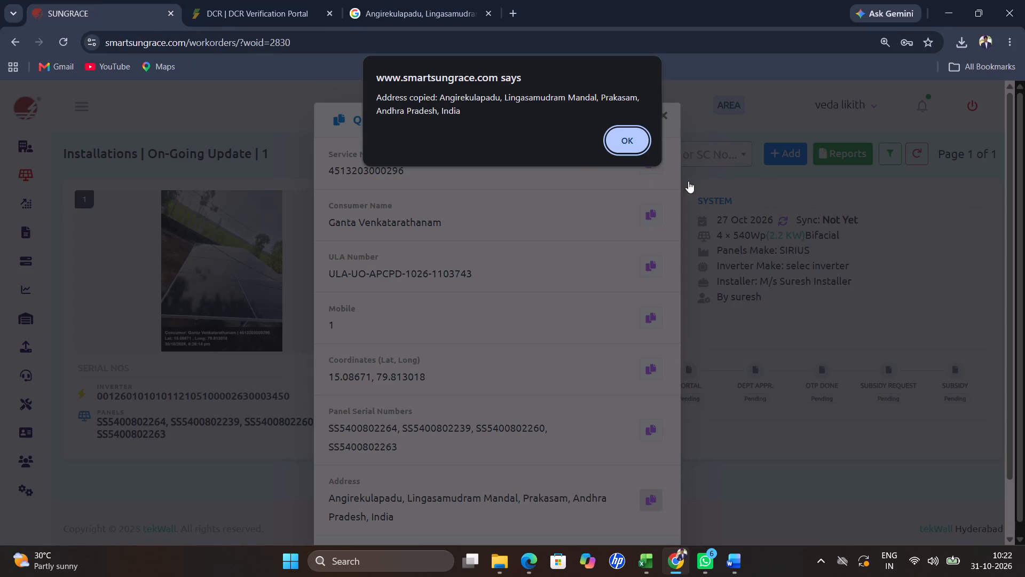
drag(611, 131, 616, 138)
click(642, 145)
click(644, 163)
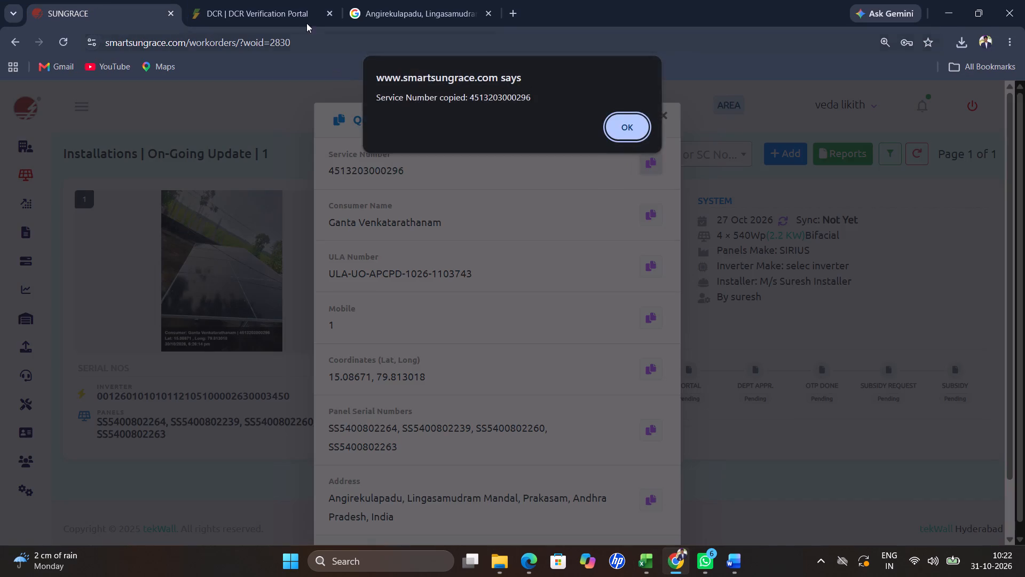
Download the DCR certificate PDF for invoice AP/GST/26-27/009-271 into DCR009's 271_ folder, named with the copied service number followed by -271.
click(249, 0)
click(882, 476)
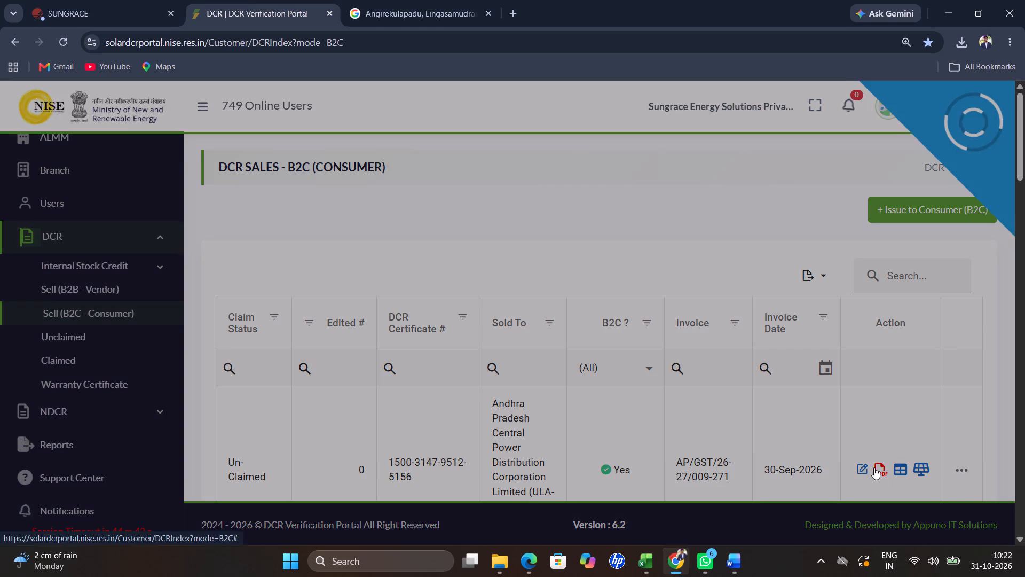
click(846, 188)
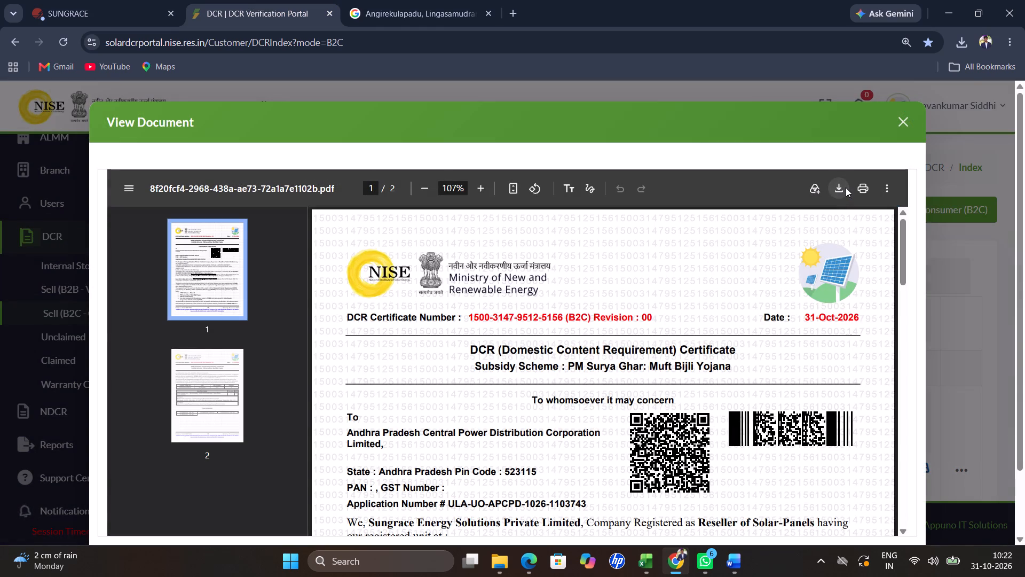
key(ctrl+v)
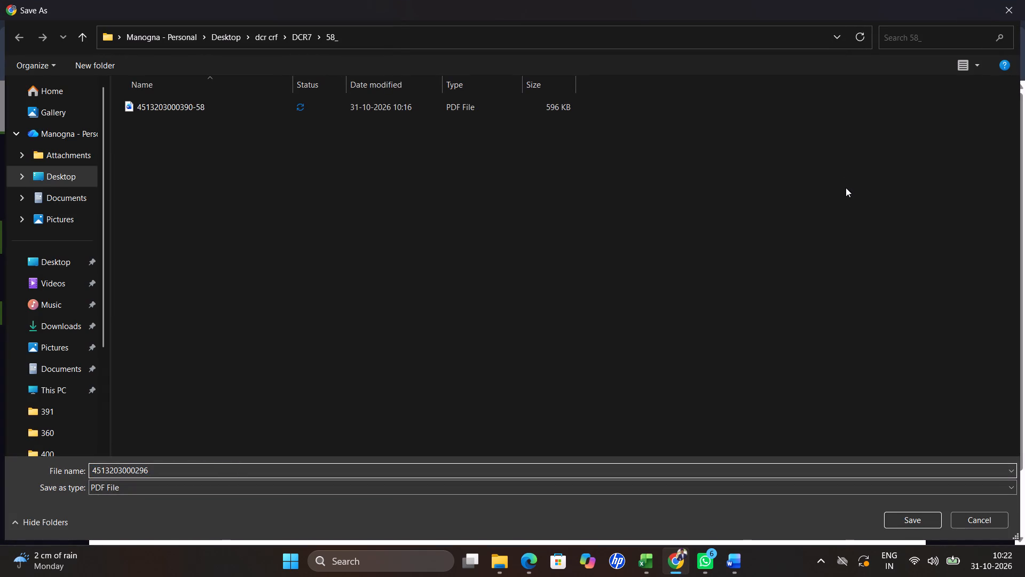
text(-271)
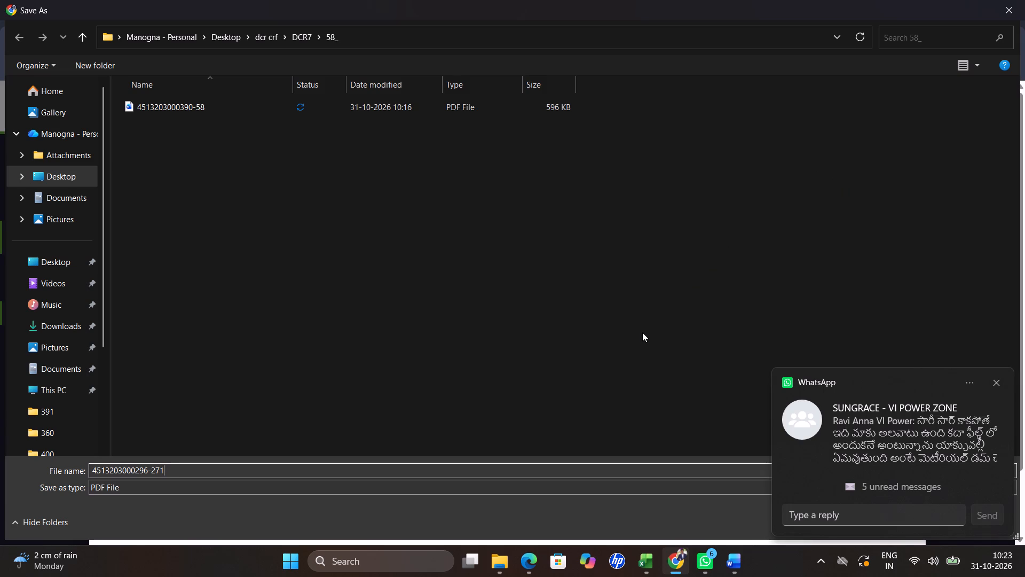
click(311, 32)
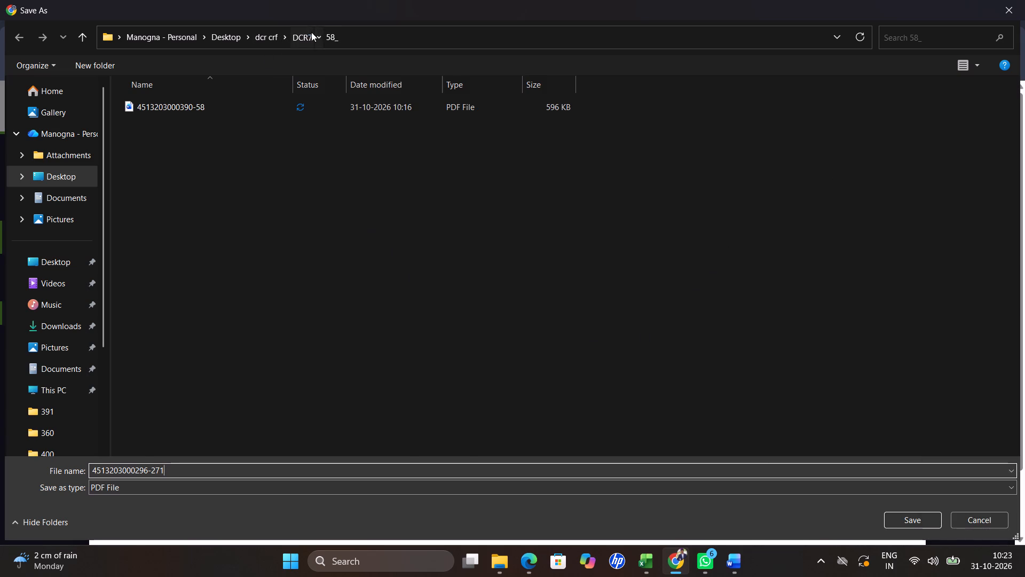
scroll(262, 289, down, 5)
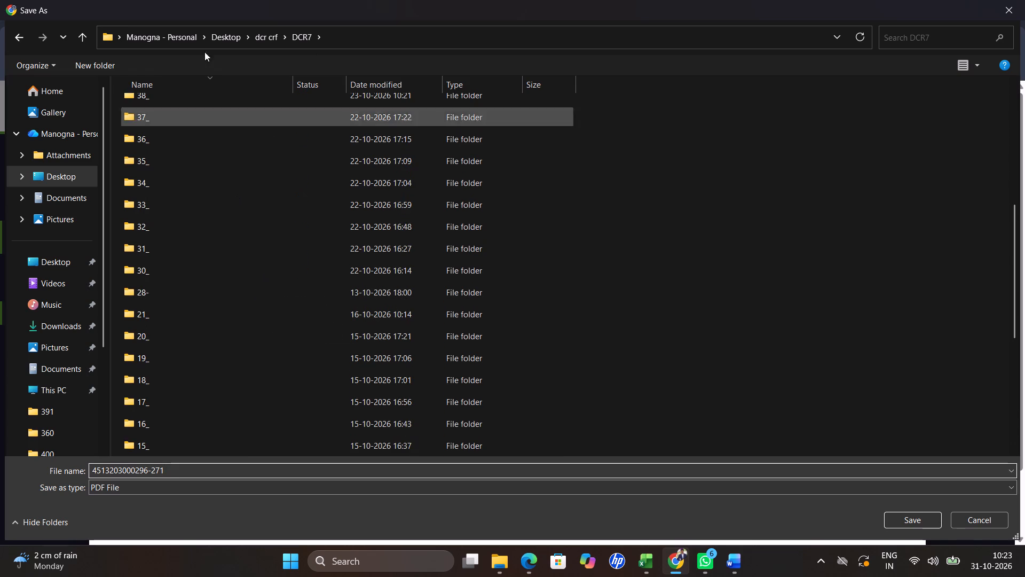
click(259, 38)
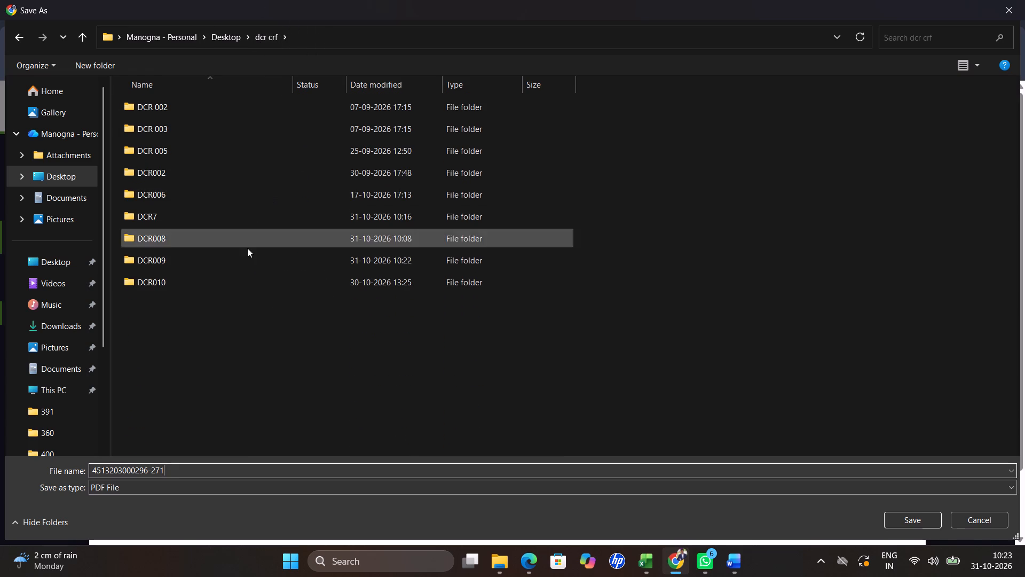
double_click(245, 260)
scroll(245, 260, down, 18)
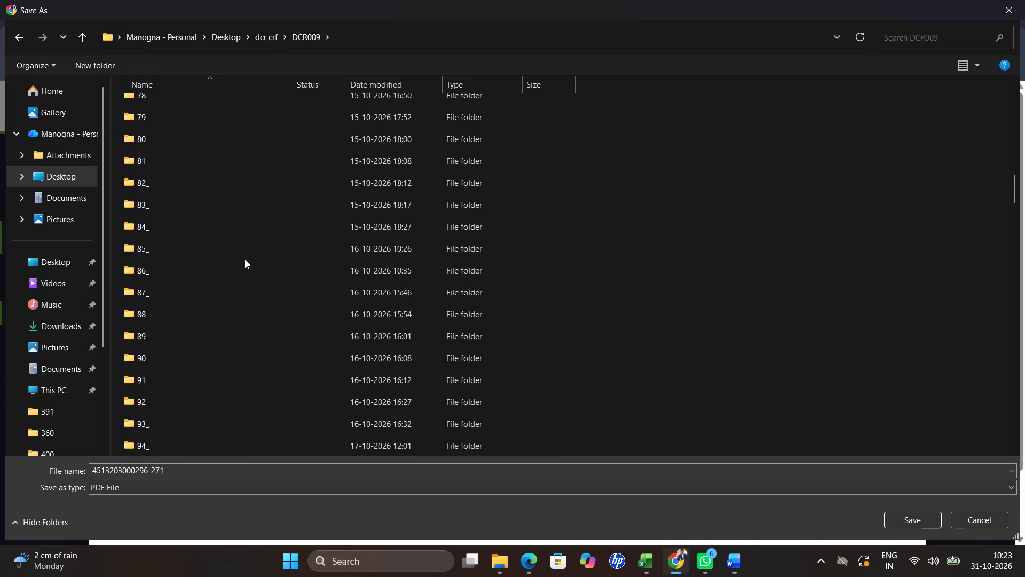
scroll(245, 259, down, 20)
scroll(245, 259, down, 17)
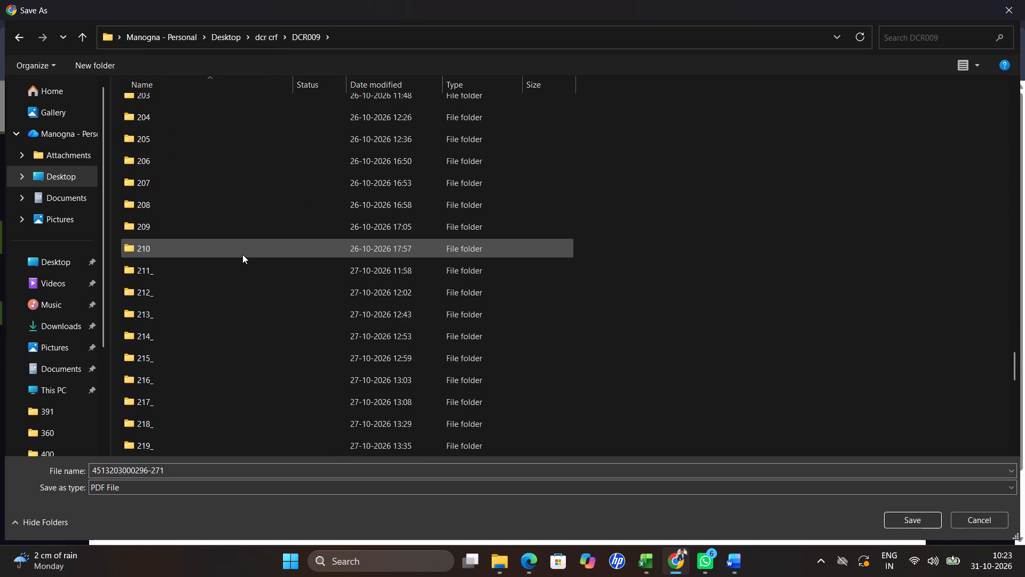
scroll(242, 254, down, 19)
double_click(214, 422)
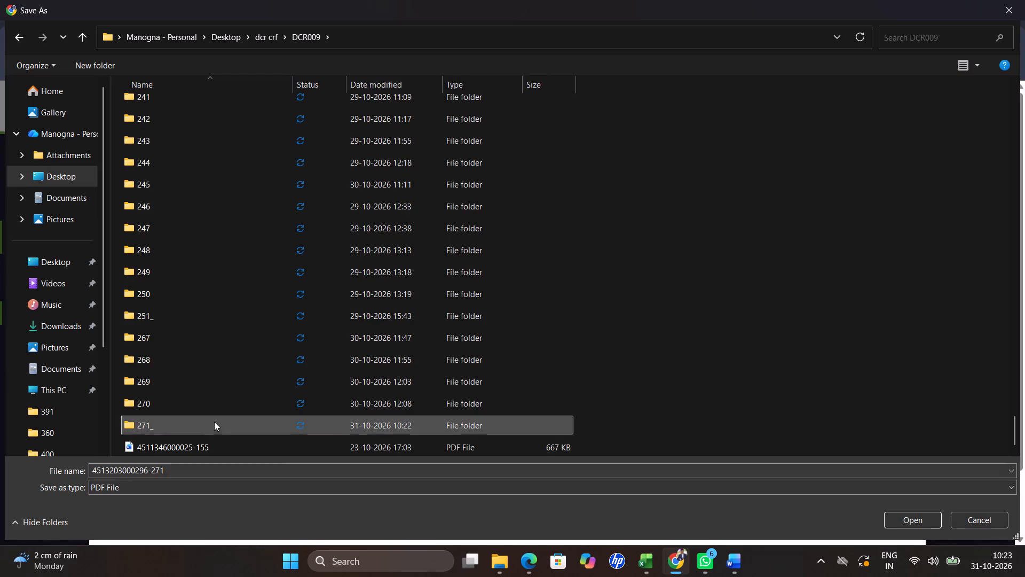
double_click(222, 423)
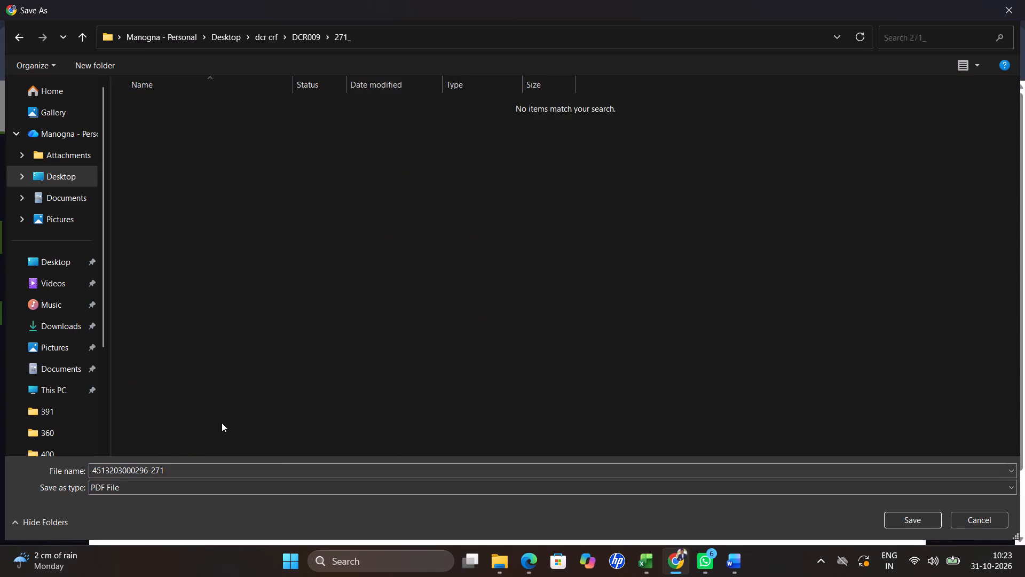
click(912, 521)
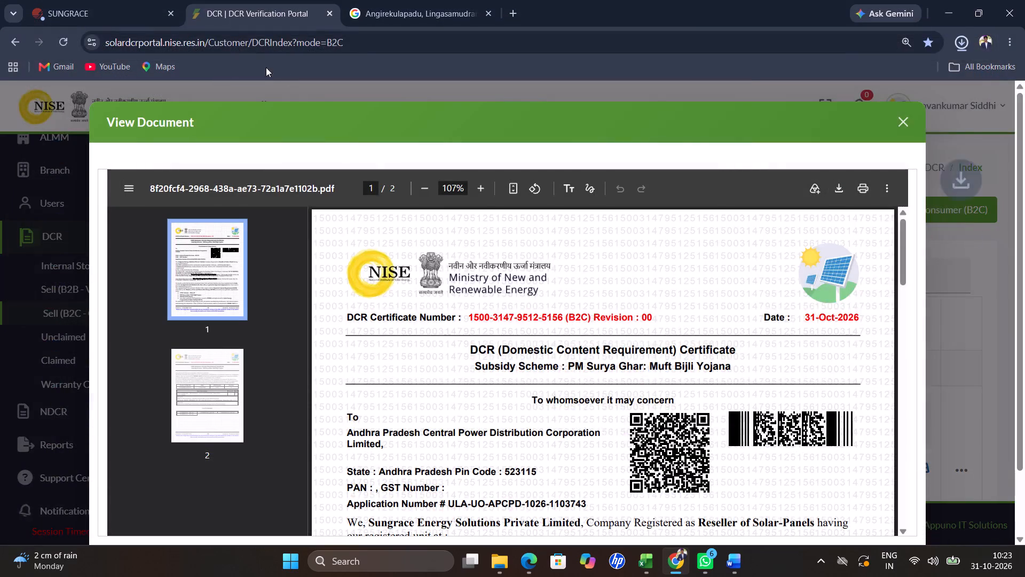
Return to SUNGRACE, close the Quick Copy Details, and open the installation's Project Stage form.
click(108, 0)
click(622, 129)
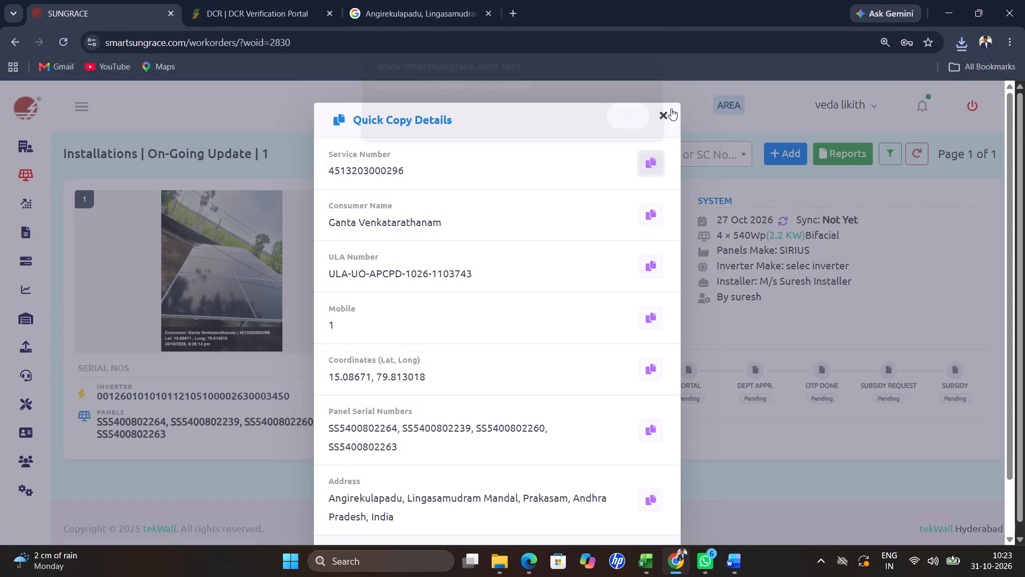
click(669, 108)
click(573, 436)
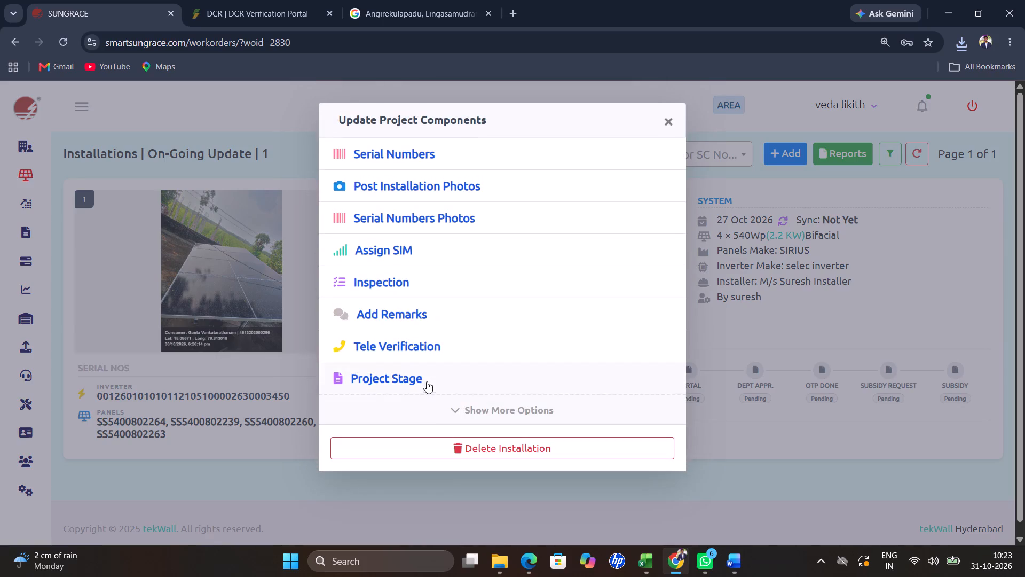
click(425, 377)
Attach the certificate PDF from DCR009's 271_ folder as the installation's Dcr upload and submit the form.
scroll(406, 333, down, 2)
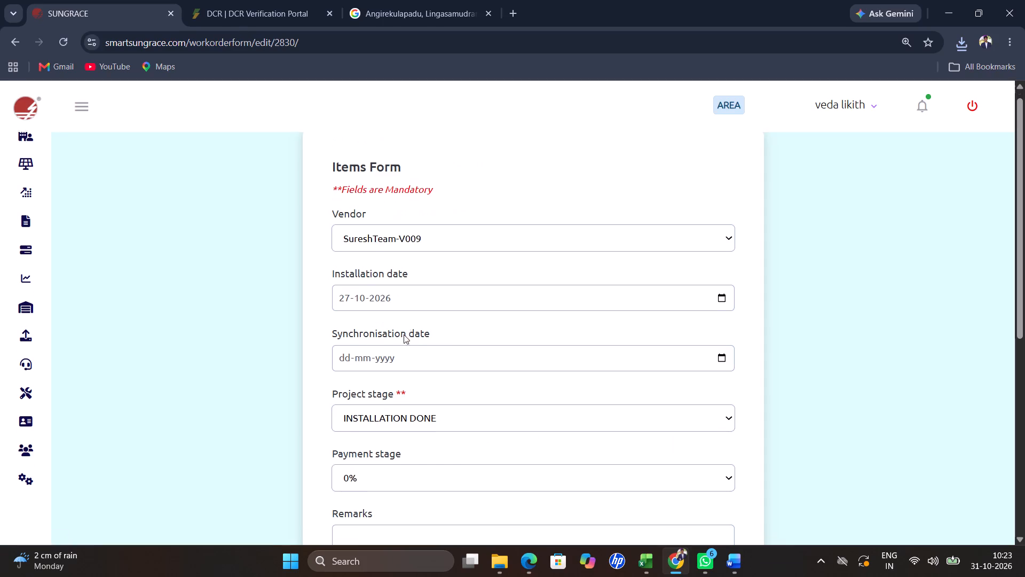
scroll(404, 334, down, 2)
click(387, 439)
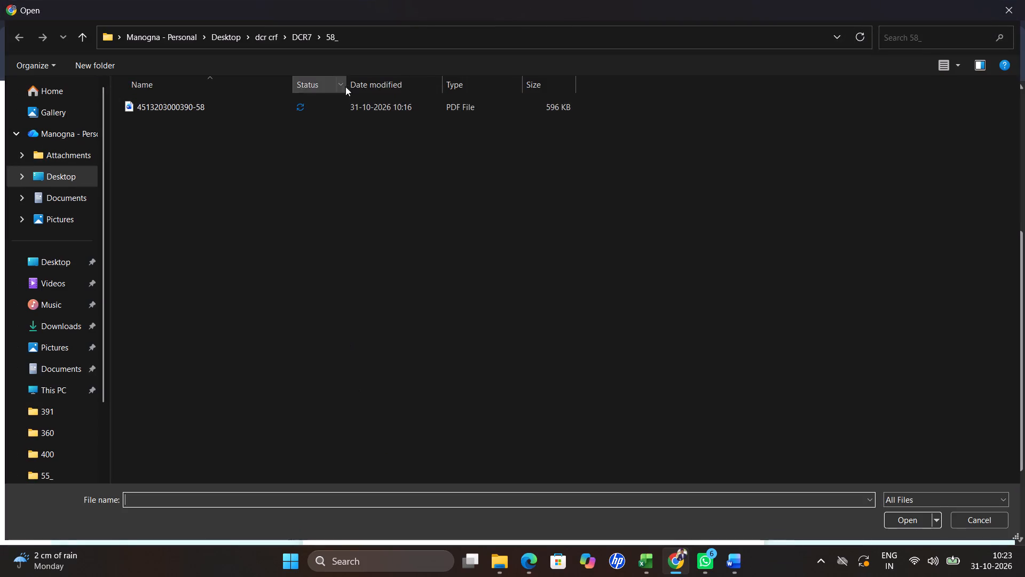
click(297, 37)
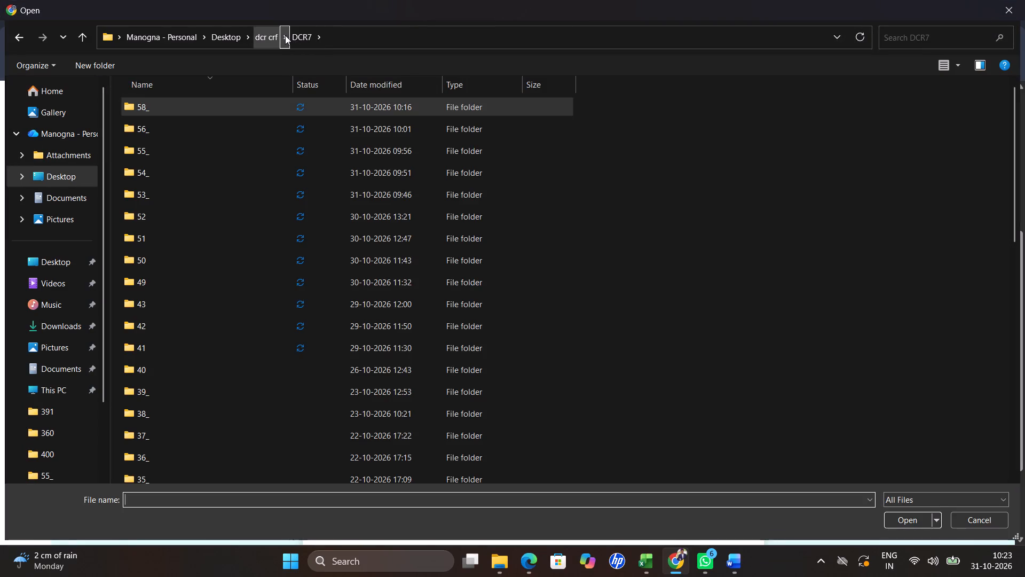
click(263, 35)
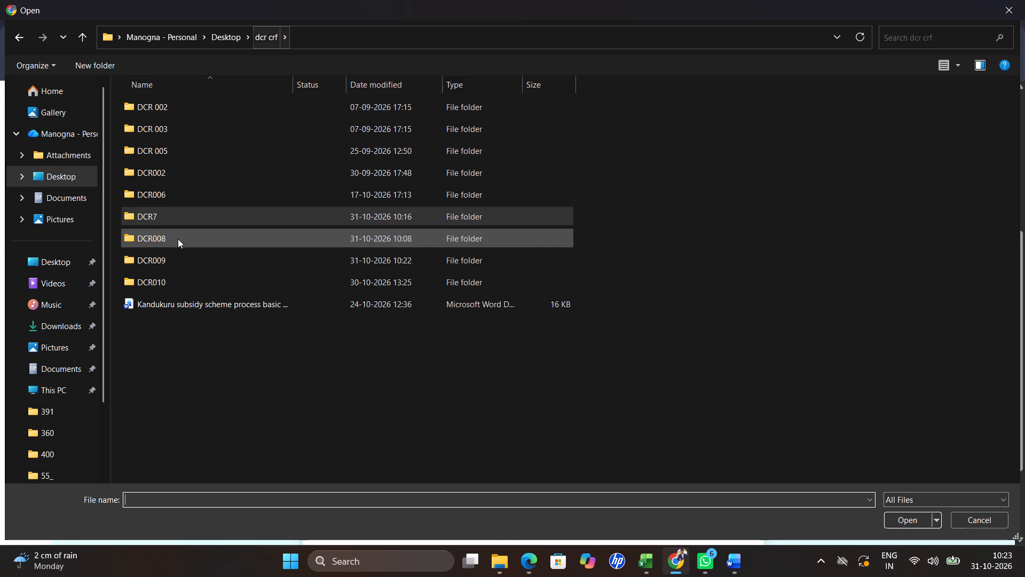
double_click(170, 258)
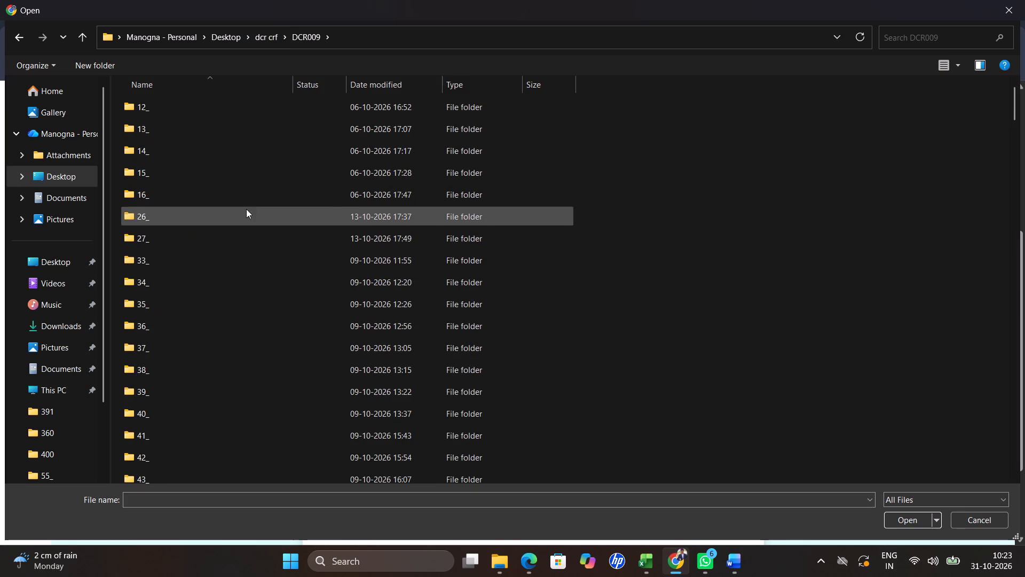
scroll(246, 209, down, 18)
scroll(235, 207, down, 5)
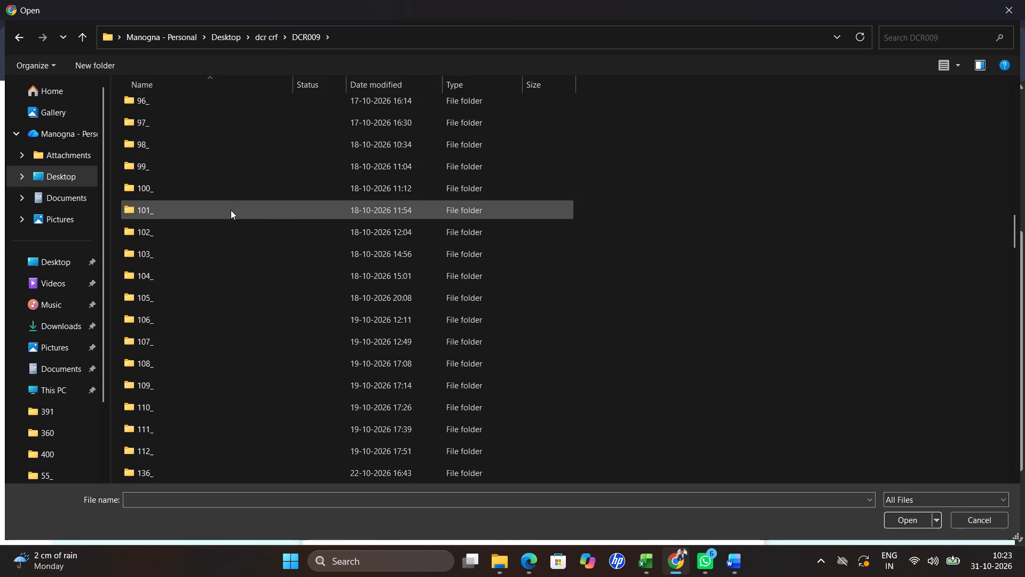
scroll(230, 212, down, 17)
scroll(224, 225, down, 6)
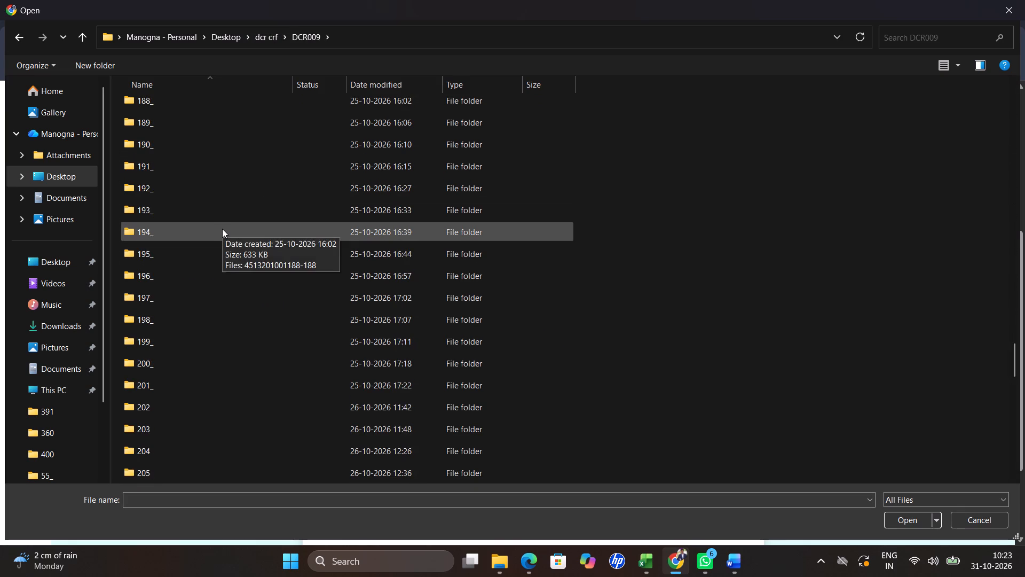
scroll(222, 229, down, 19)
scroll(219, 232, down, 6)
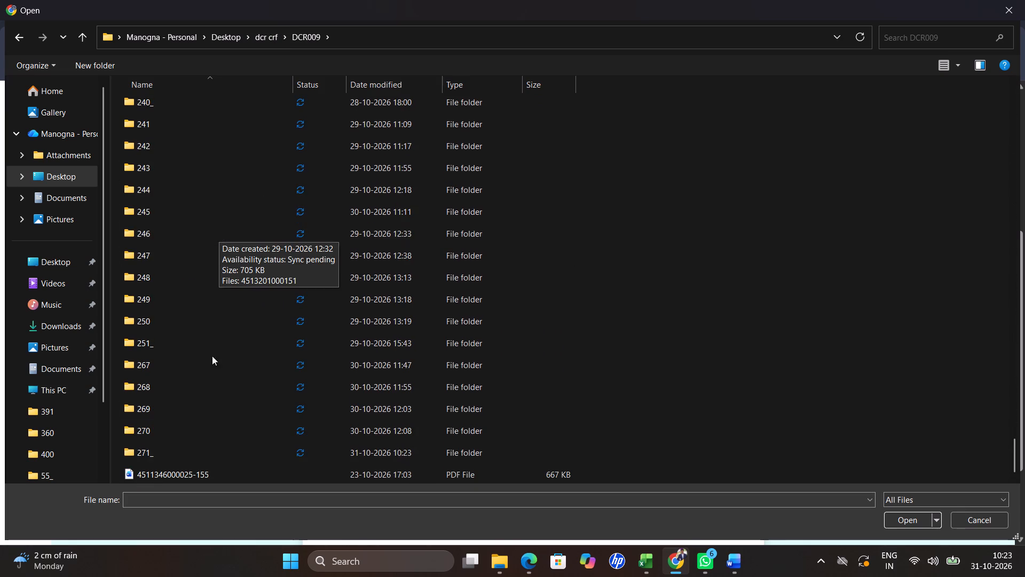
double_click(211, 451)
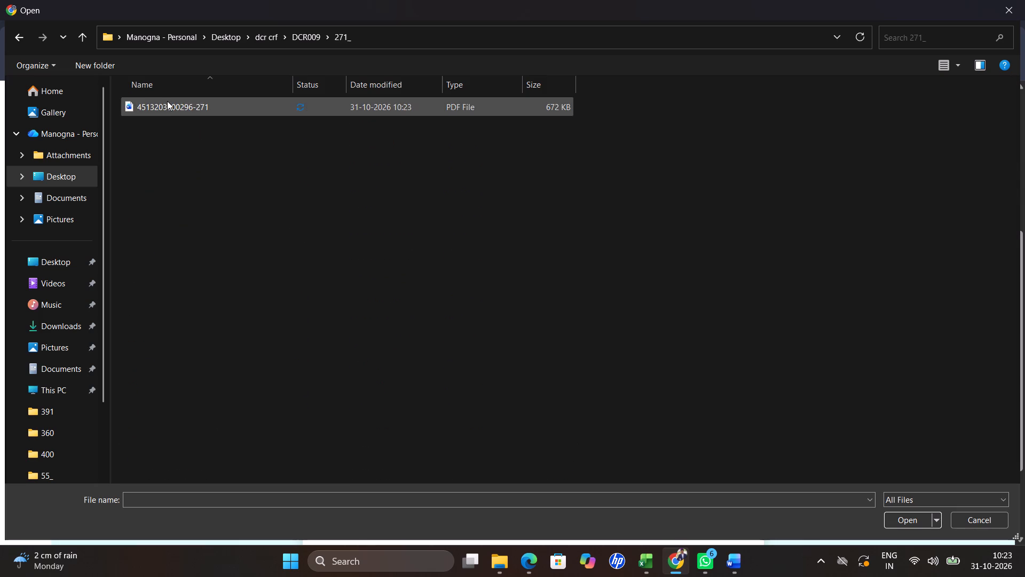
double_click(167, 104)
click(369, 493)
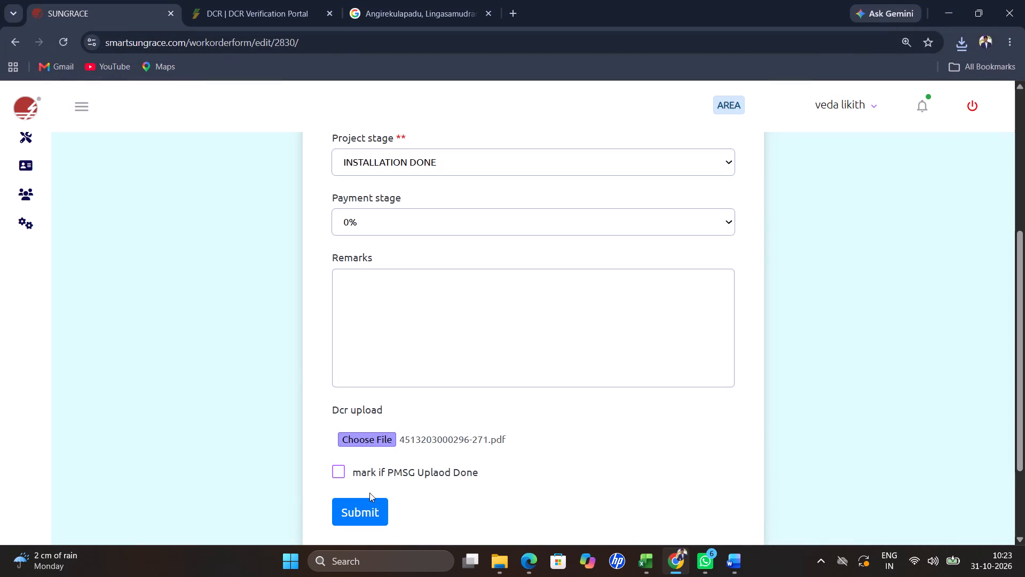
click(358, 516)
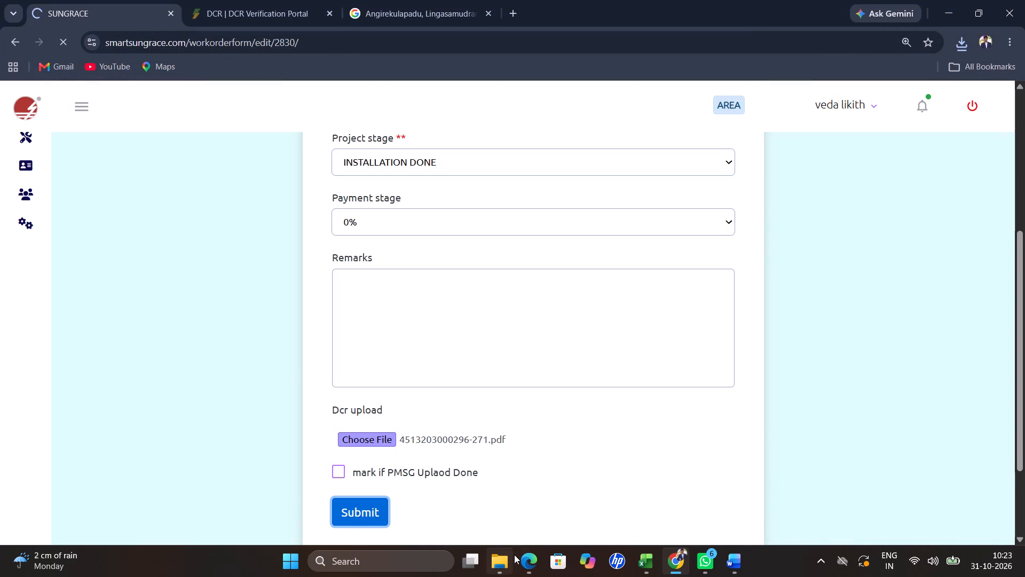
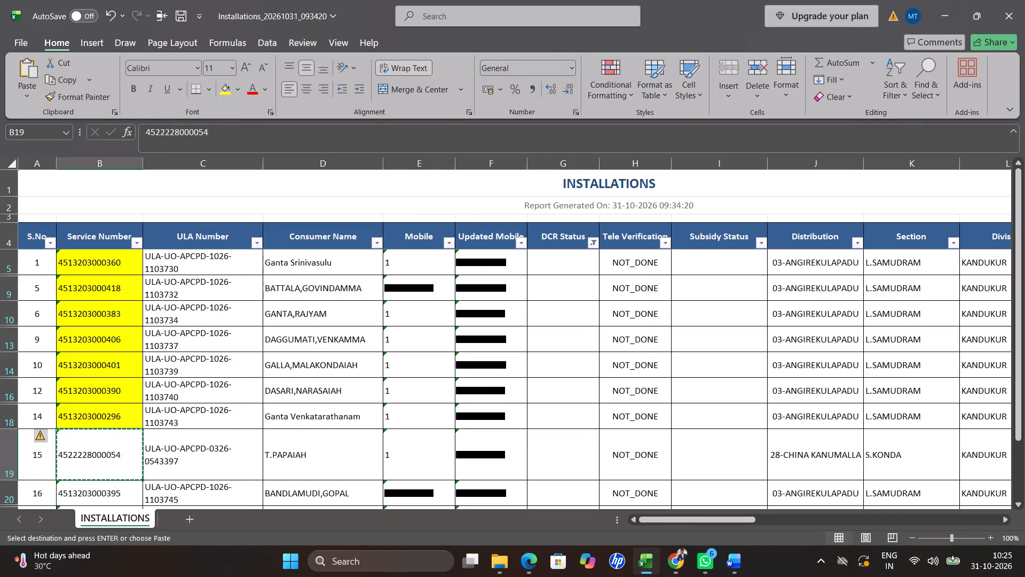
Switch to Chrome and open the SUNGRACE installation record matching the service number copied from row 15 of the Excel list.
click(658, 507)
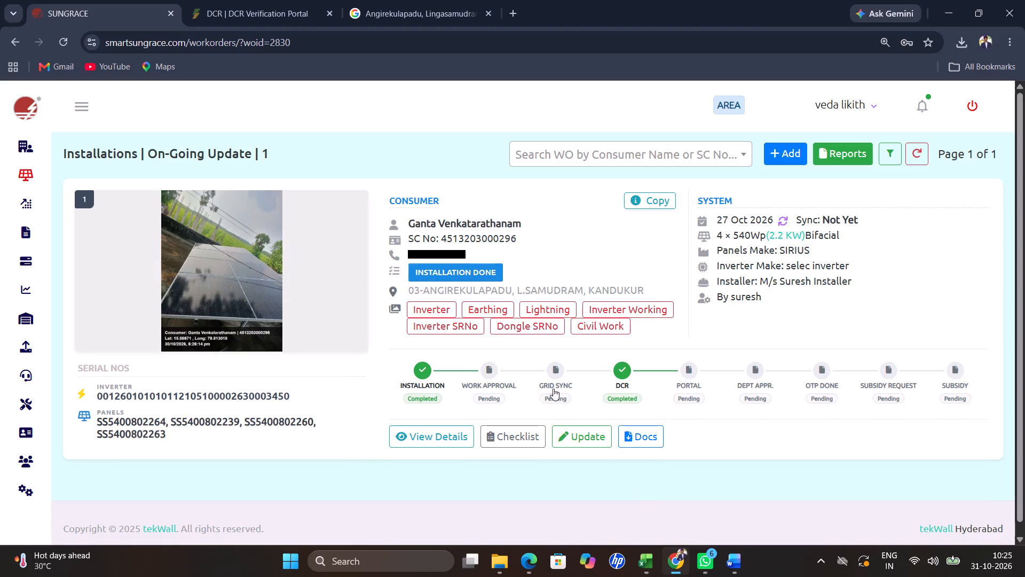
click(540, 142)
key(ctrl+v)
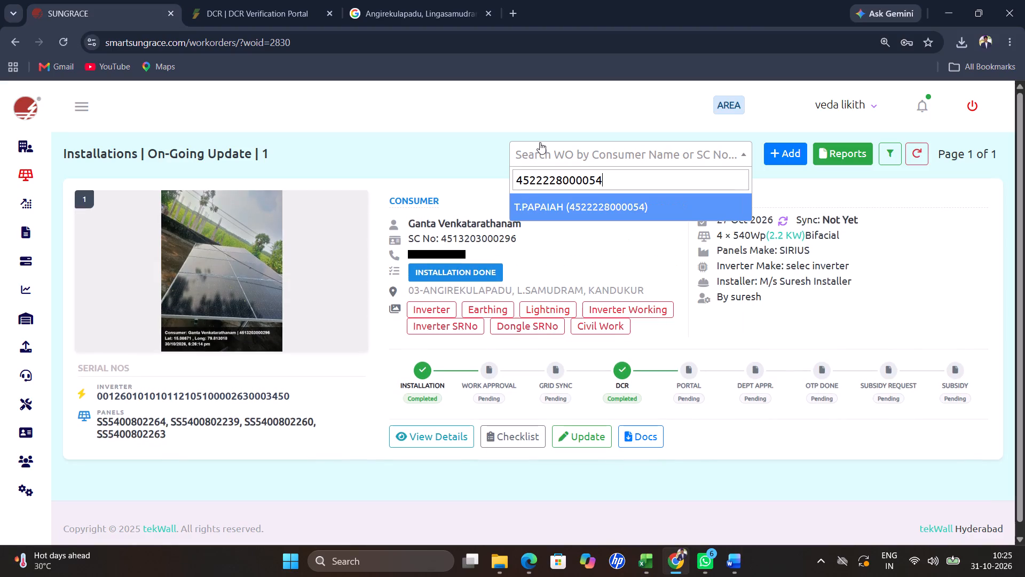
key(Return)
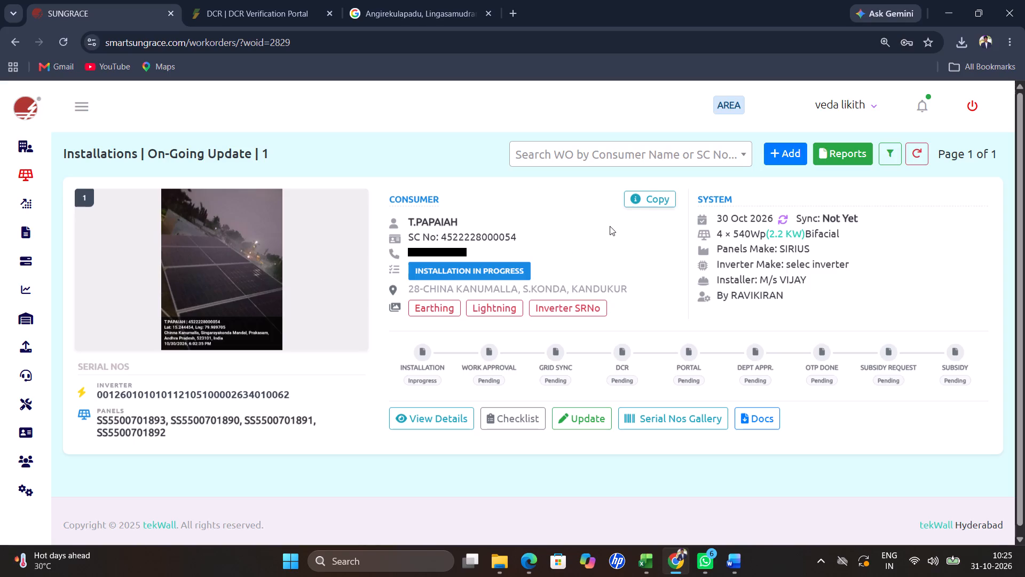
Copy the installation's ULA number from the SUNGRACE Quick Copy Details.
click(645, 192)
click(646, 267)
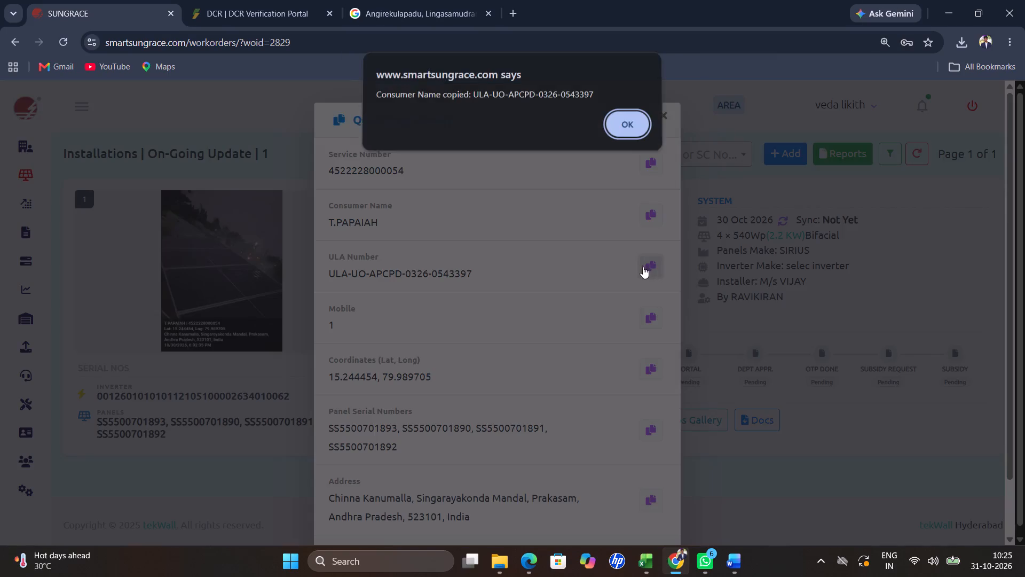
On the NISE portal, close the viewed certificate, start a new B2C consumer issue, and enter the copied ULA number as Consumer Application Number.
click(261, 0)
click(906, 118)
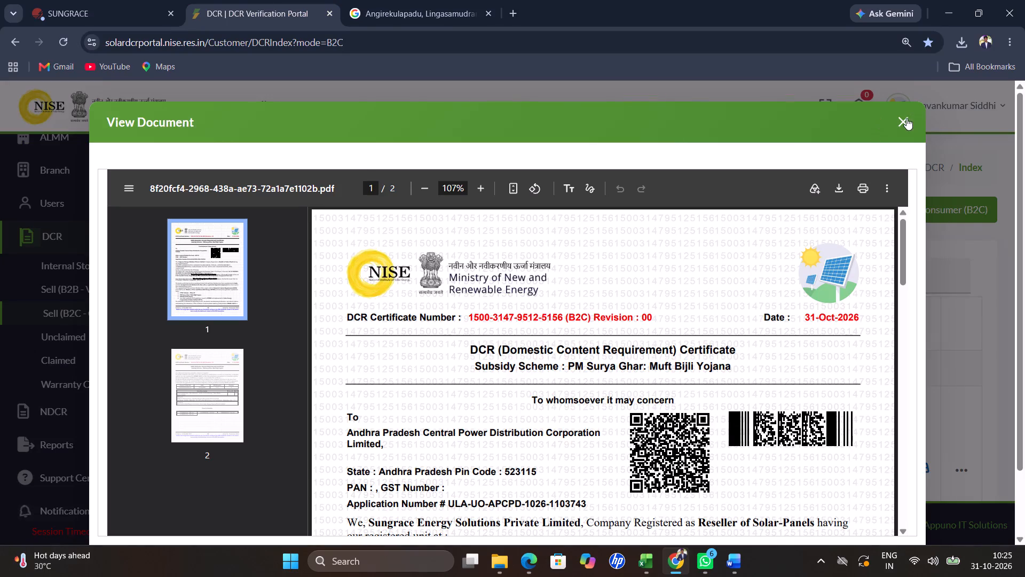
click(898, 216)
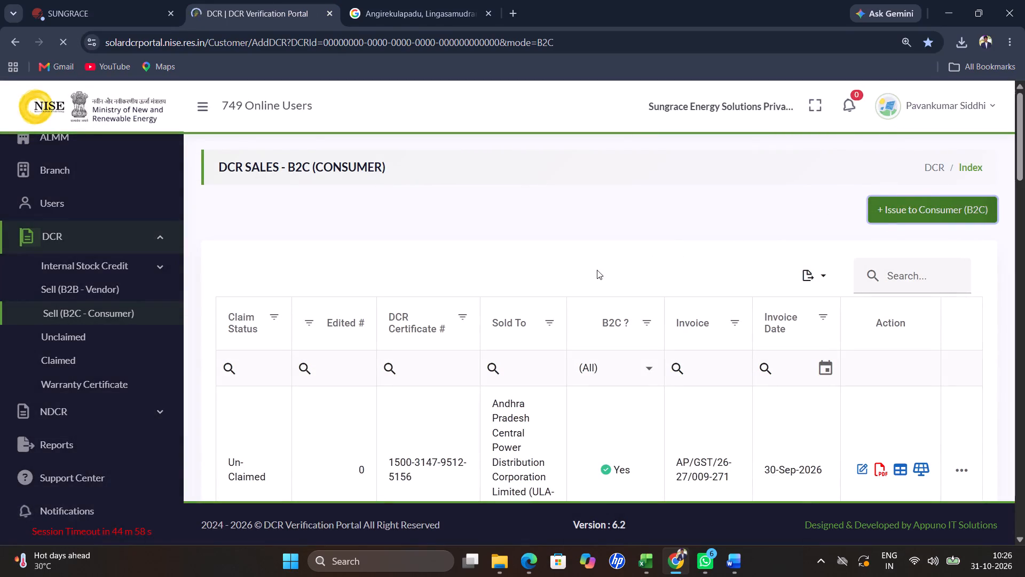
click(458, 307)
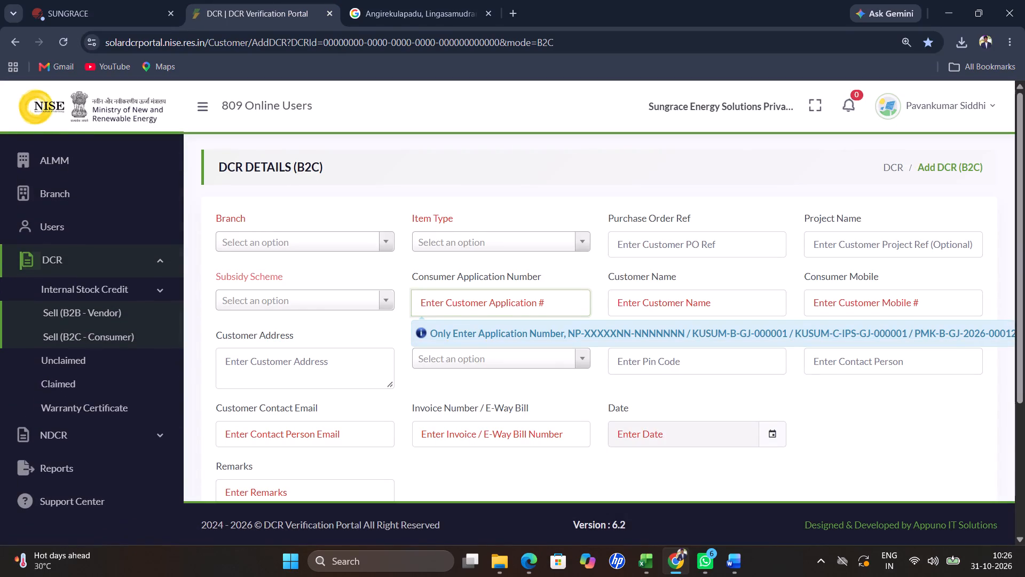
key(ctrl+v)
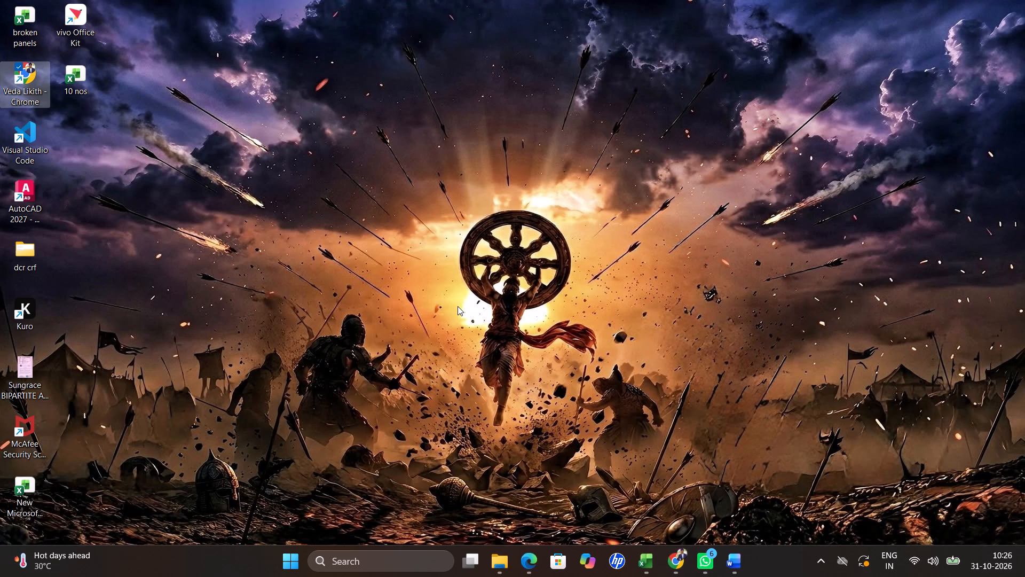
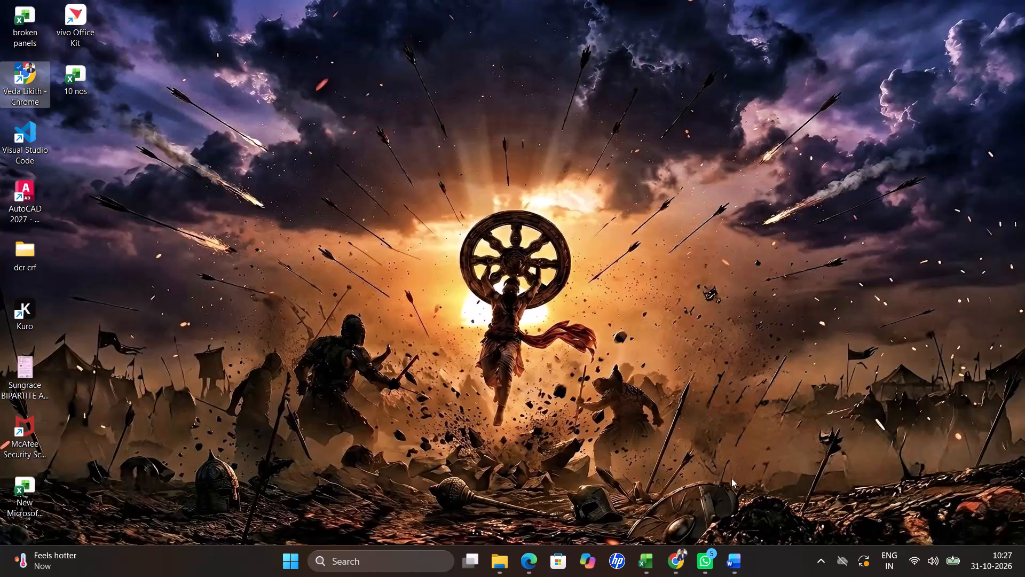
Switch to Chrome and set the Andhra Pradesh branch, PM Surya Ghar: Muft Bijli Yojana subsidy scheme and Solar Panels item type.
click(664, 512)
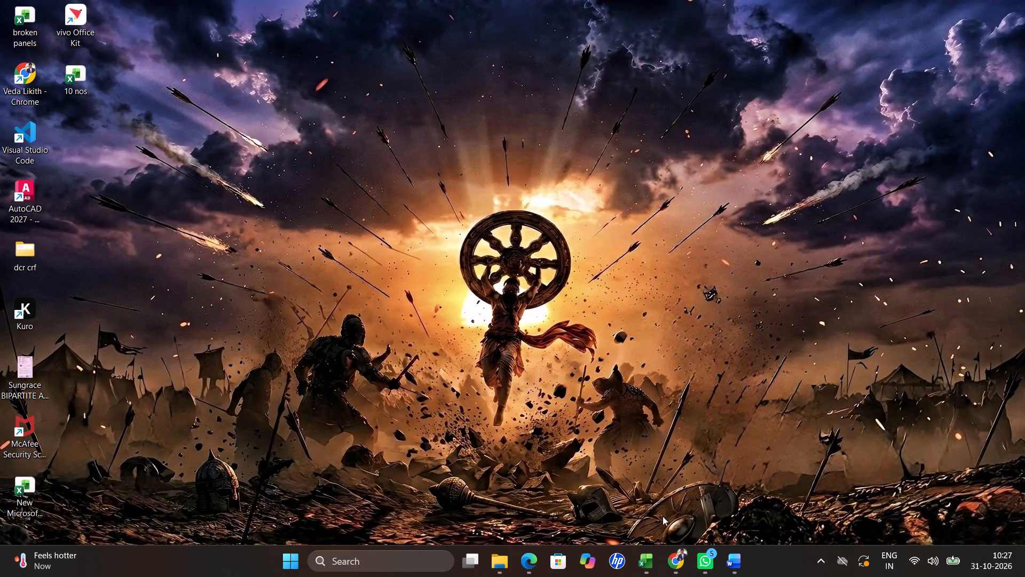
click(671, 519)
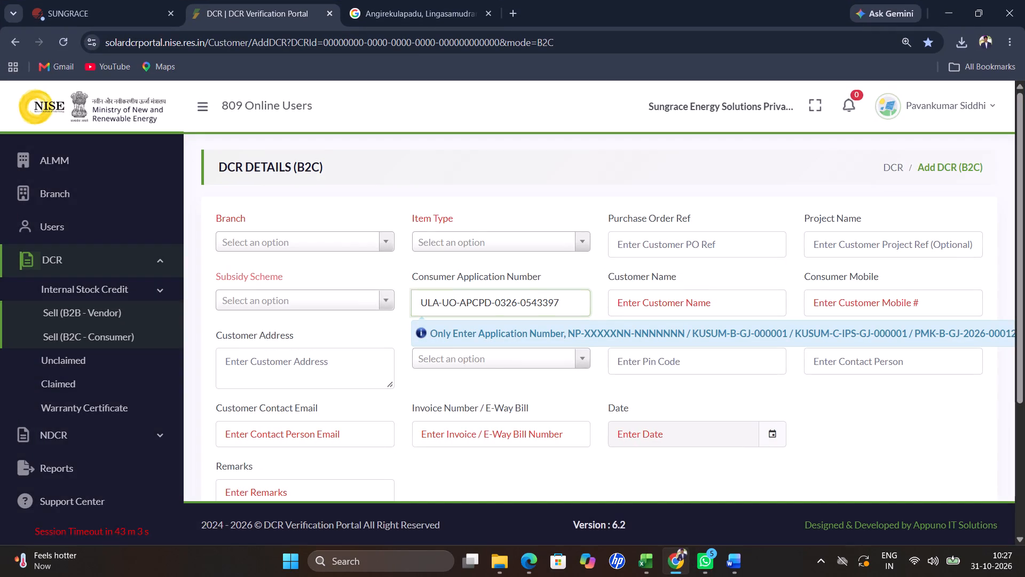
click(333, 238)
click(297, 301)
click(303, 299)
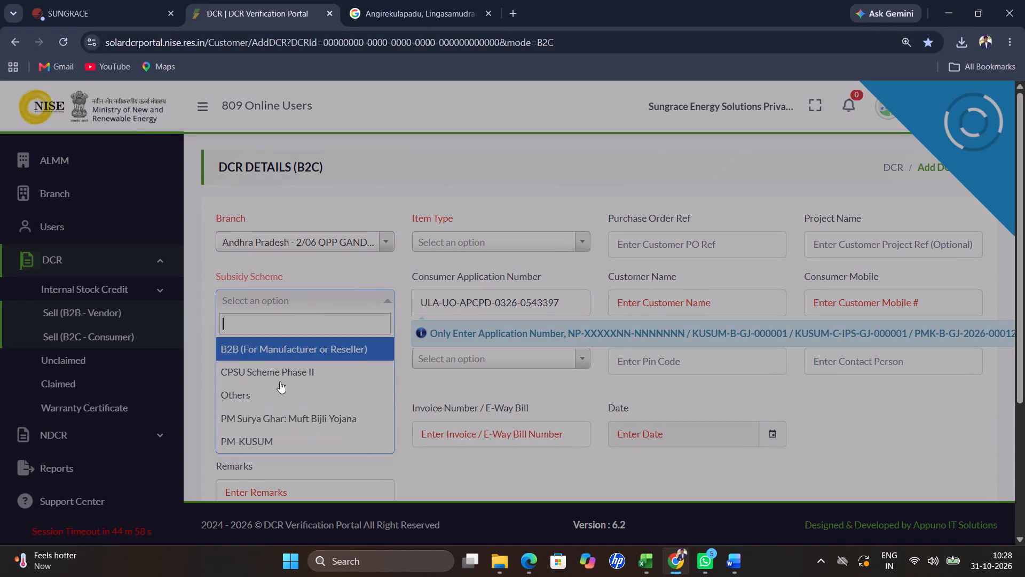
click(292, 415)
click(467, 239)
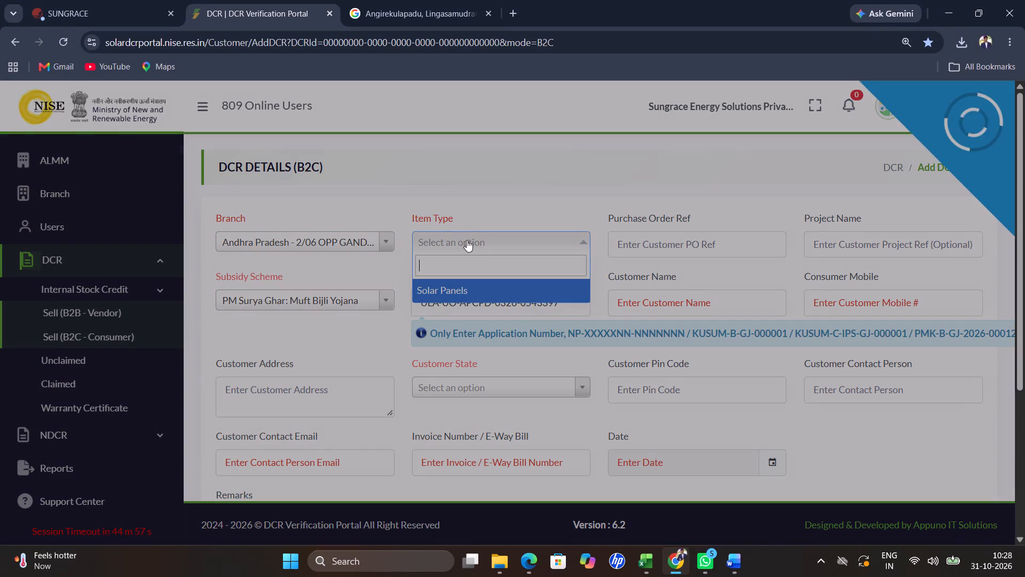
click(453, 295)
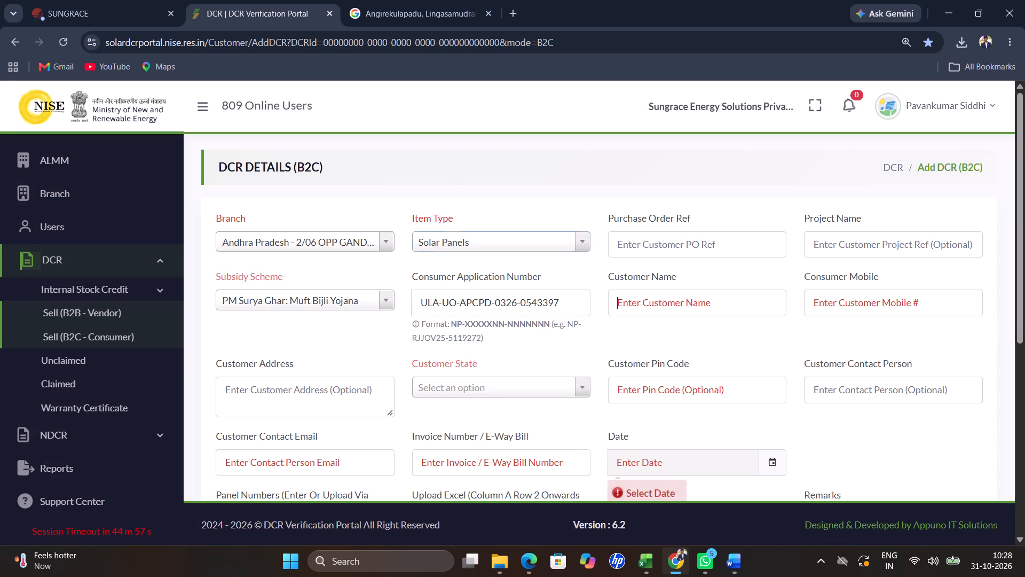
click(716, 306)
click(716, 517)
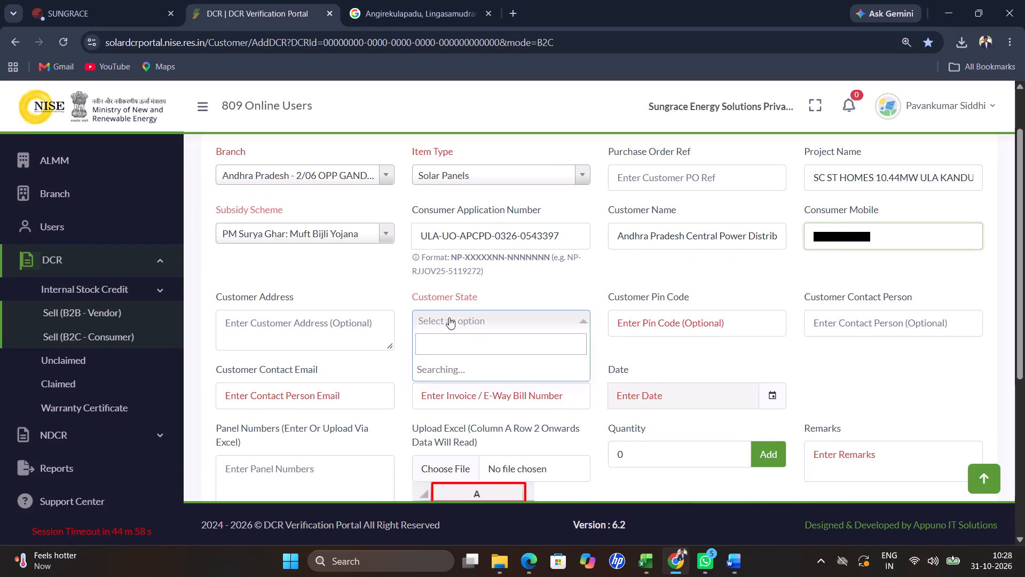
click(460, 408)
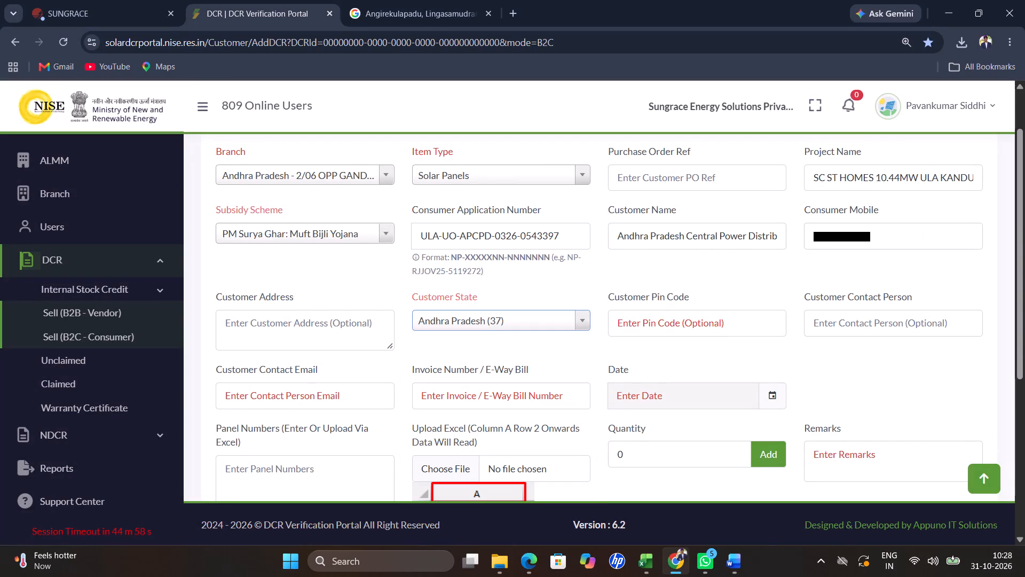
drag(388, 399, 383, 399)
Copy the contact email address from the Word details document into the portal's Customer Contact Email.
click(682, 480)
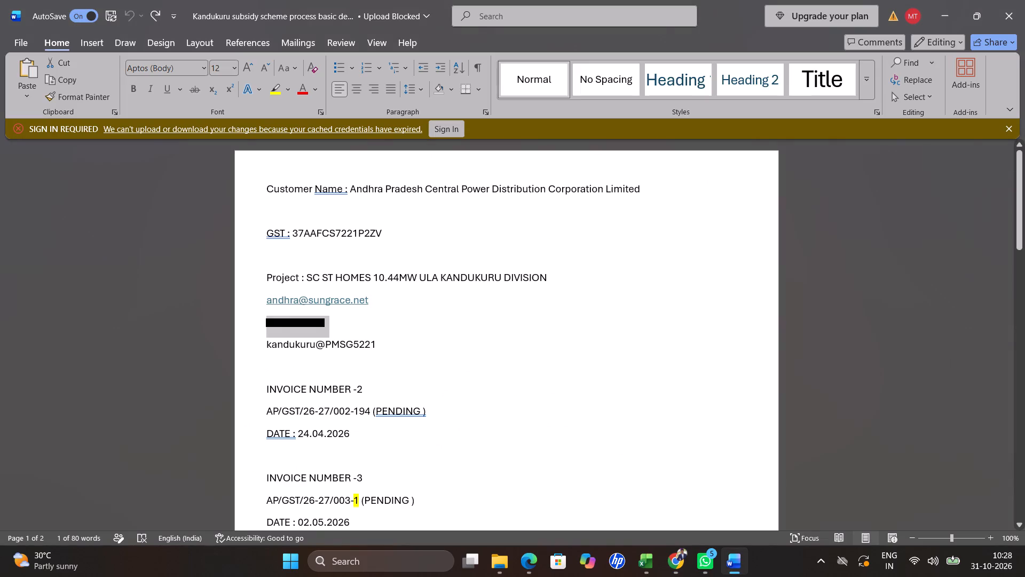
drag(401, 301, 214, 299)
key(ctrl+c)
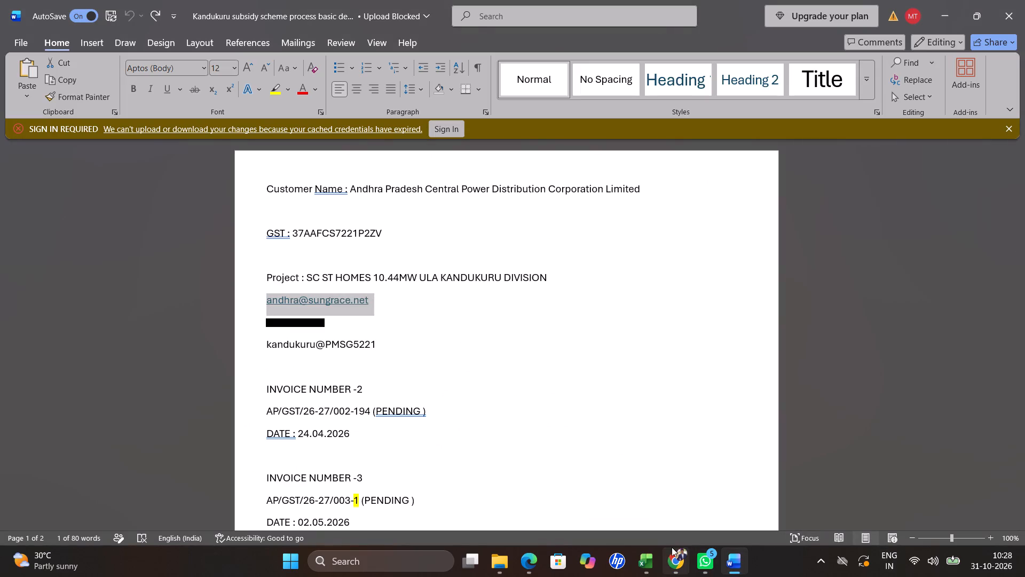
click(655, 492)
key(ctrl+v)
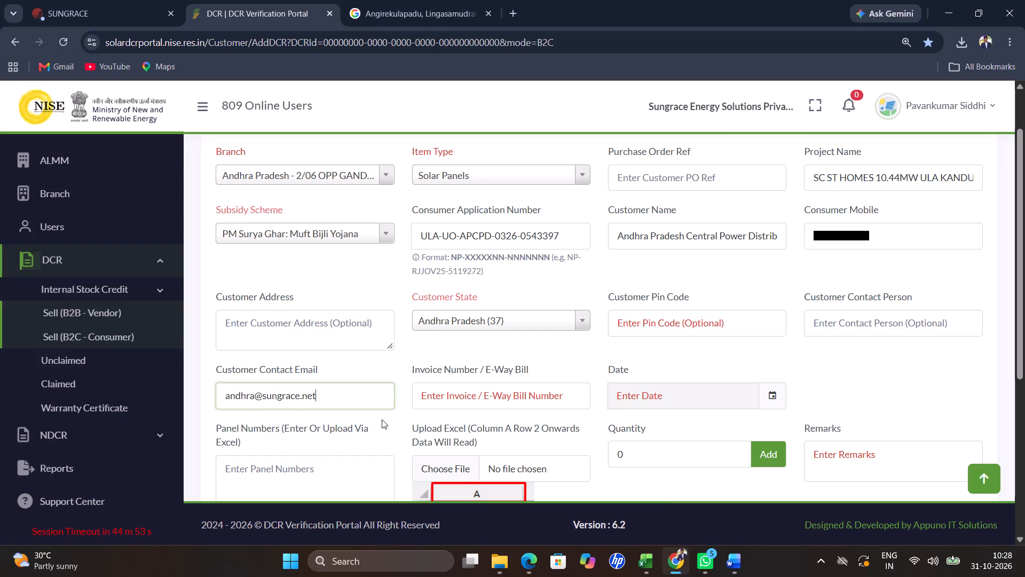
Copy the invoice 7 prefix AP/GST/26-27/007- from the Word document into the portal's Invoice Number / E-Way Bill and complete it as AP/GST/26-27/007-59.
scroll(478, 339, down, 2)
click(458, 259)
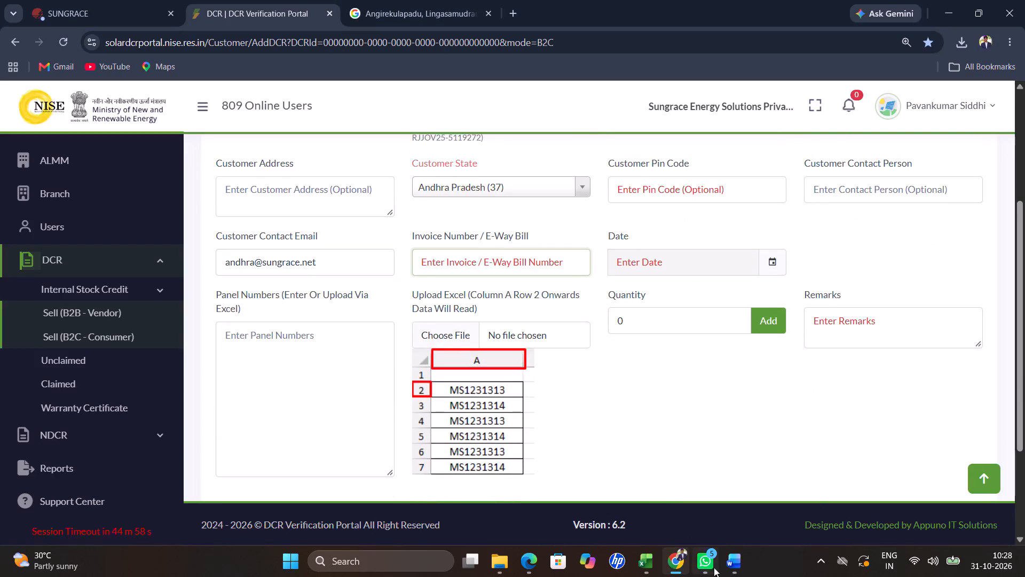
click(720, 519)
scroll(427, 392, down, 11)
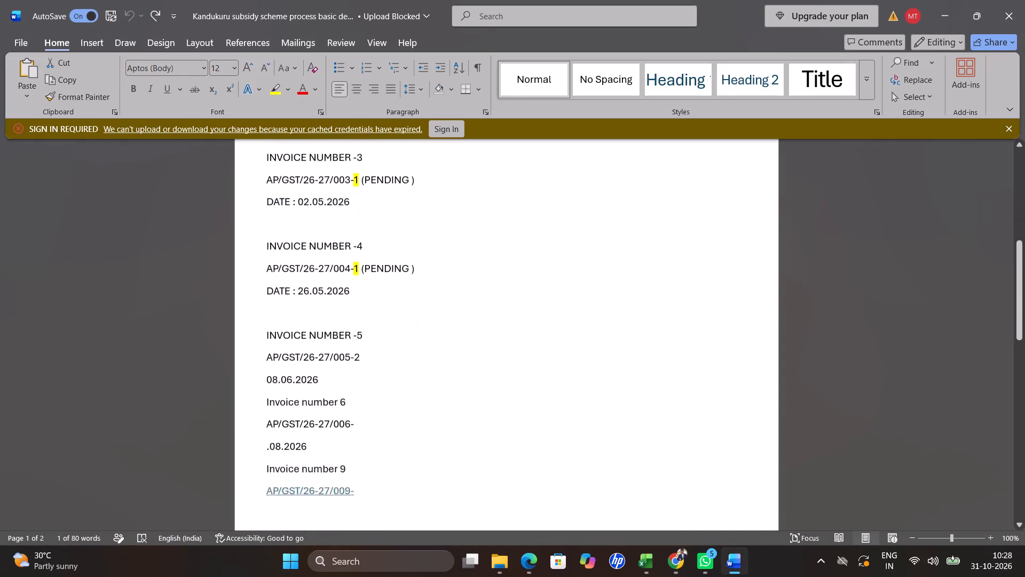
scroll(388, 436, down, 7)
drag(362, 394, 332, 393)
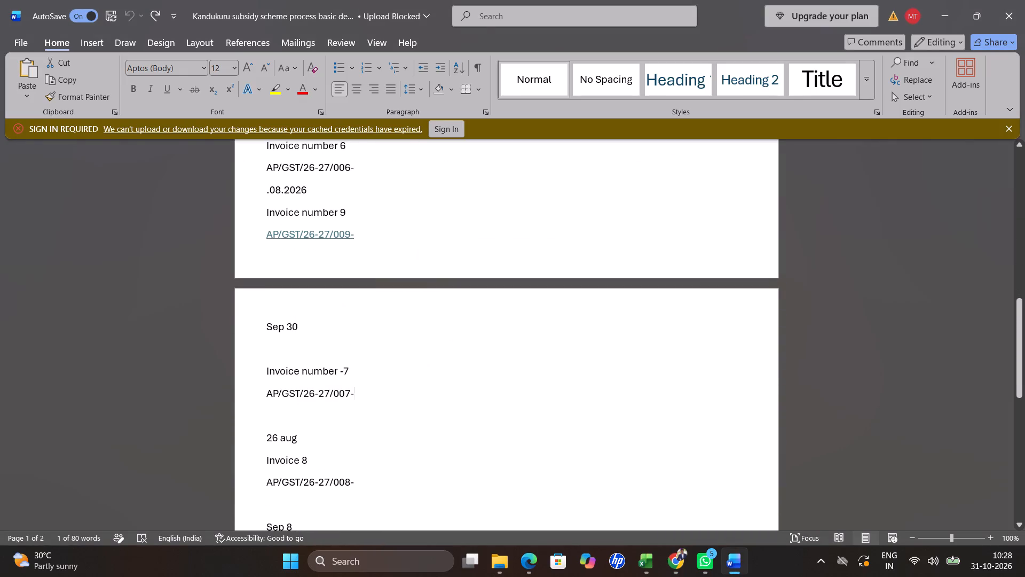
drag(332, 393, 226, 392)
key(ctrl+c)
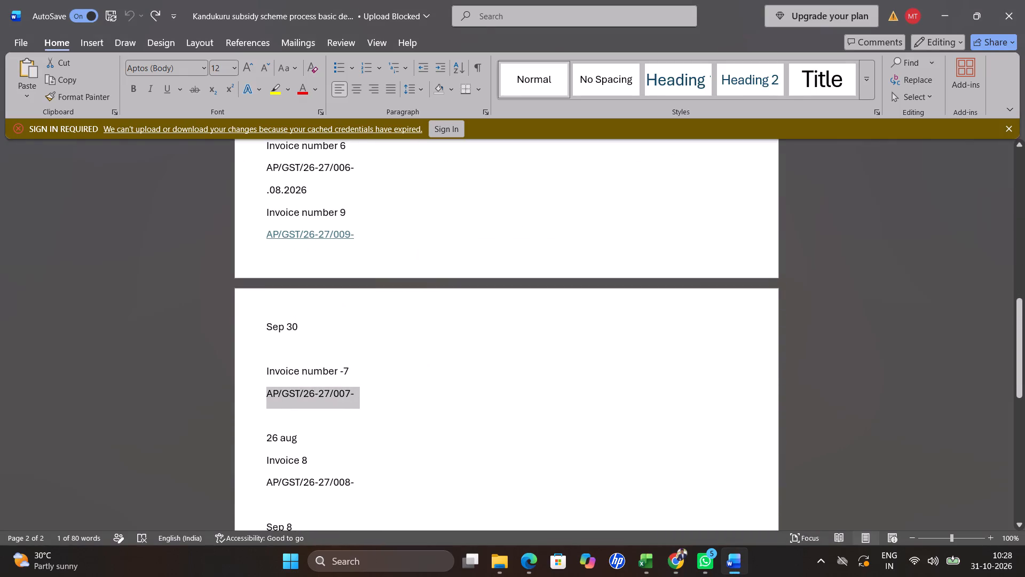
click(669, 489)
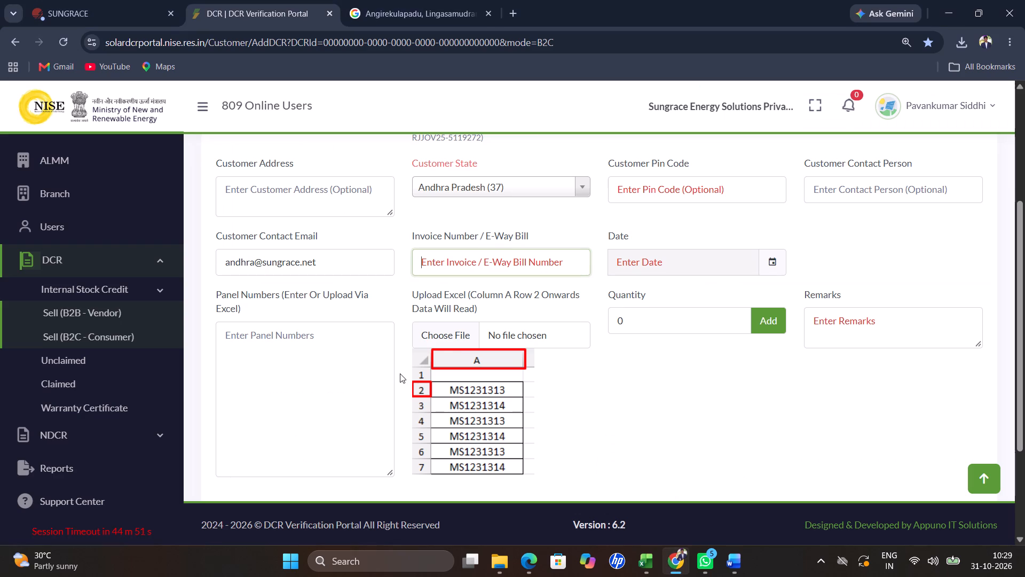
key(ctrl+v)
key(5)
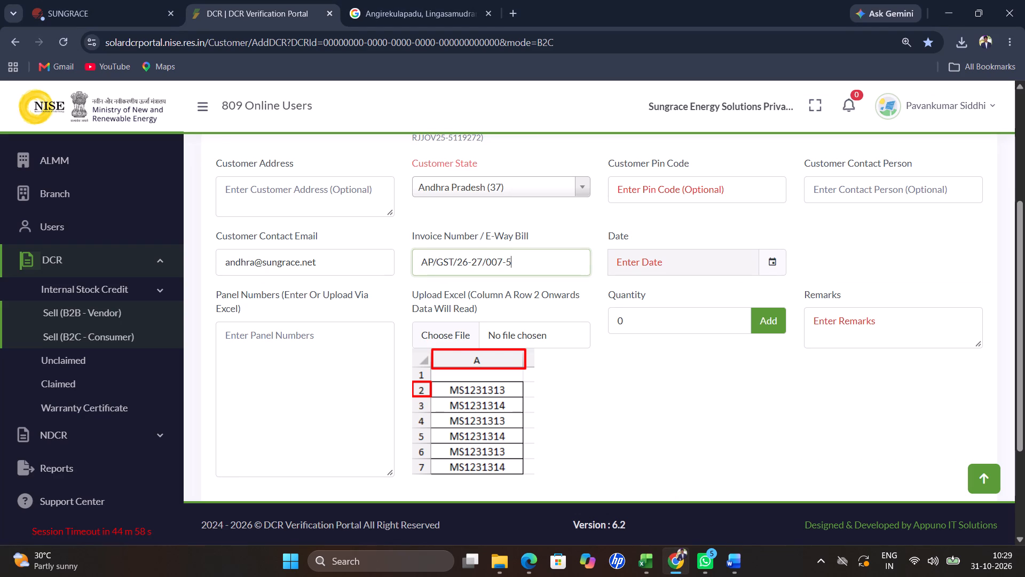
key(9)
Set the invoice Date to 26-Aug-2026.
click(666, 268)
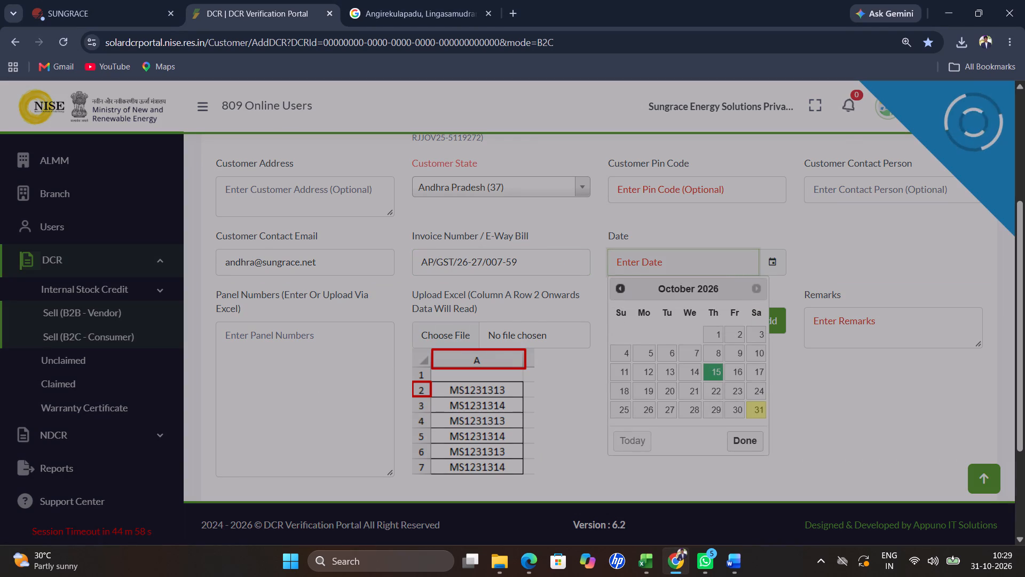
click(619, 290)
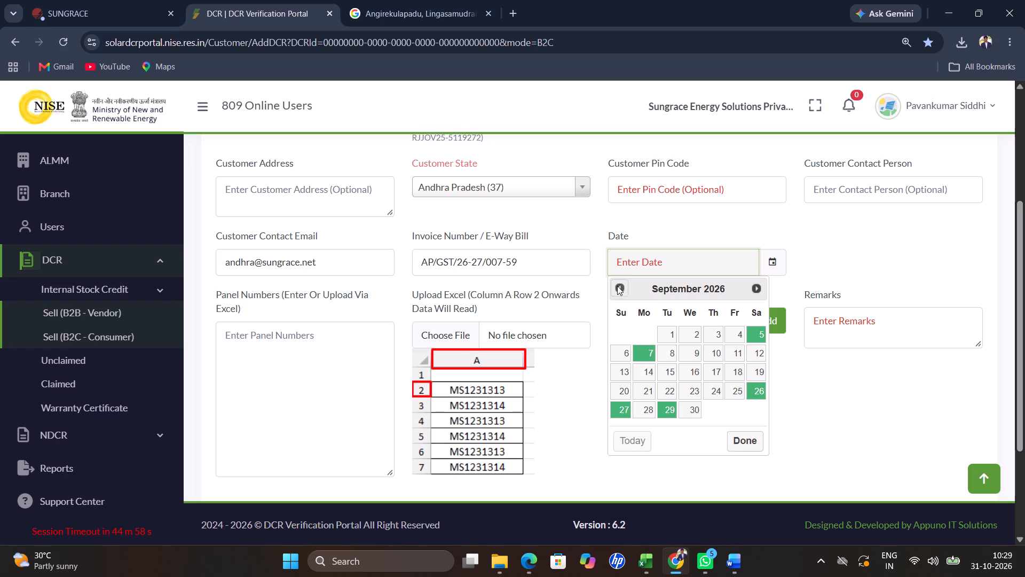
click(617, 286)
click(693, 407)
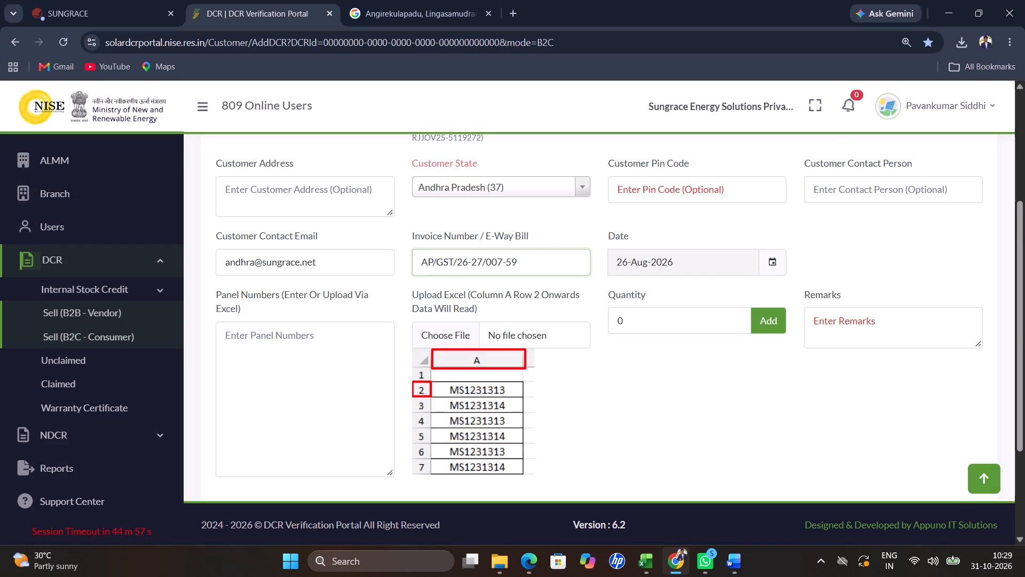
Copy the panel serial numbers from the SUNGRACE Quick Copy Details into the DCR form's Panel Numbers.
click(360, 391)
click(98, 0)
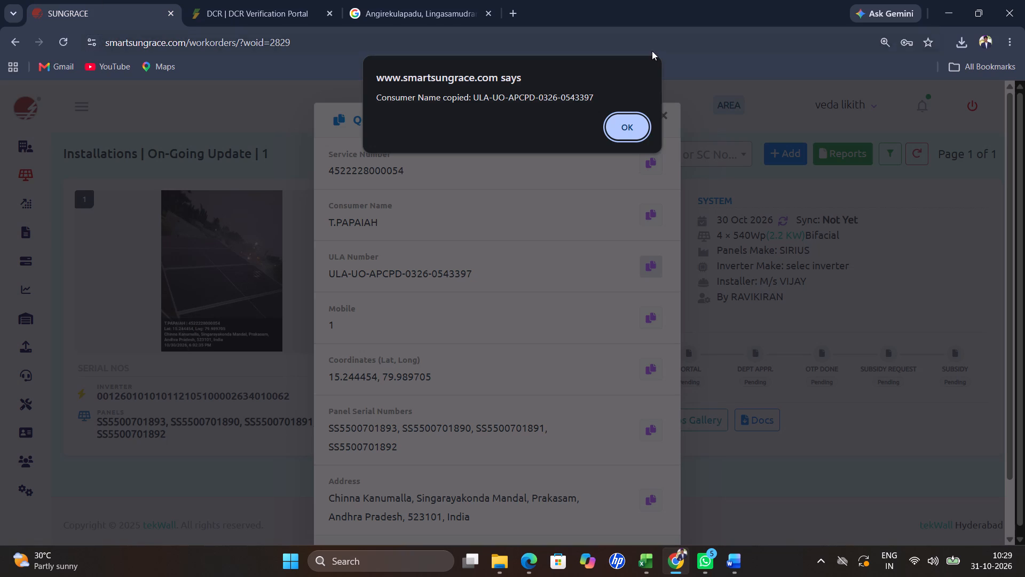
click(630, 125)
click(652, 422)
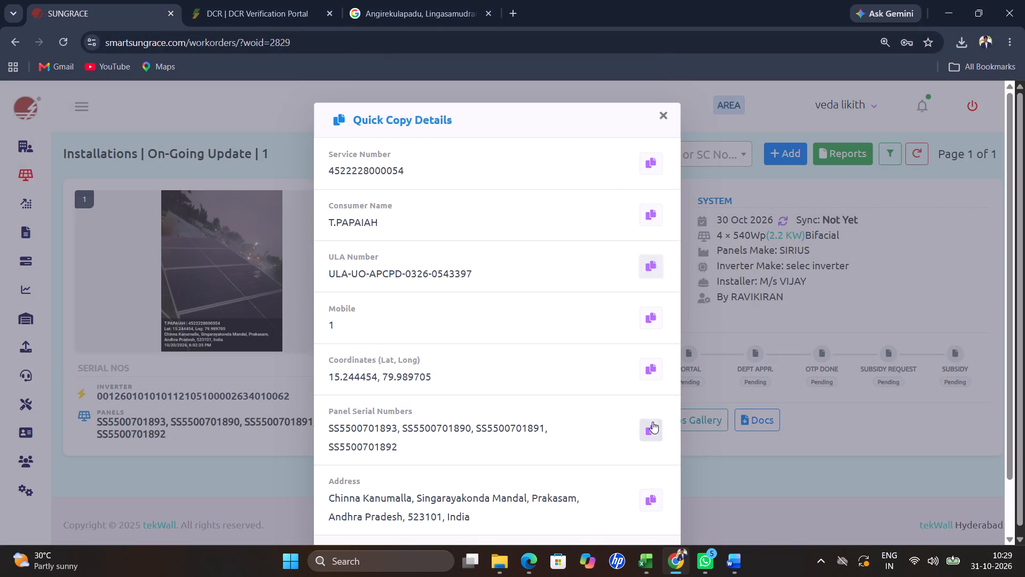
click(232, 0)
key(ctrl+v)
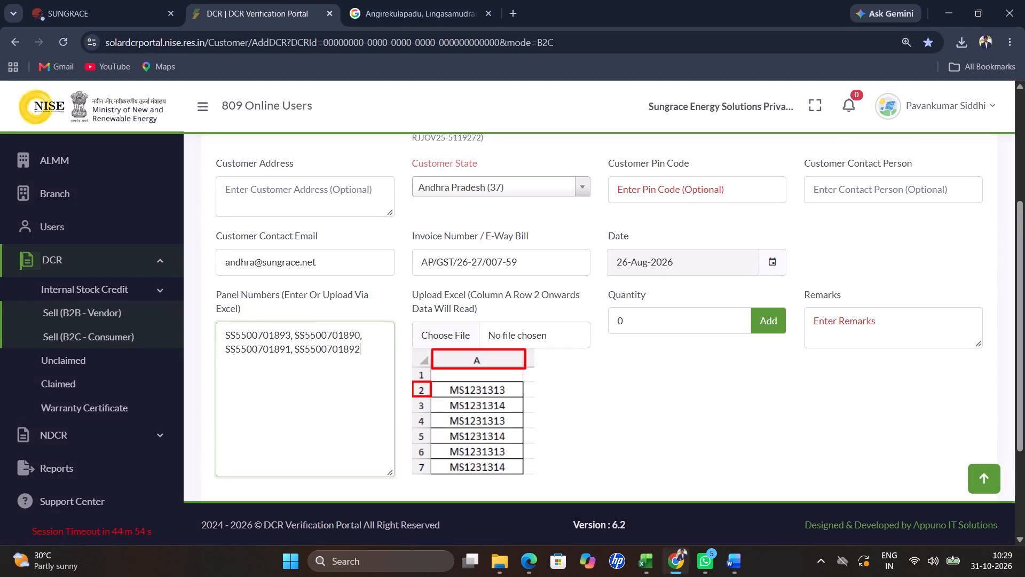
key(Left)
key(Left)
key(Left)
key(Left)
key(Left)
key(Left)
key(Left)
key(Left)
key(Left)
key(Left)
key(Left)
key(Left)
key(BackSpace)
key(BackSpace)
key(Return)
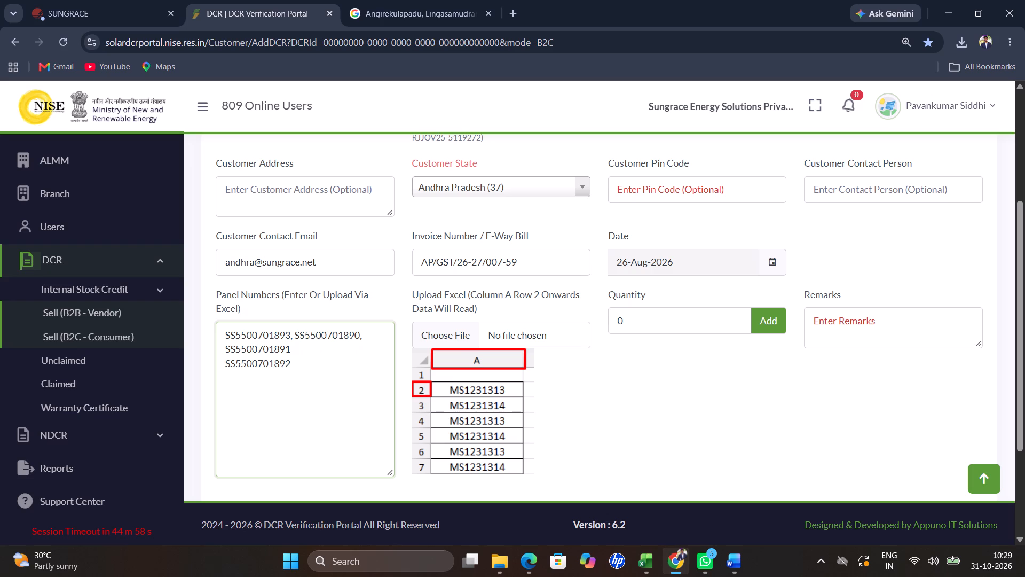
key(Up)
key(Up)
key(Up)
key(Up)
key(Up)
key(Right)
key(Right)
key(Right)
key(Right)
key(Right)
key(Right)
key(Right)
key(Right)
key(Right)
key(Right)
key(Right)
key(Right)
key(Right)
key(Right)
key(BackSpace)
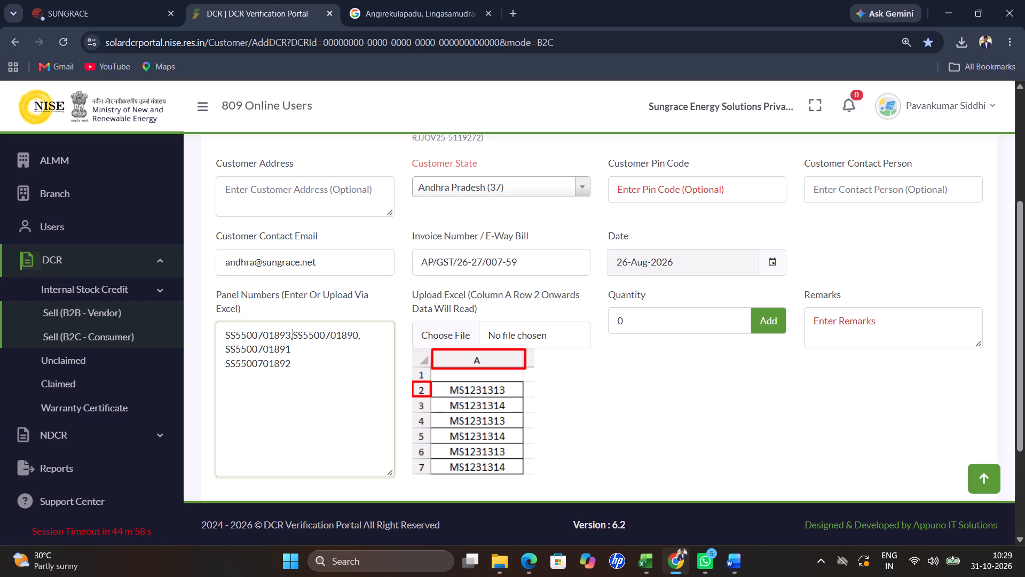
key(BackSpace)
key(Return)
key(Right)
key(Right)
key(Right)
key(Right)
key(Right)
key(Right)
key(Right)
key(Right)
key(Right)
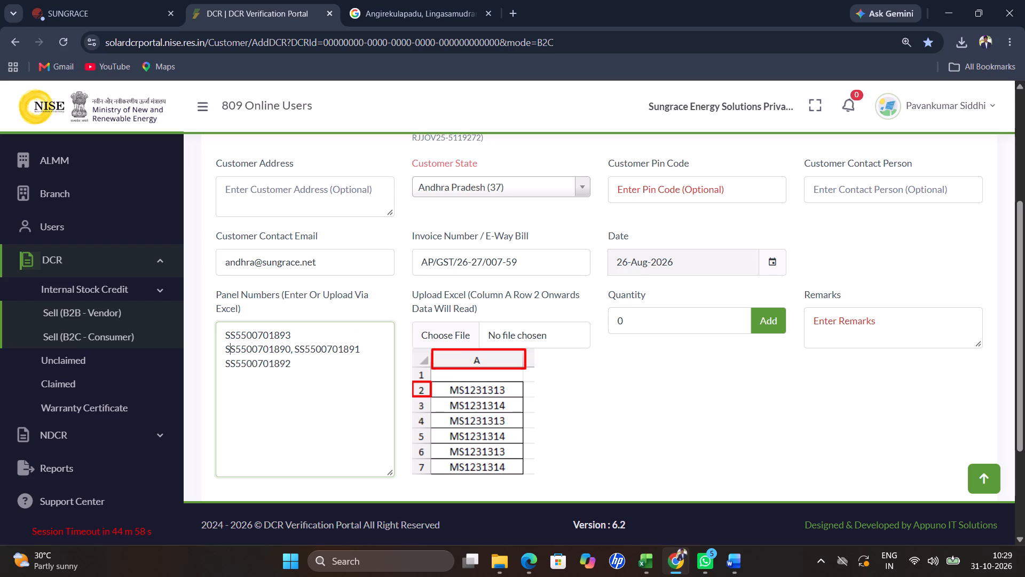
key(Right)
key(Right)
key(Right)
key(Right)
key(Right)
key(Right)
key(Left)
key(BackSpace)
key(BackSpace)
key(Return)
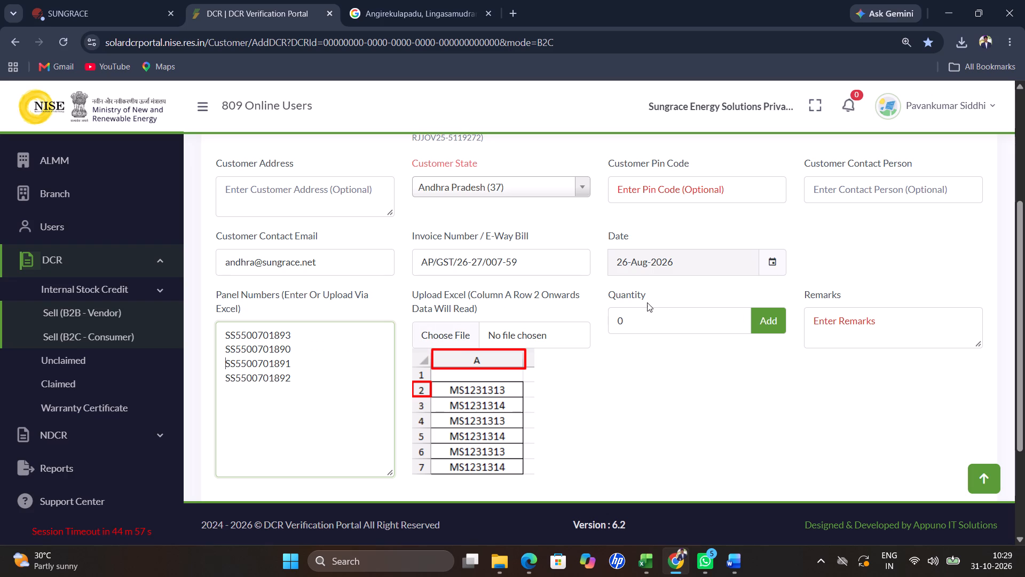
Set the quantity to 4 and try to add the four panels to the DCR form.
click(644, 319)
scroll(643, 321, up, 4)
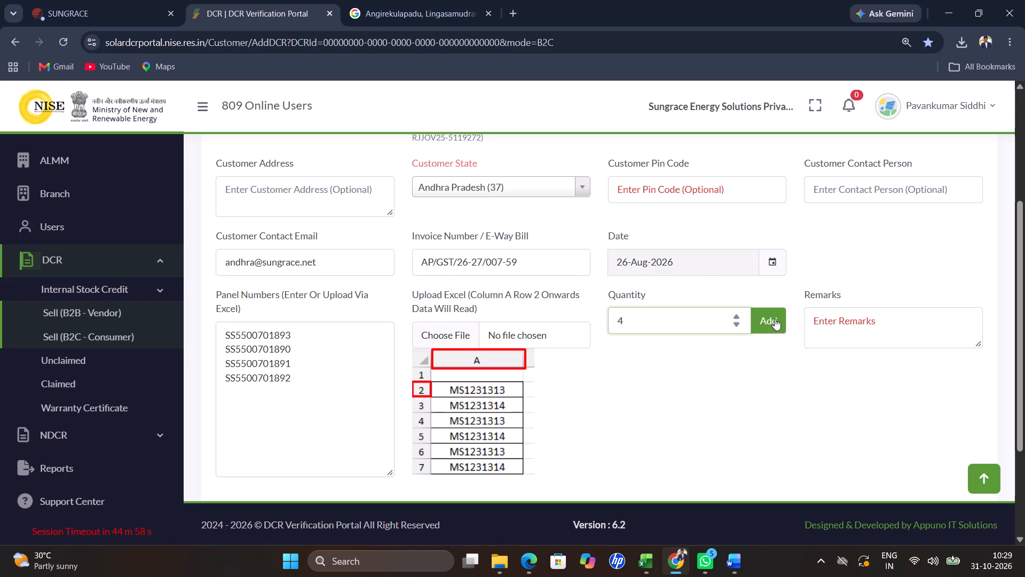
click(774, 321)
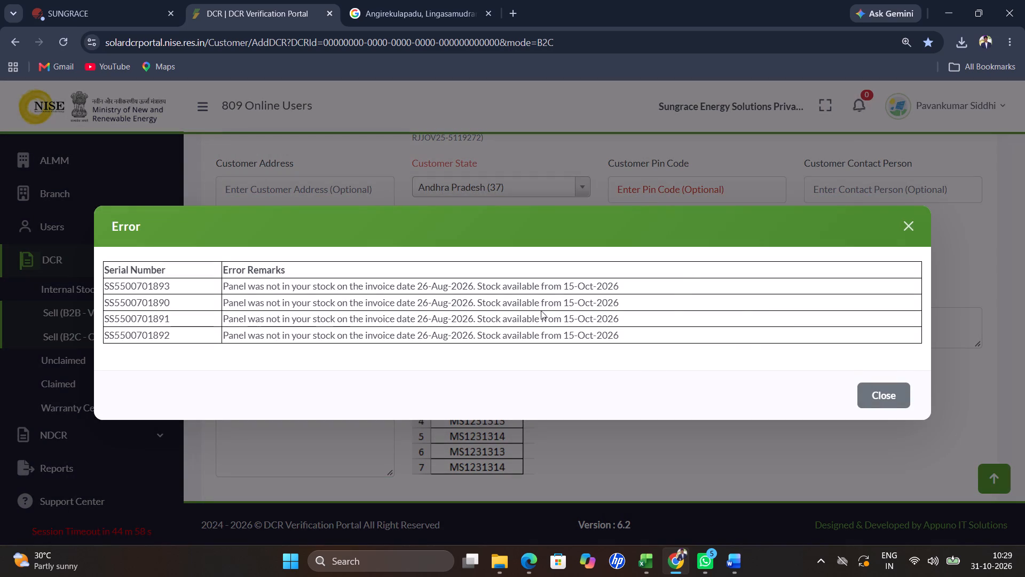
click(906, 218)
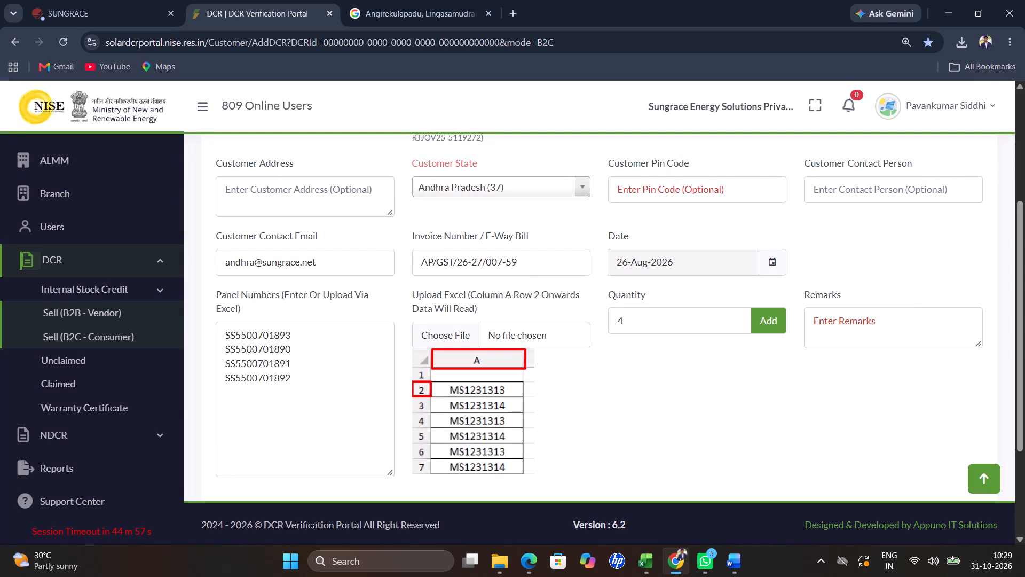
Change the invoice number to AP/GST/26-27/010-59 and set the date to 15-Oct-2026.
click(501, 262)
key(BackSpace)
key(1)
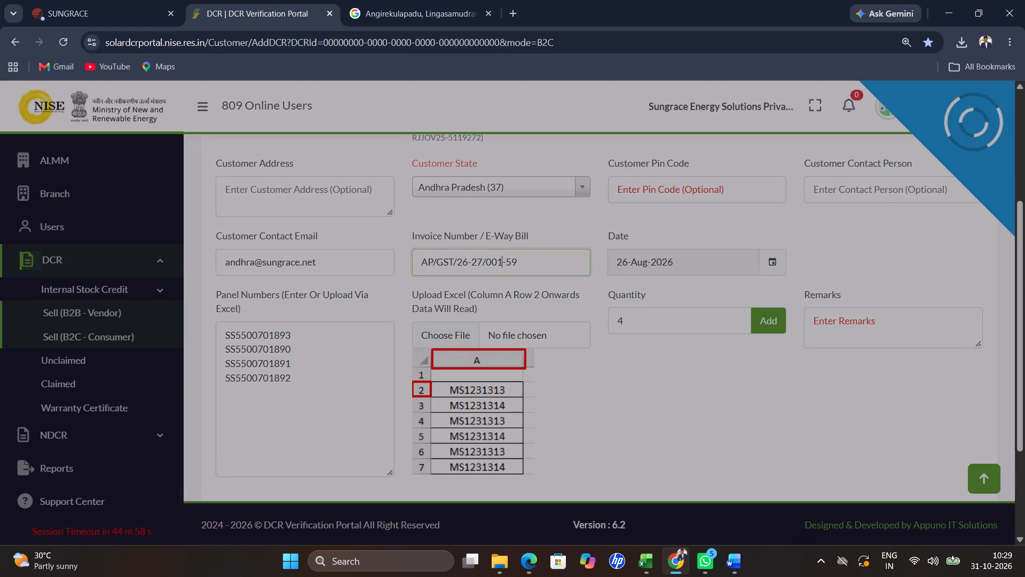
key(BackSpace)
key(BackSpace)
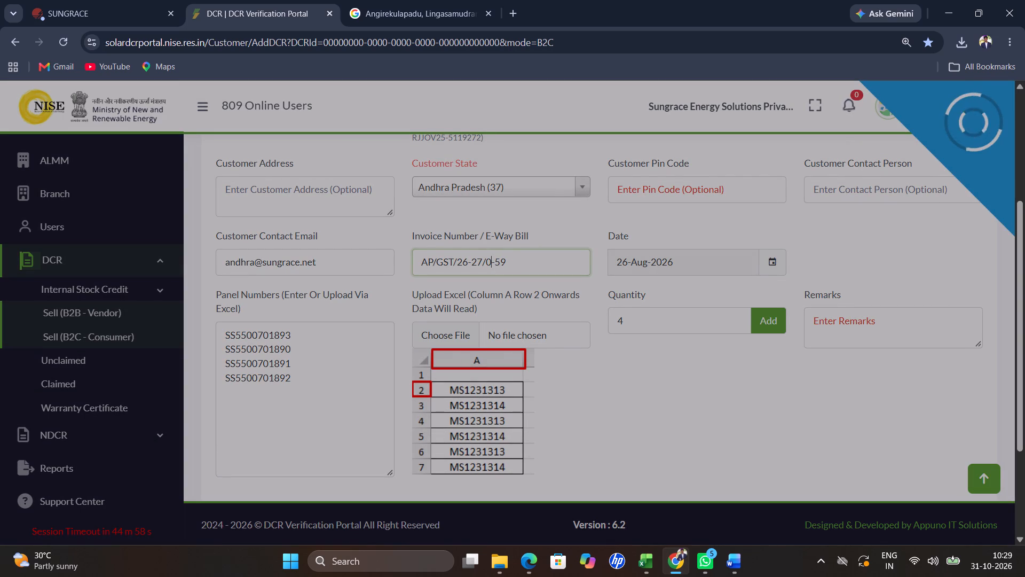
text(10)
click(724, 264)
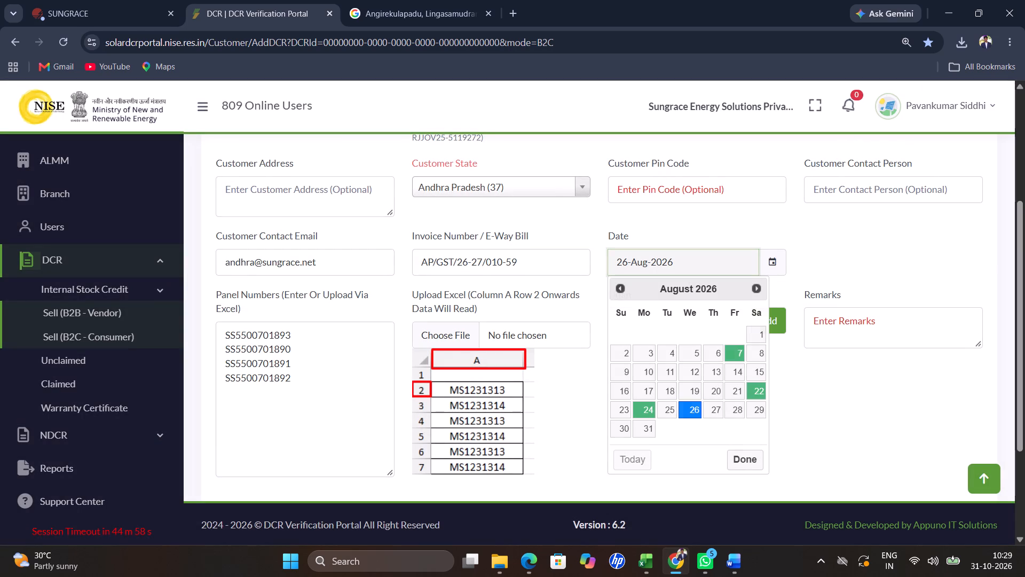
double_click(764, 283)
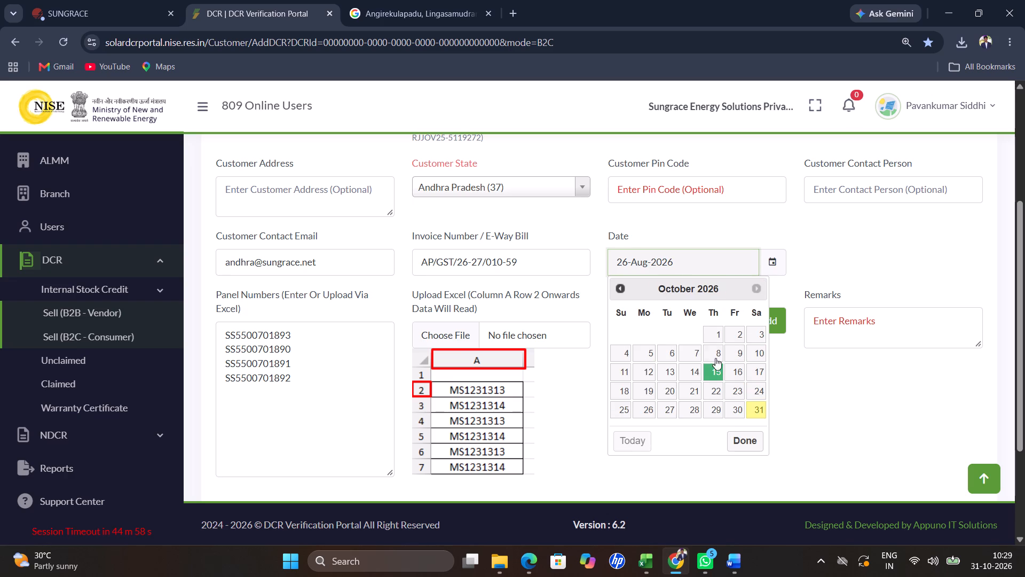
click(717, 367)
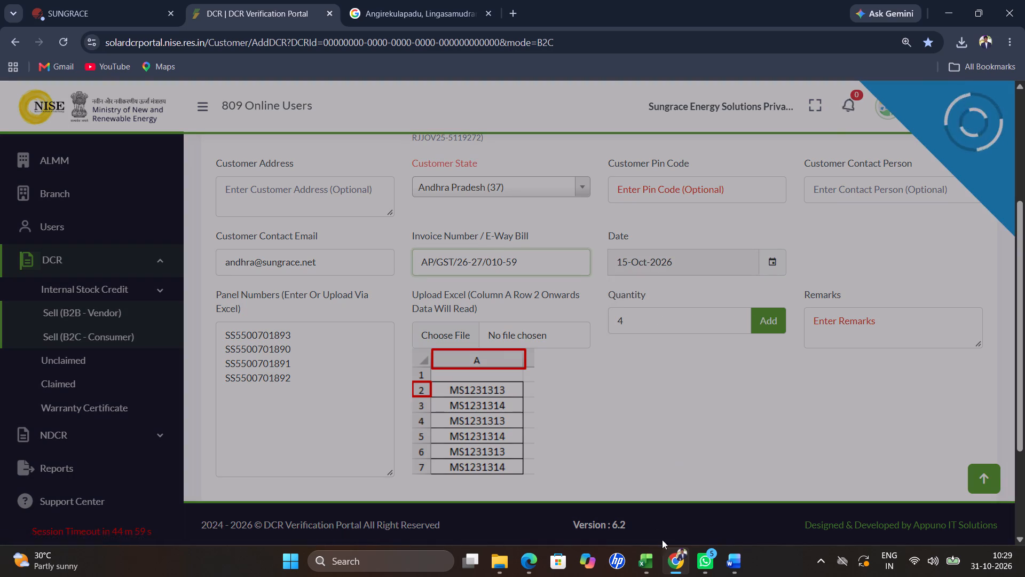
Switch to the Kandukuru subsidy scheme Word document and check its listed invoice numbers and dates.
click(727, 506)
scroll(339, 278, down, 2)
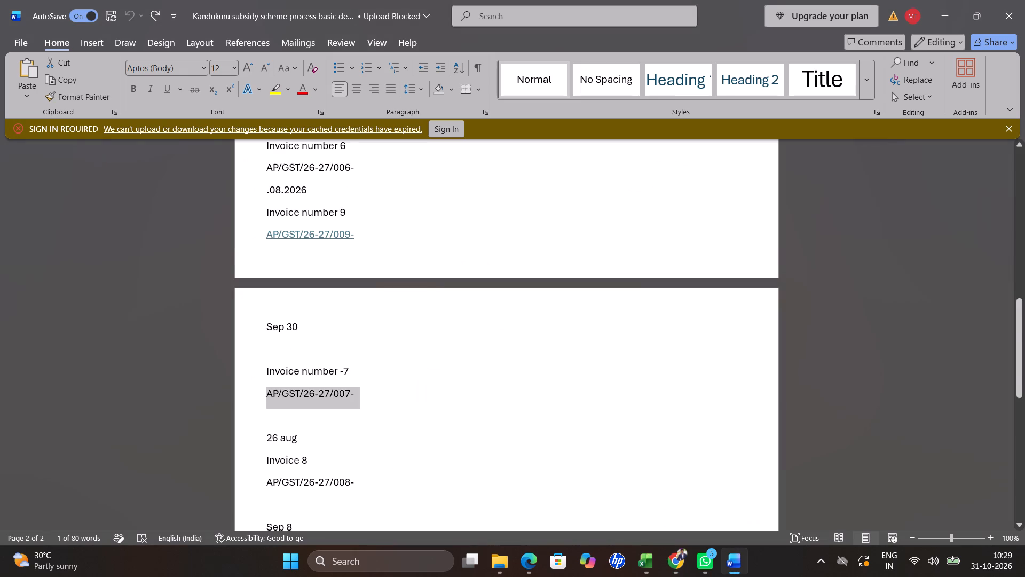
scroll(341, 288, down, 8)
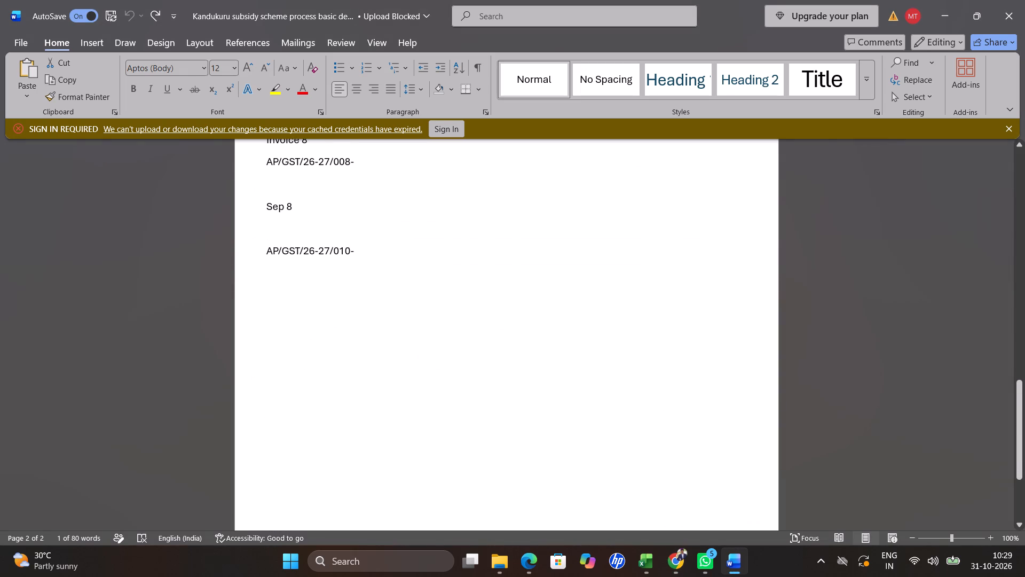
scroll(357, 283, up, 2)
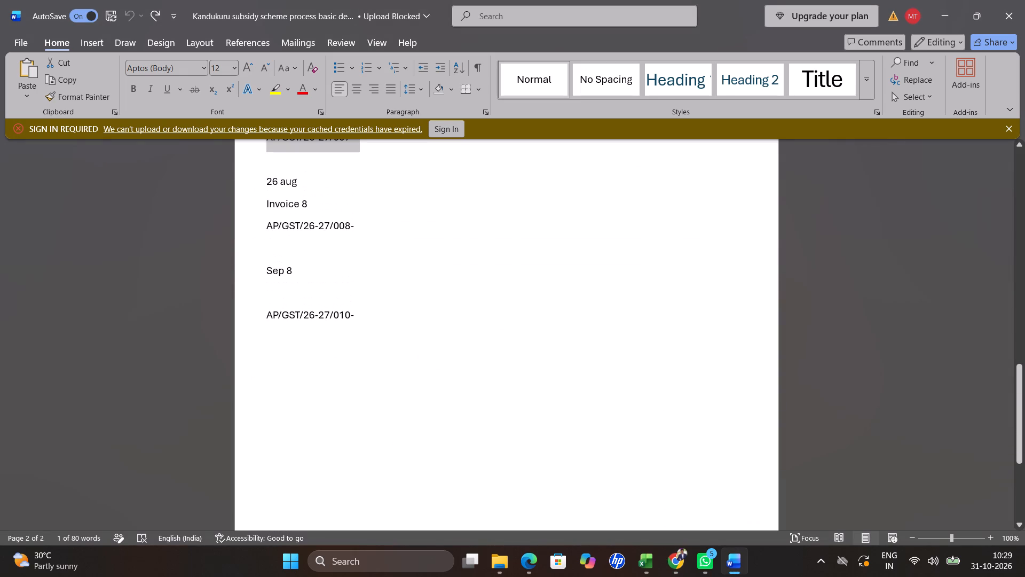
scroll(358, 341, up, 2)
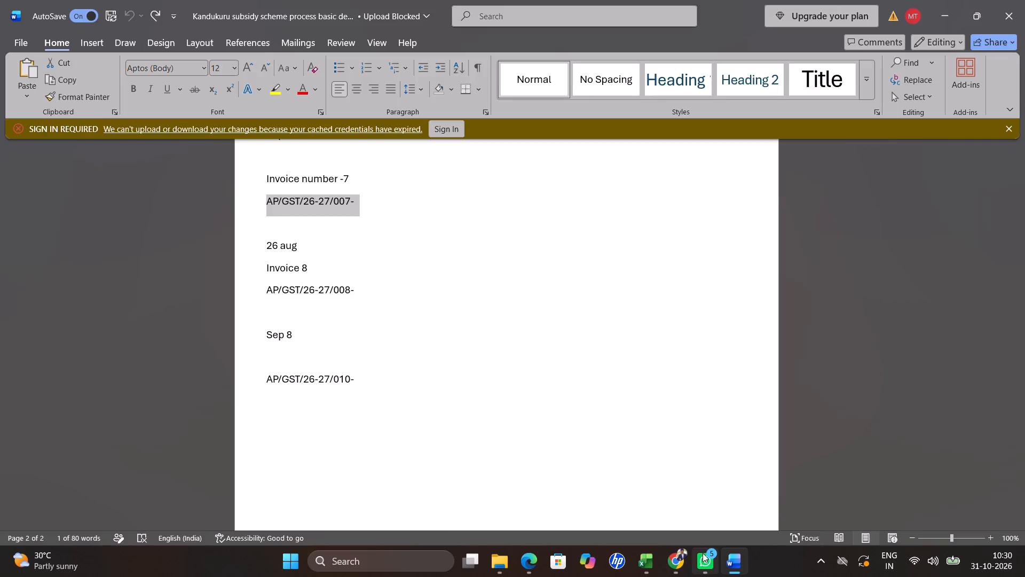
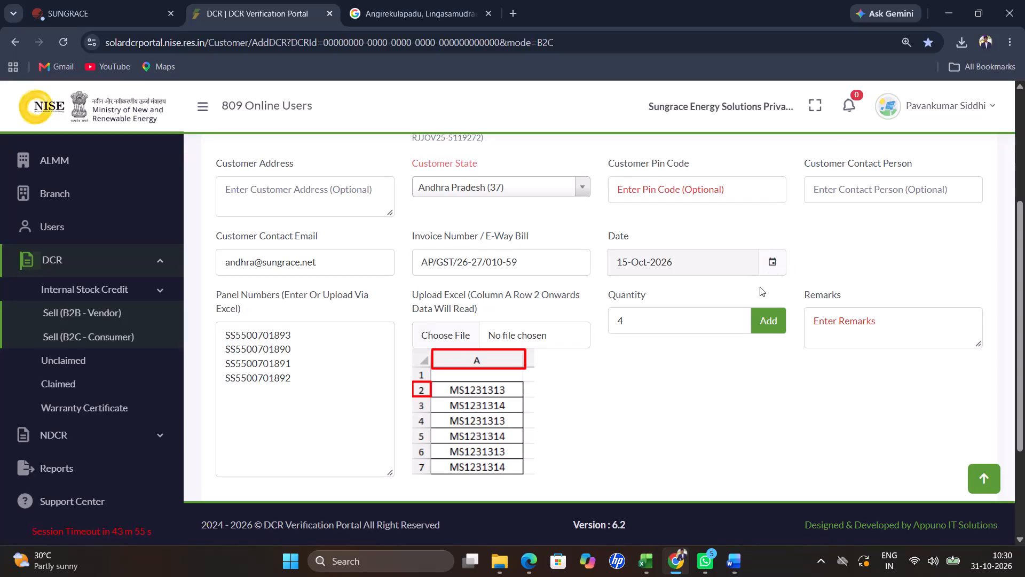
Set the invoice date to 22-Oct-2026 and add the four panels to the DCR form.
click(691, 260)
click(718, 390)
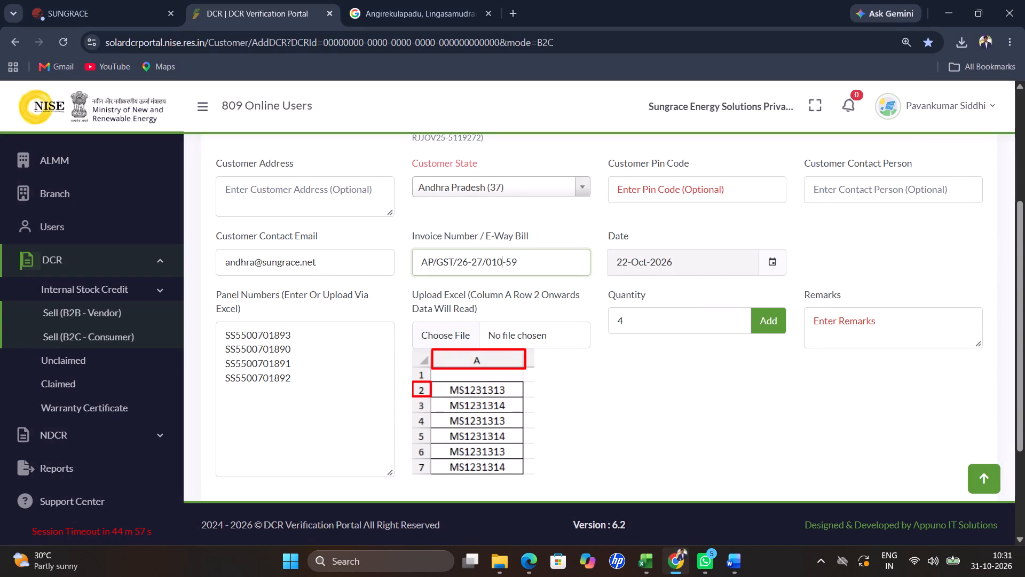
click(548, 269)
click(767, 328)
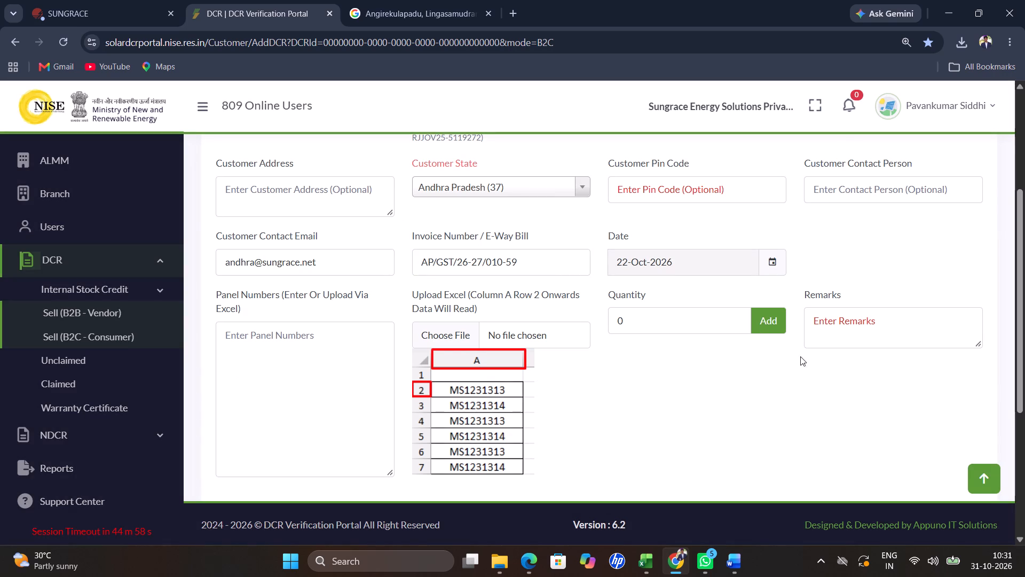
Copy the customer's address from the SUNGRACE Quick Copy Details into the DCR form's Remarks.
click(841, 332)
click(132, 0)
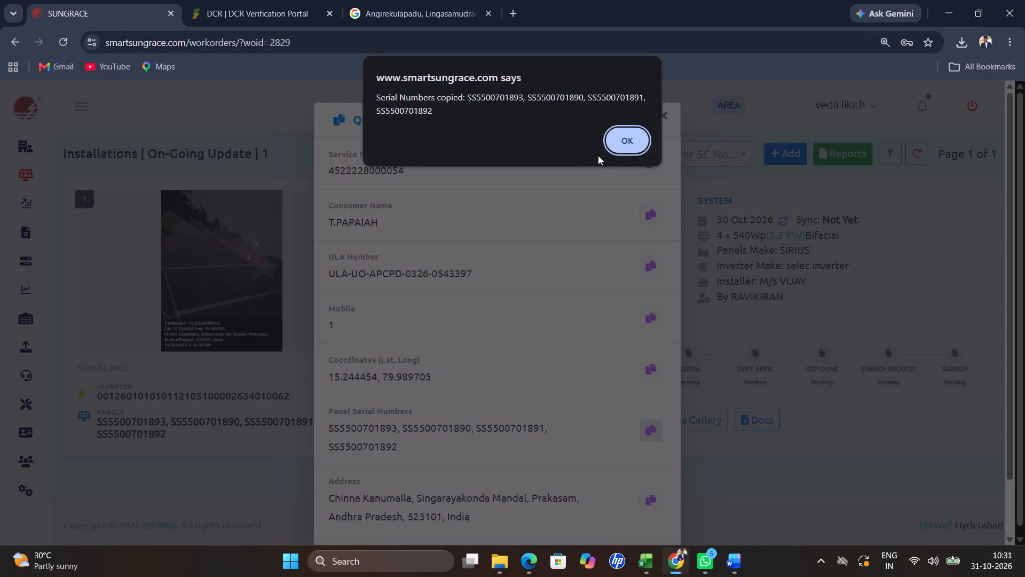
click(620, 145)
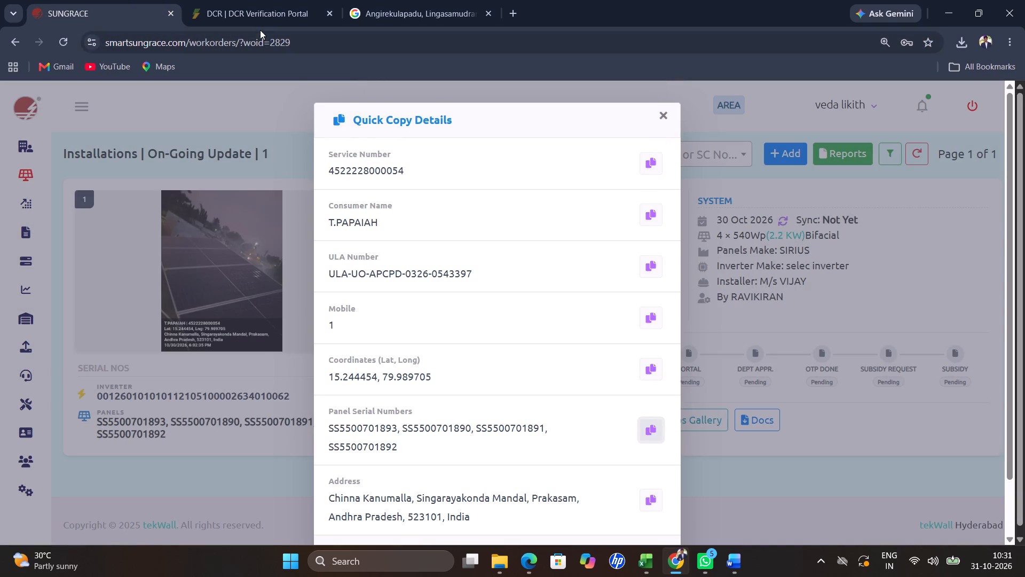
click(255, 0)
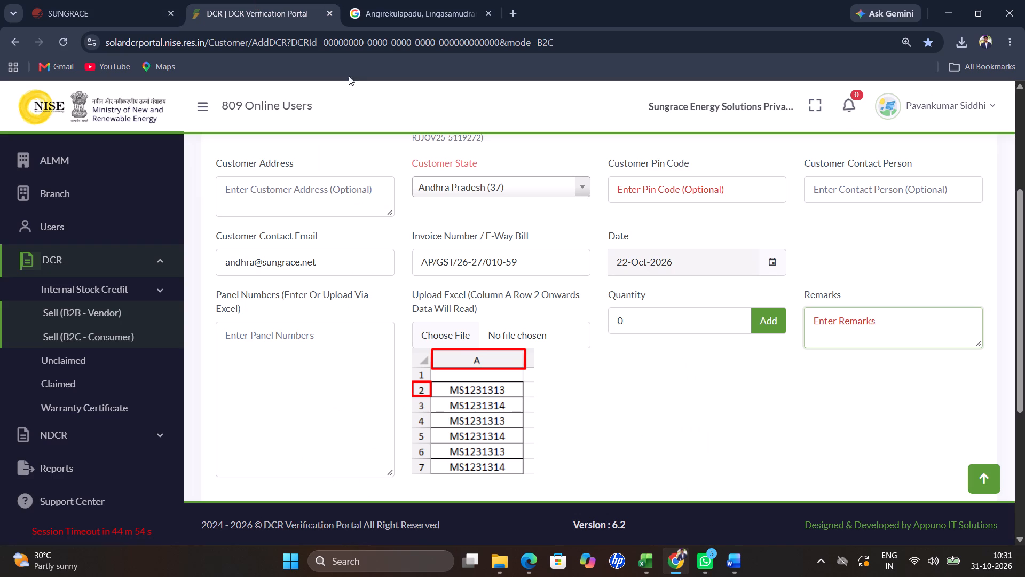
click(119, 0)
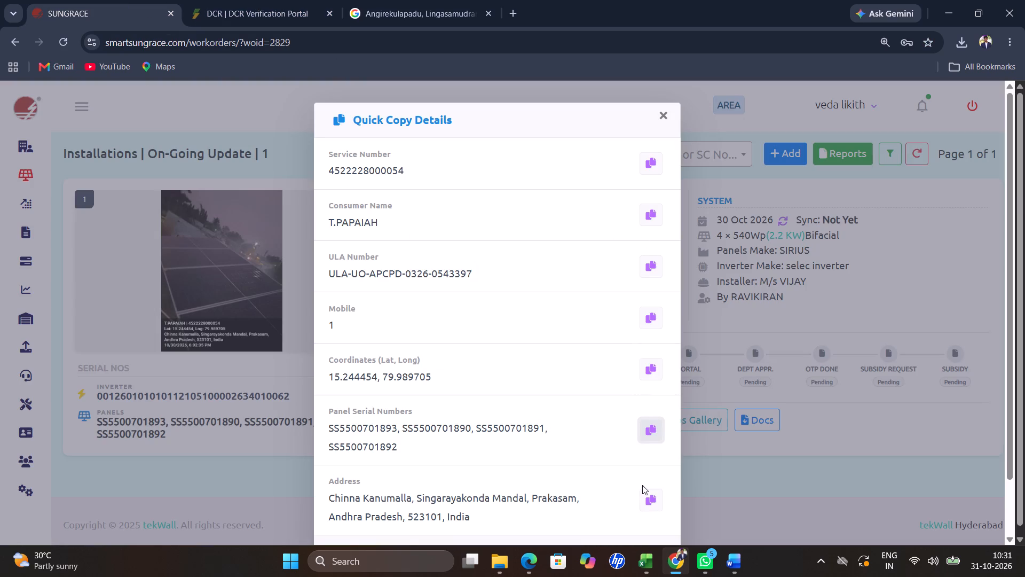
click(650, 496)
click(242, 0)
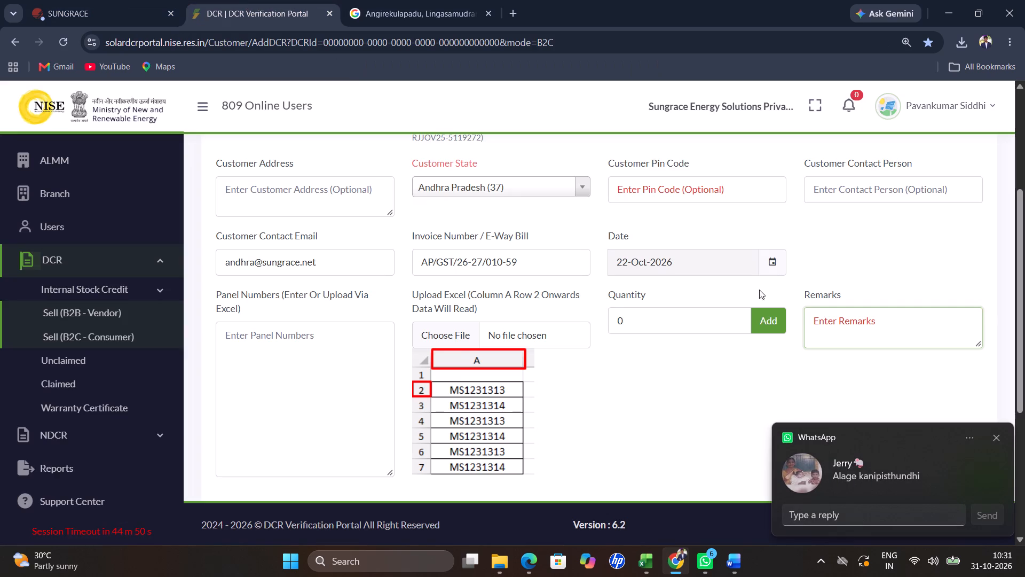
click(831, 321)
key(ctrl+b)
key(ctrl+v)
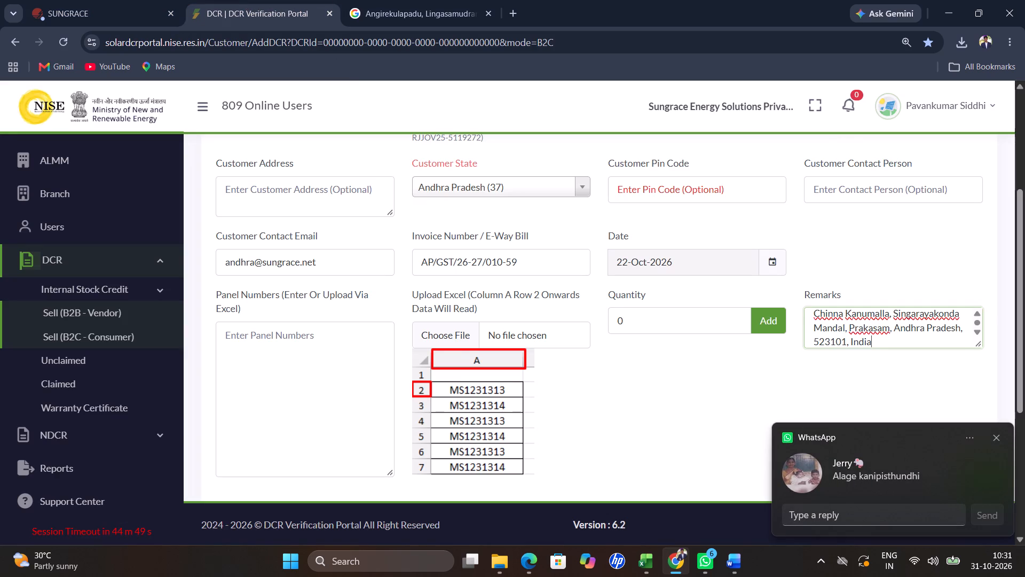
drag(822, 323, 640, 268)
drag(617, 235, 606, 229)
Copy the GPS-fetched pincode from the SUNGRACE Quick Copy Details for the DCR form's Customer Pin Code.
click(632, 196)
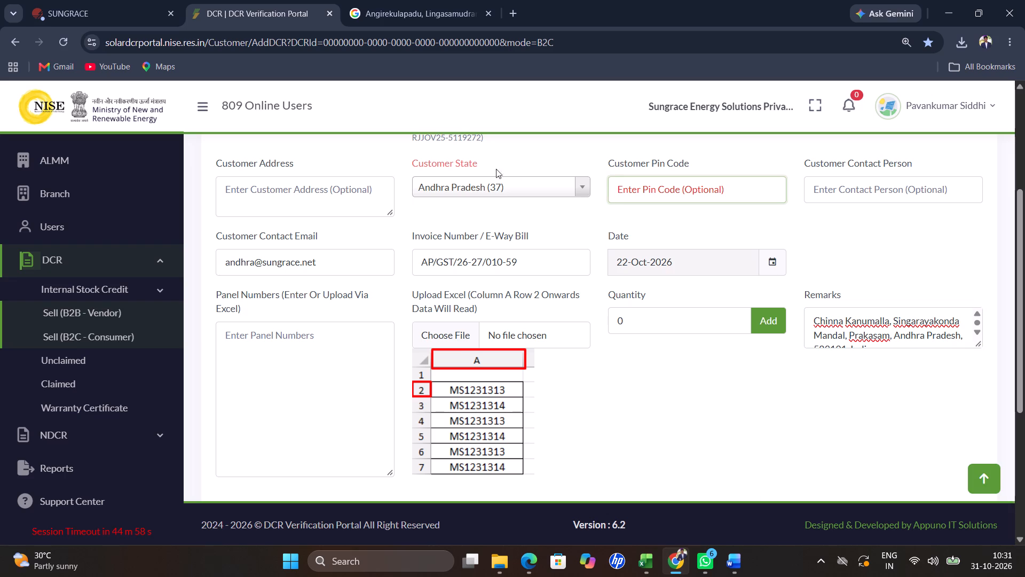
click(48, 0)
scroll(411, 155, down, 2)
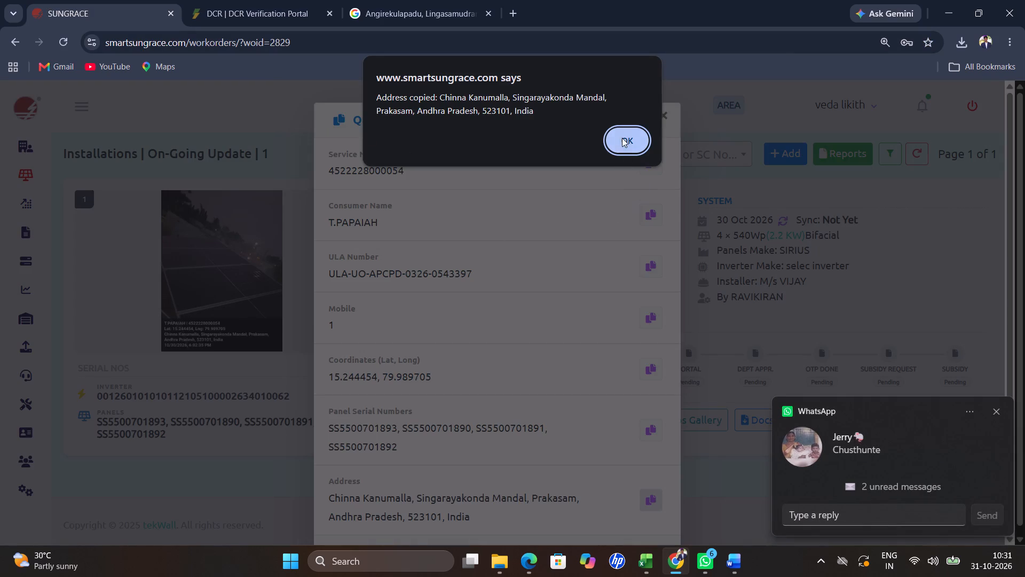
click(622, 138)
scroll(475, 207, down, 2)
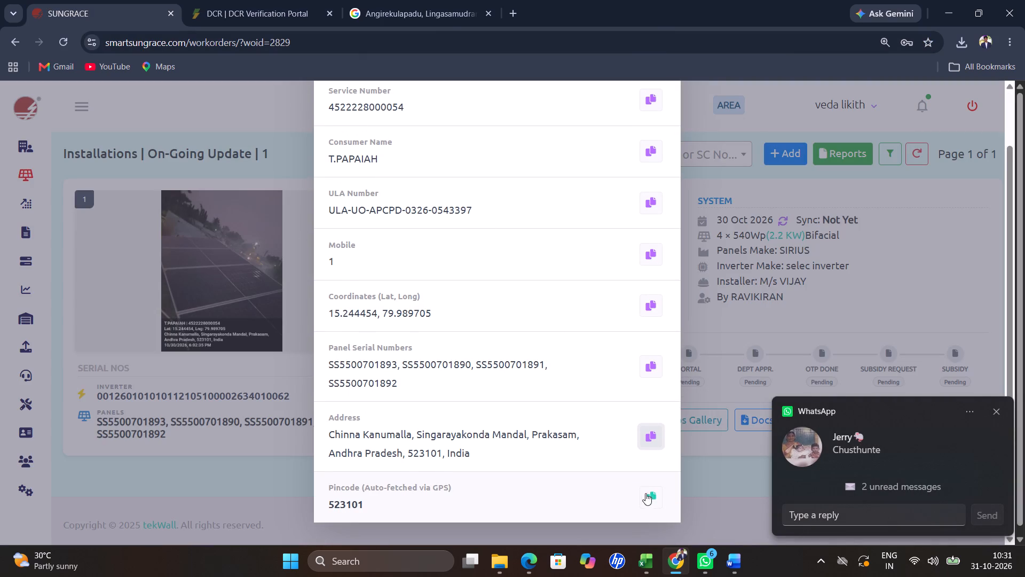
click(647, 490)
click(227, 17)
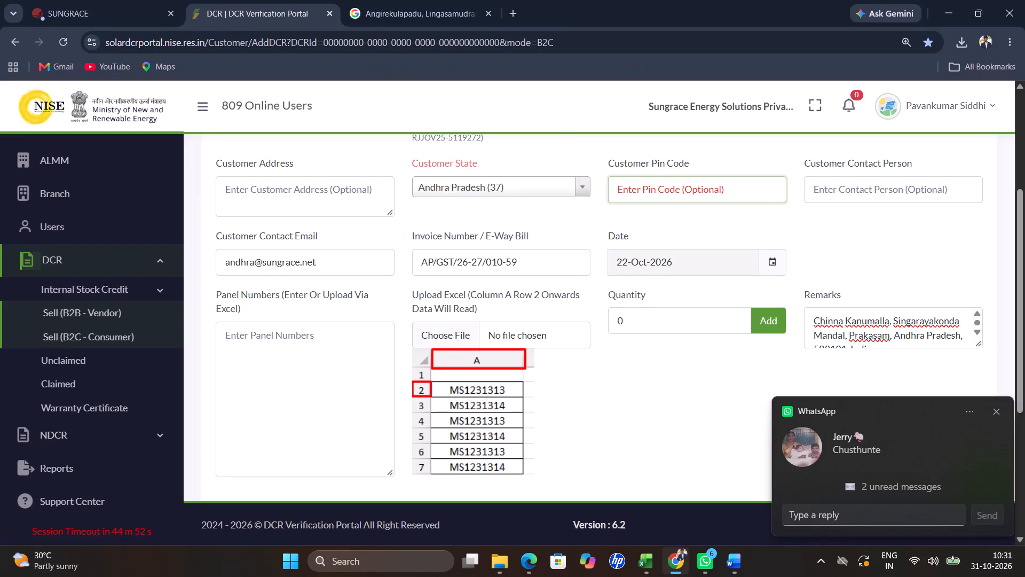
key(ctrl+v)
scroll(1024, 198, down, 3)
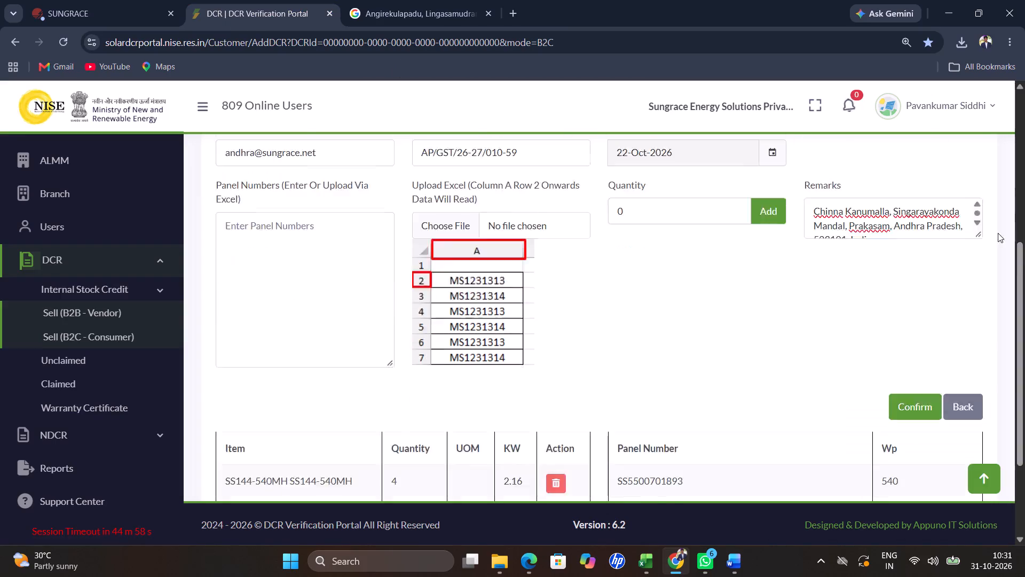
click(896, 326)
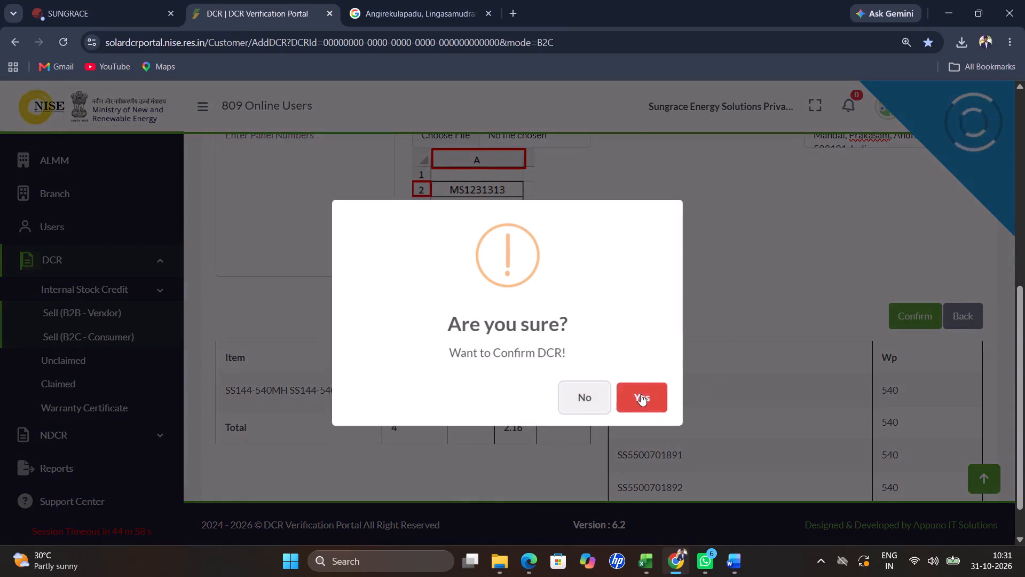
click(641, 394)
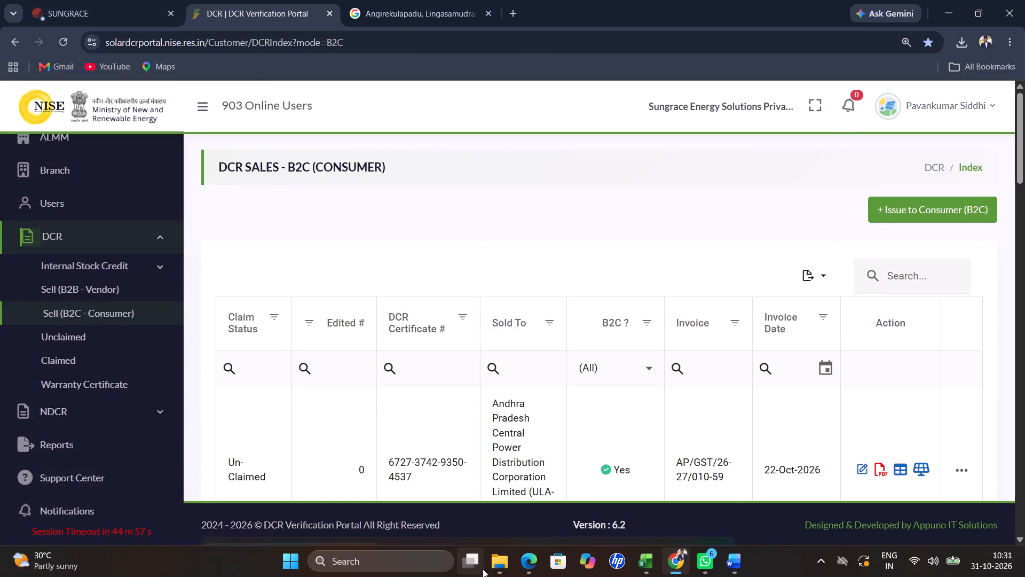
Create a folder named 58_ inside DCR010 in the dcr crf folder.
click(298, 476)
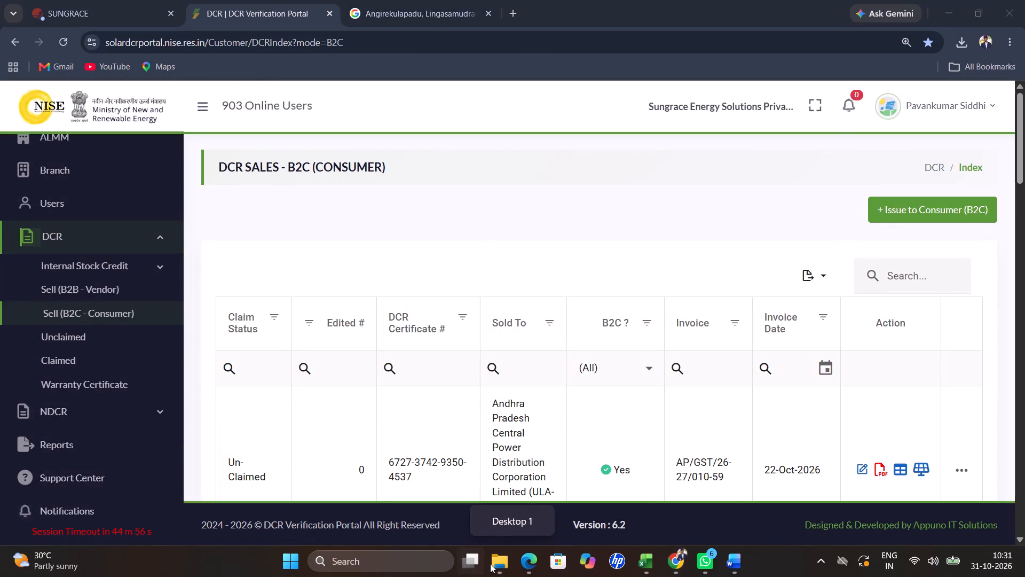
click(495, 495)
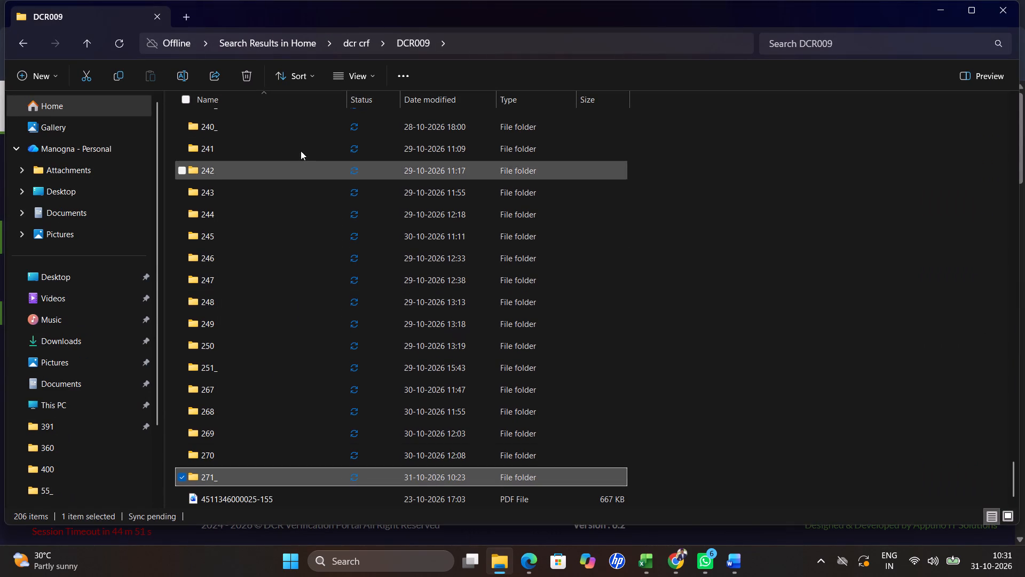
click(361, 44)
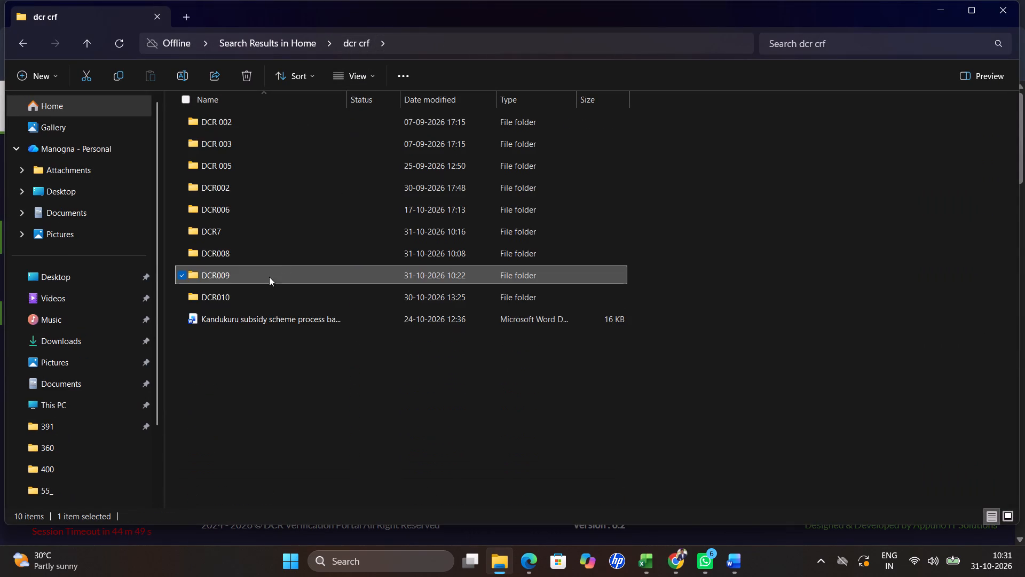
double_click(260, 299)
scroll(255, 300, down, 4)
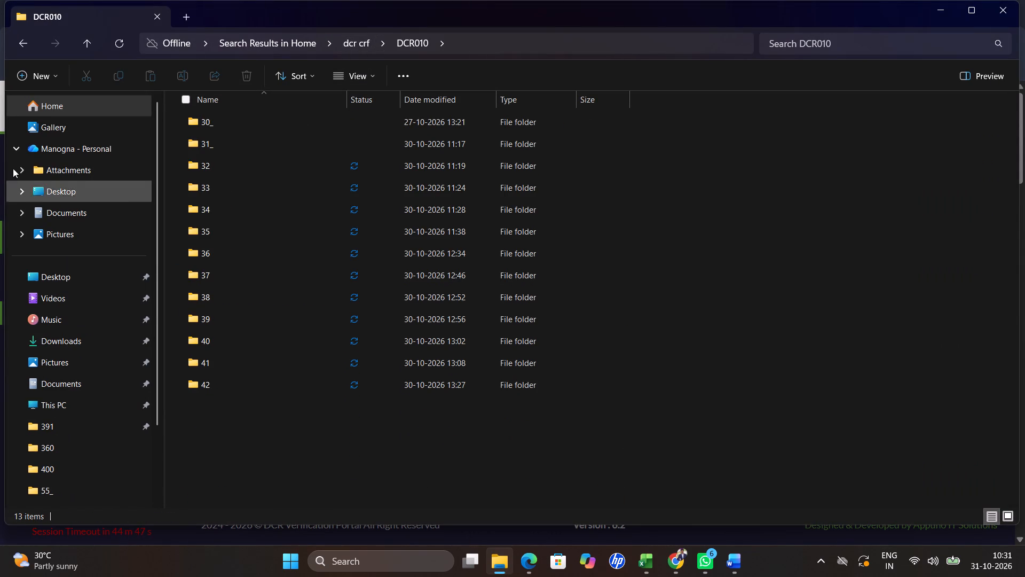
click(23, 74)
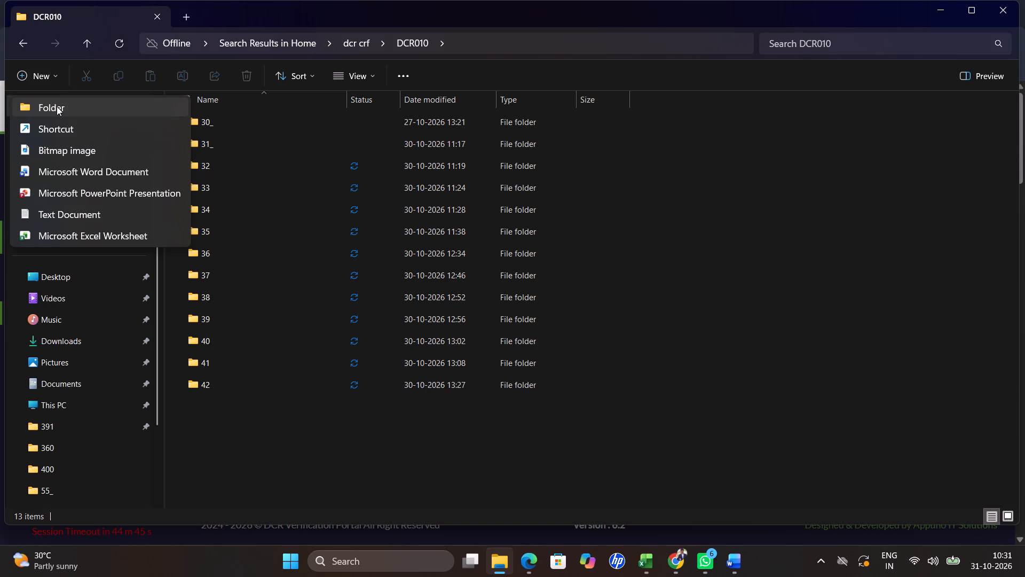
click(57, 106)
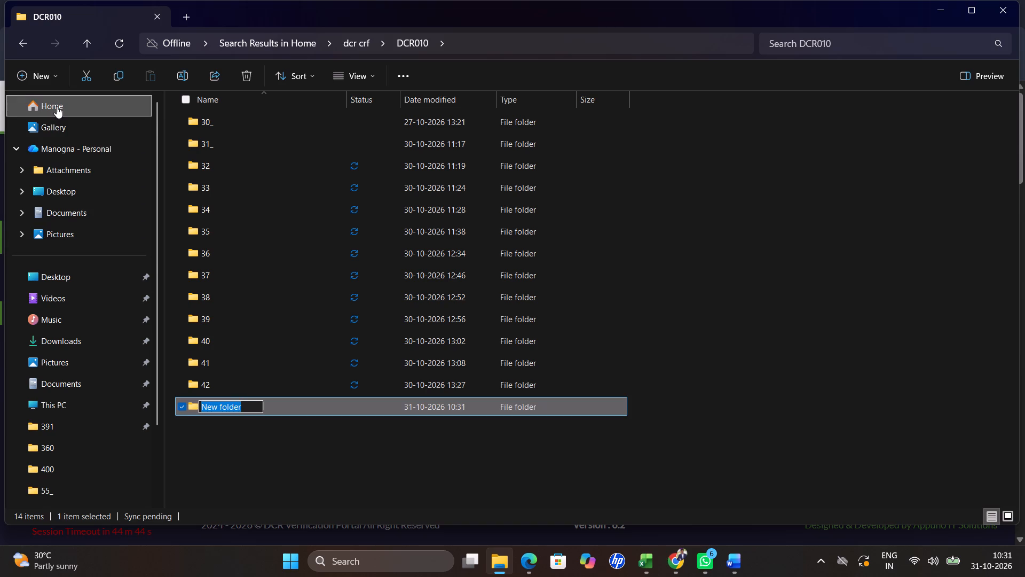
text(58)
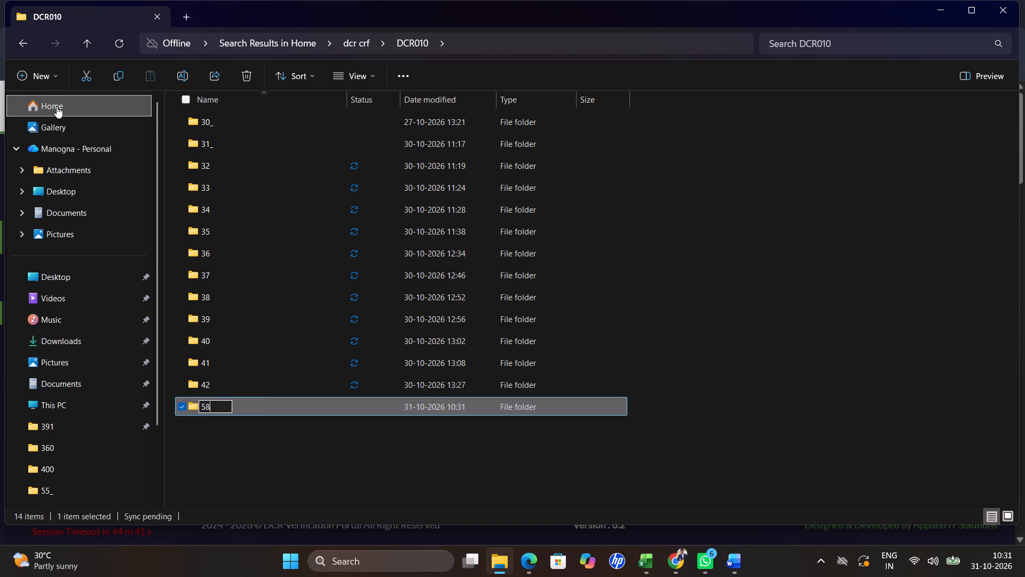
key(shift+underscore)
key(Return)
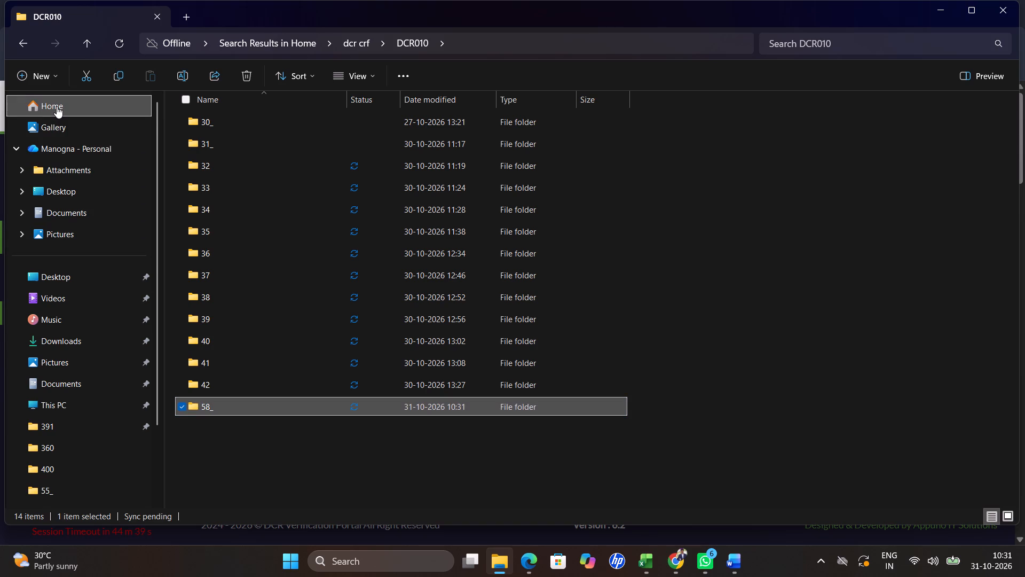
Create another folder named 59_ inside DCR010.
click(677, 511)
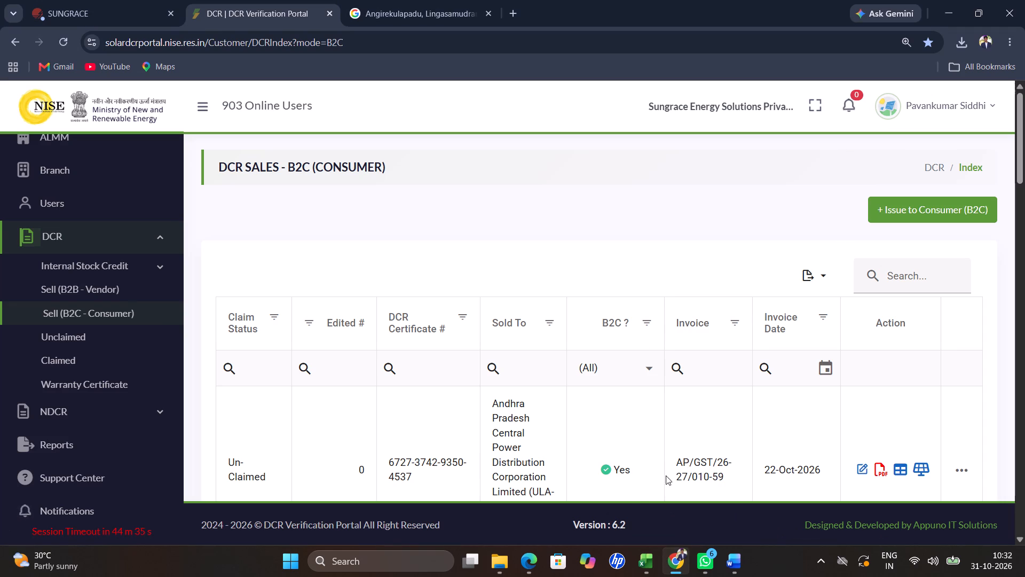
click(507, 492)
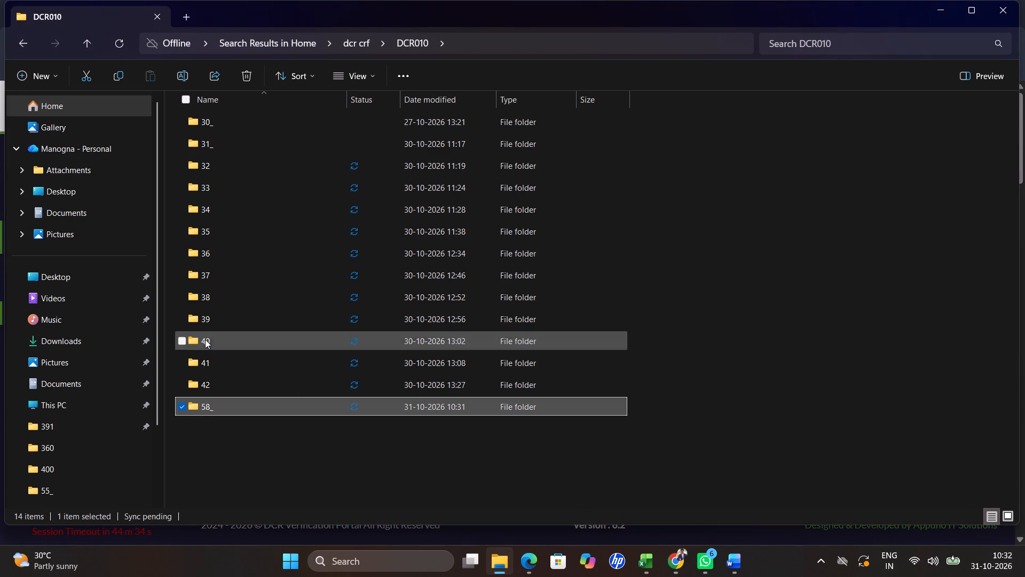
click(41, 68)
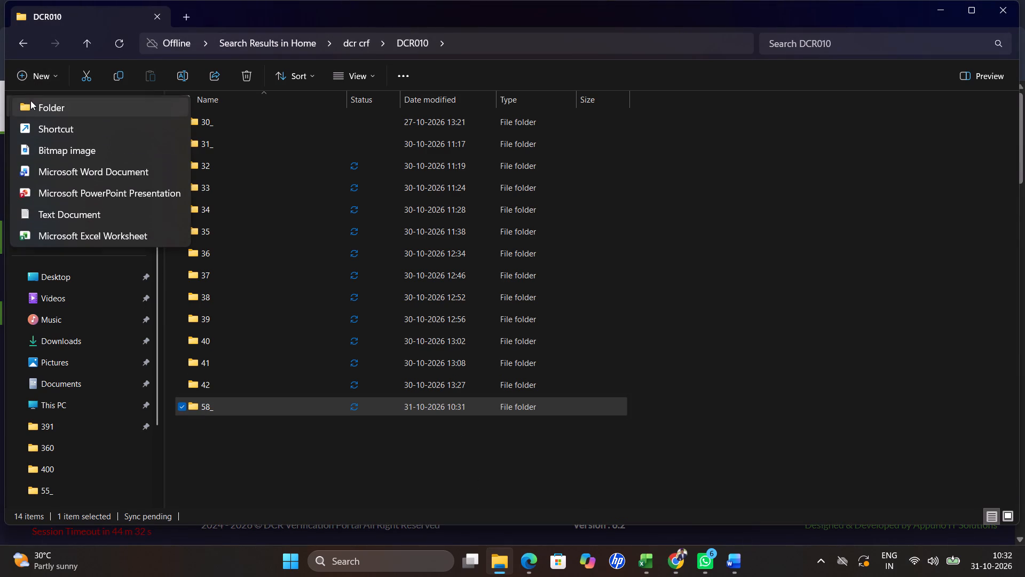
click(31, 102)
text(59)
key(shift+underscore)
key(Return)
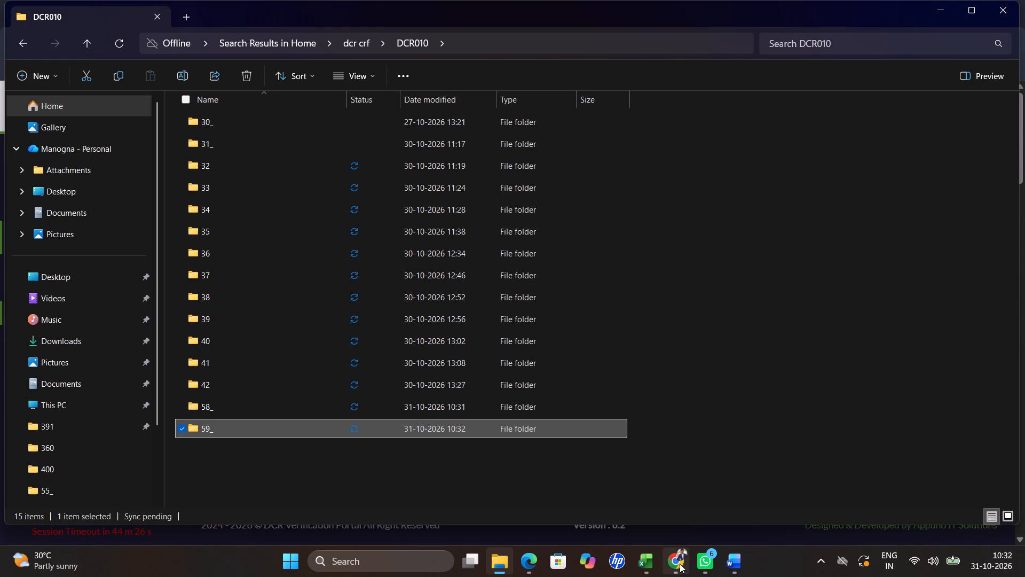
Switch to the SUNGRACE work order details and copy the installation's service number.
click(697, 525)
click(128, 10)
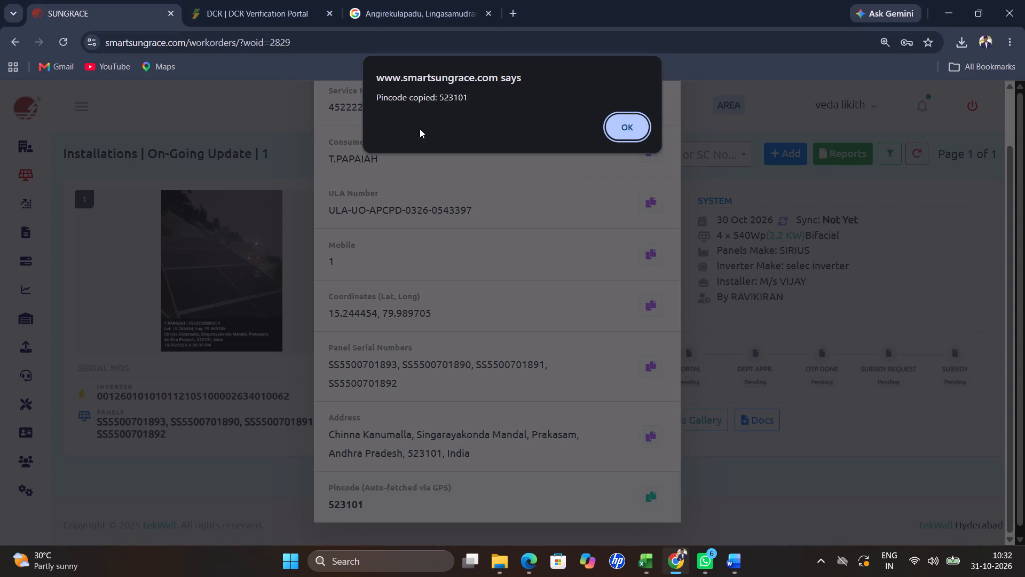
click(636, 122)
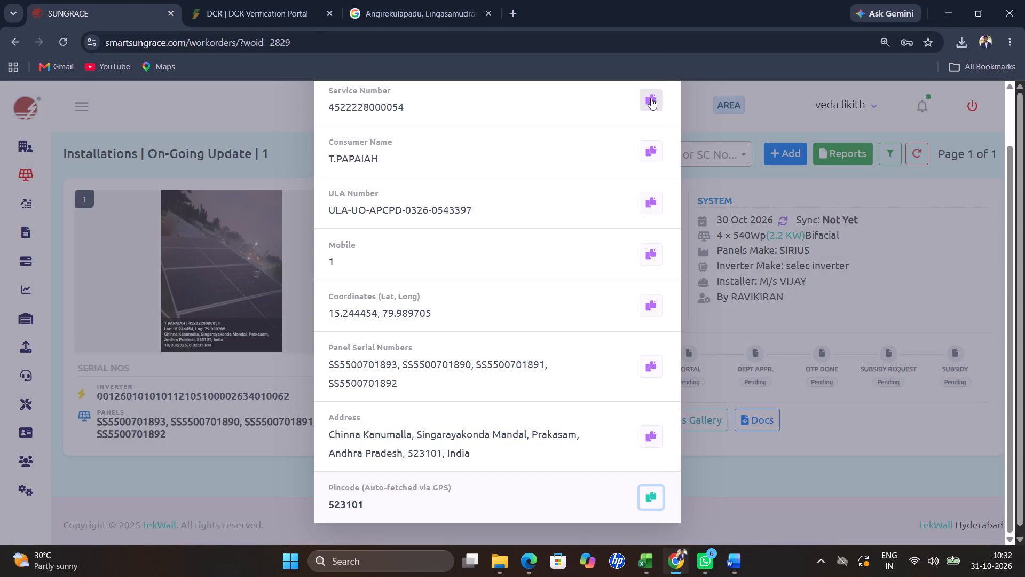
click(651, 98)
Save the AP/GST/26-27/010-59 certificate PDF into DCR010 folder 58_, named with the service number plus -58, and close the document view.
click(274, 8)
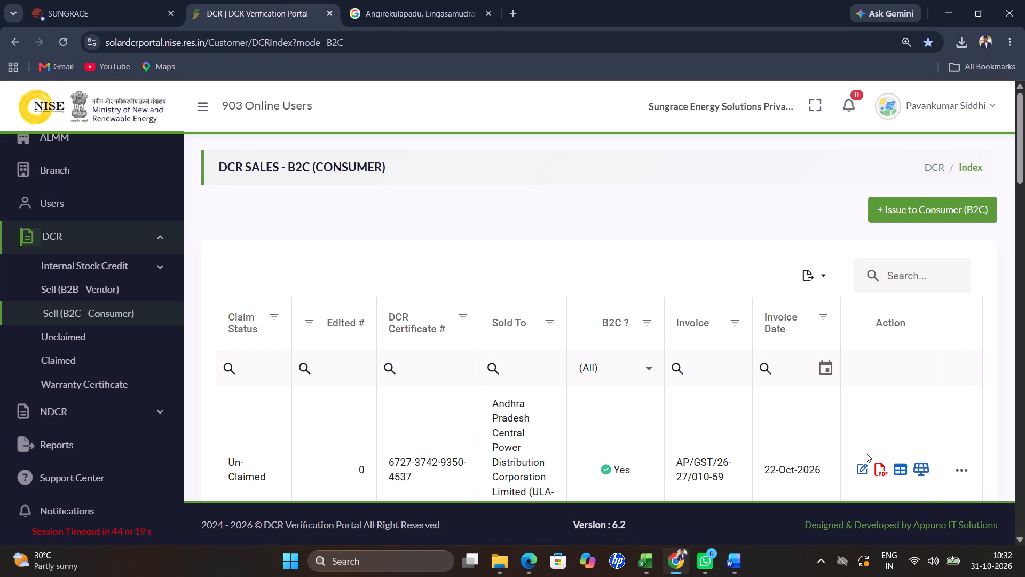
click(877, 466)
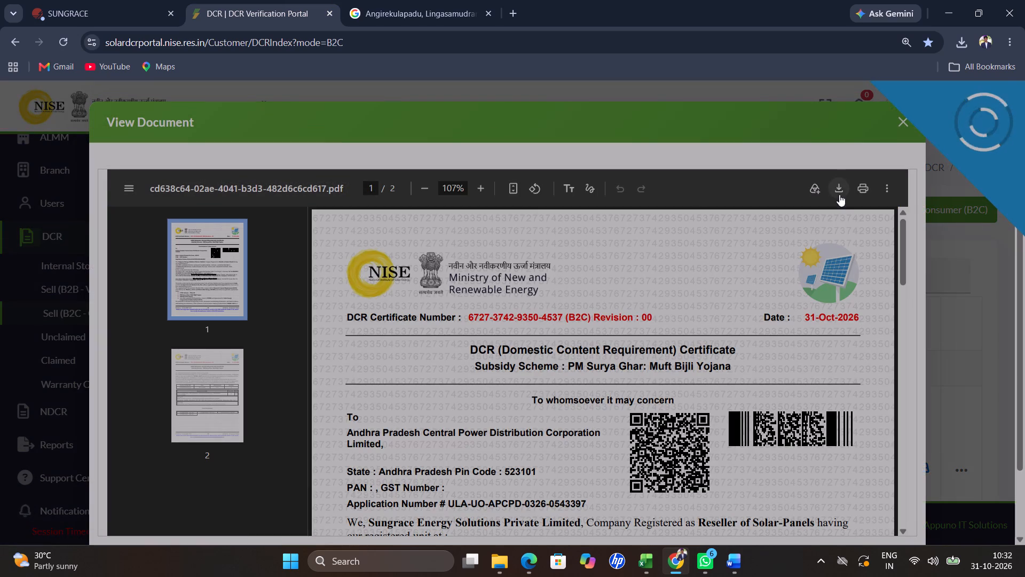
click(838, 185)
key(ctrl+v)
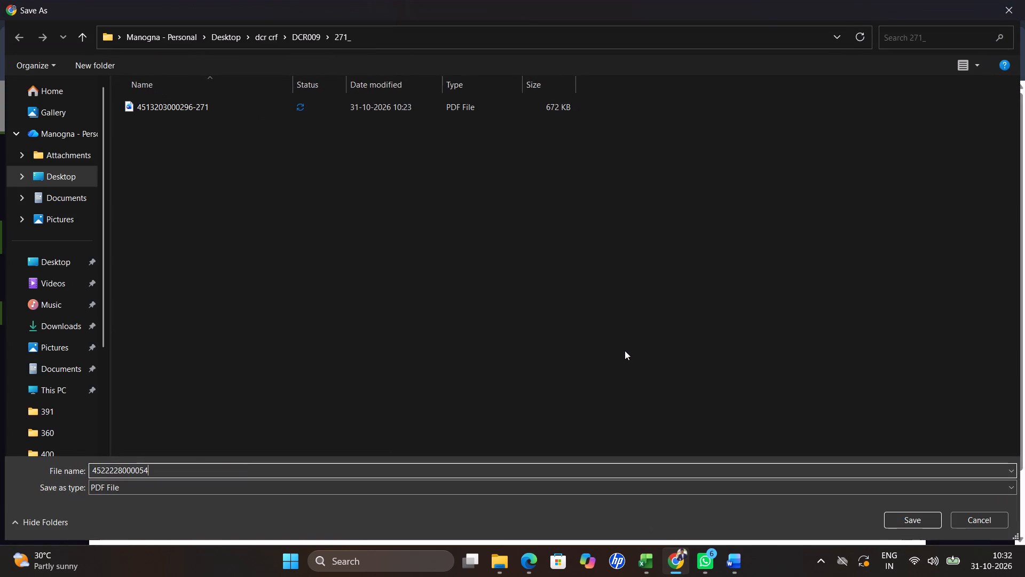
text(-58)
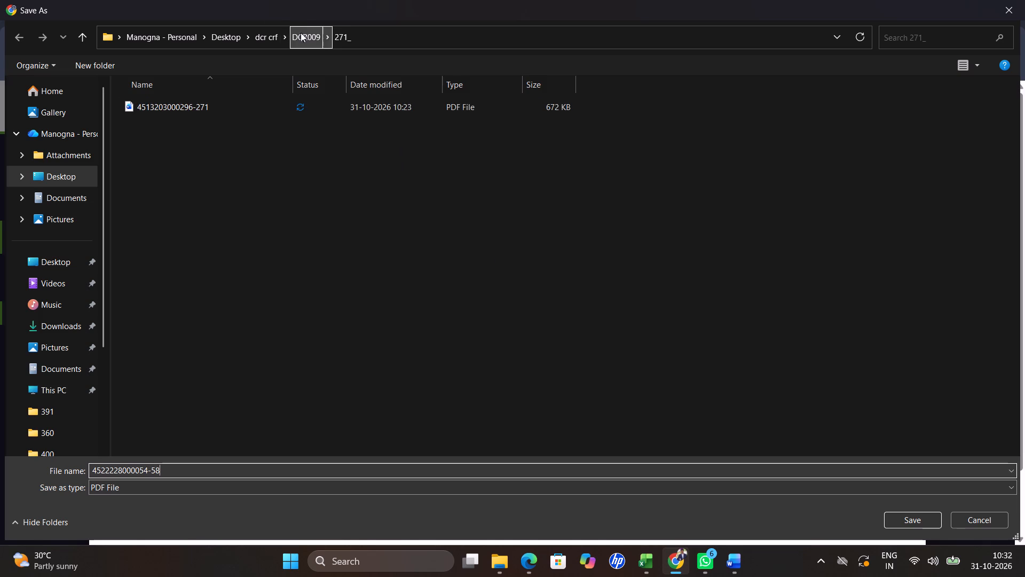
click(275, 40)
double_click(239, 274)
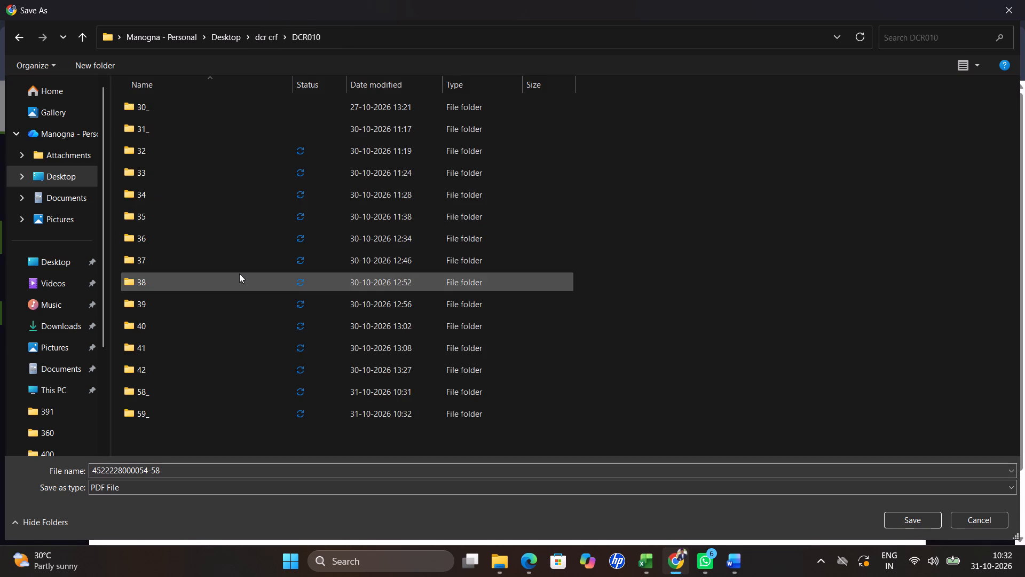
double_click(253, 392)
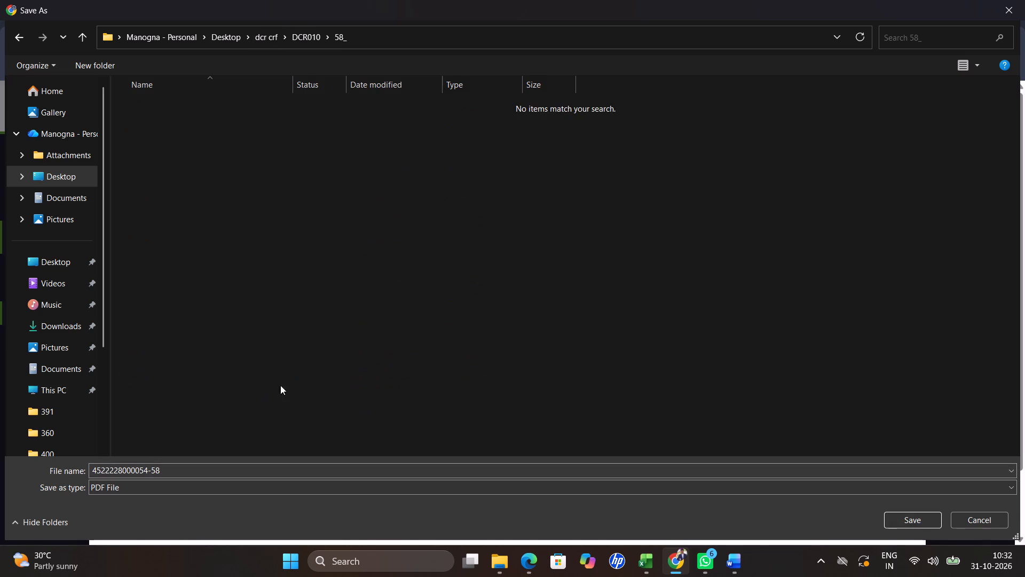
click(893, 524)
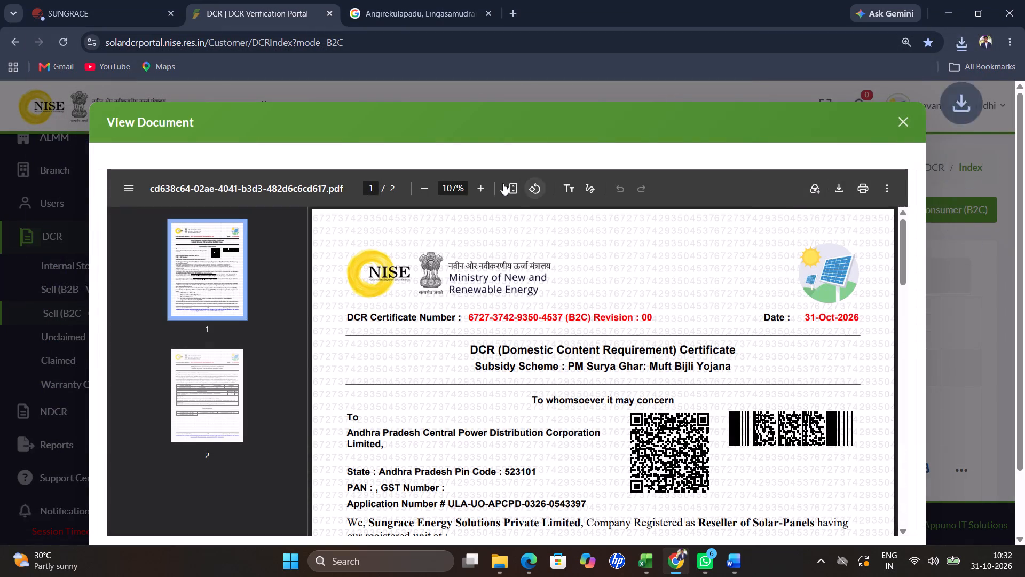
double_click(46, 0)
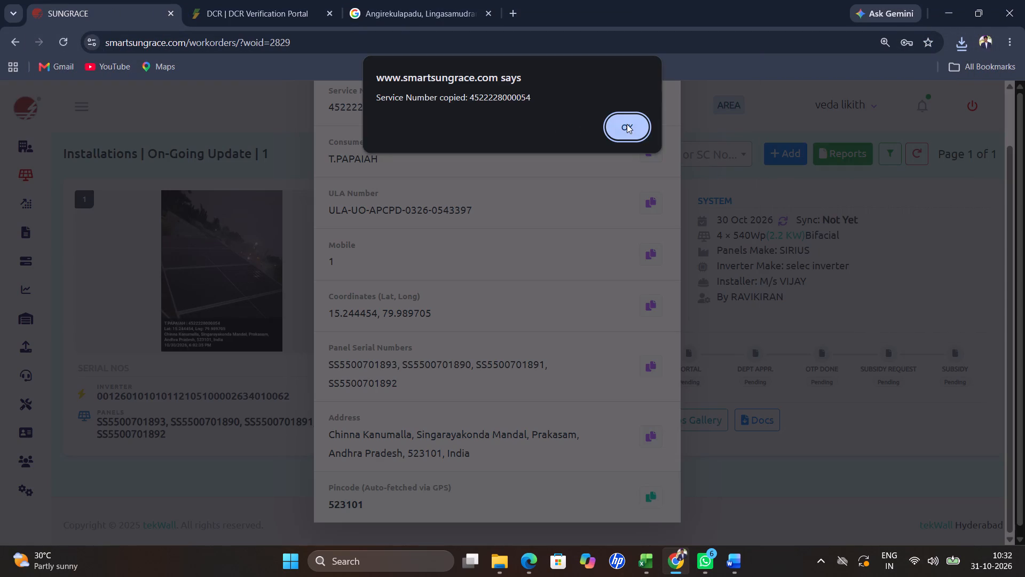
click(627, 124)
click(272, 13)
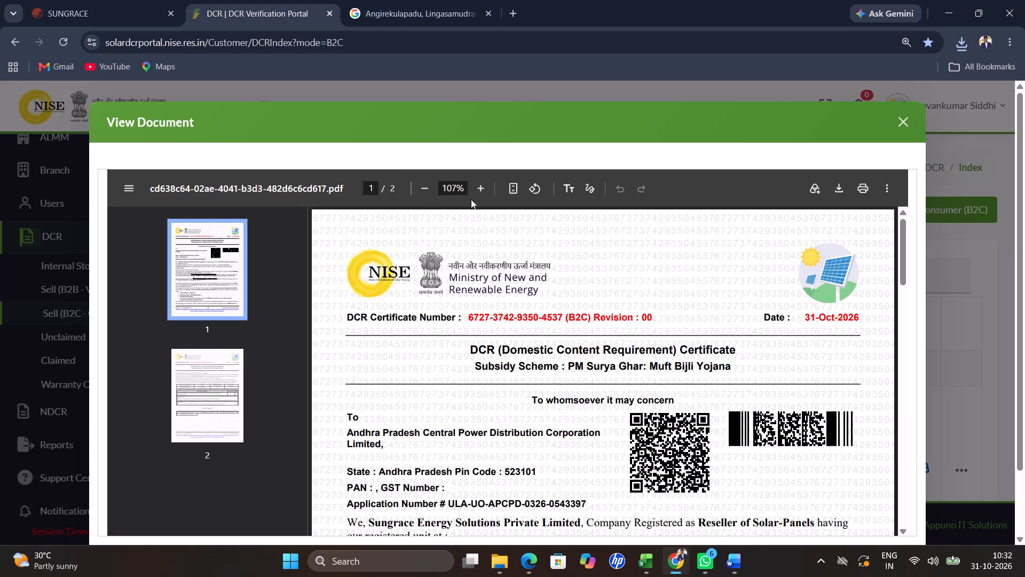
click(912, 122)
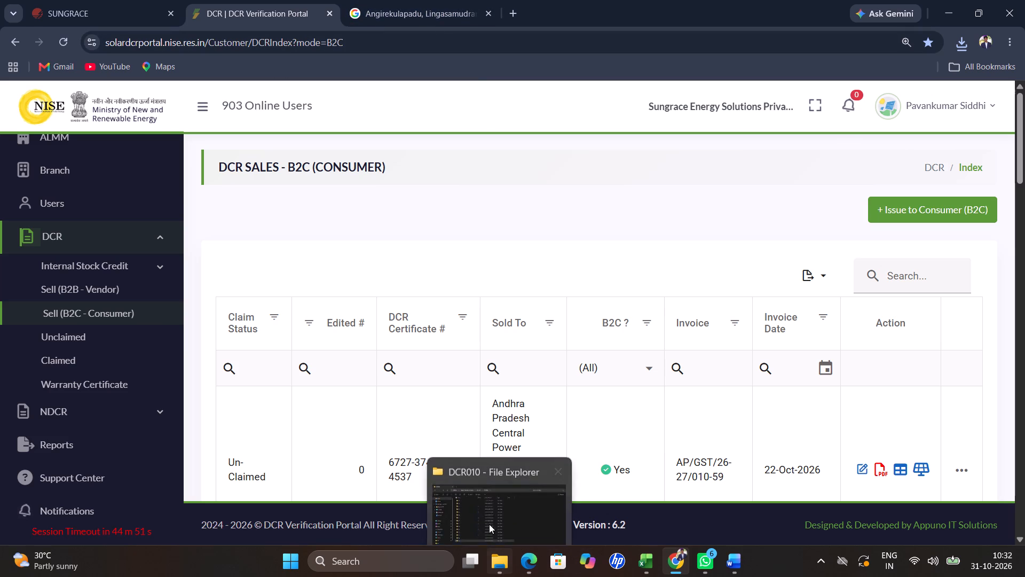
Copy the certificate PDF from folder 58_ into folder 59_ within DCR010.
click(489, 524)
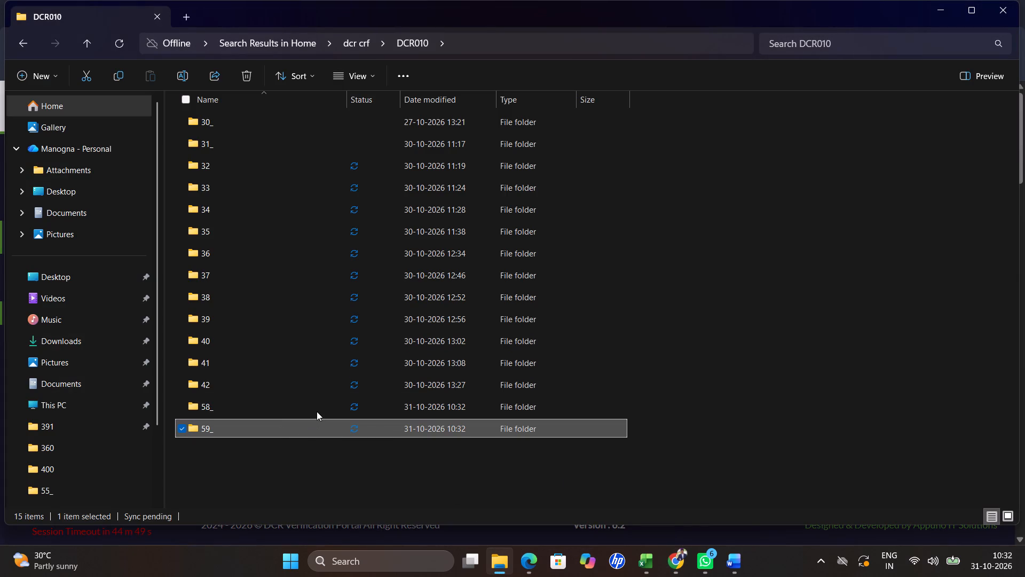
double_click(317, 410)
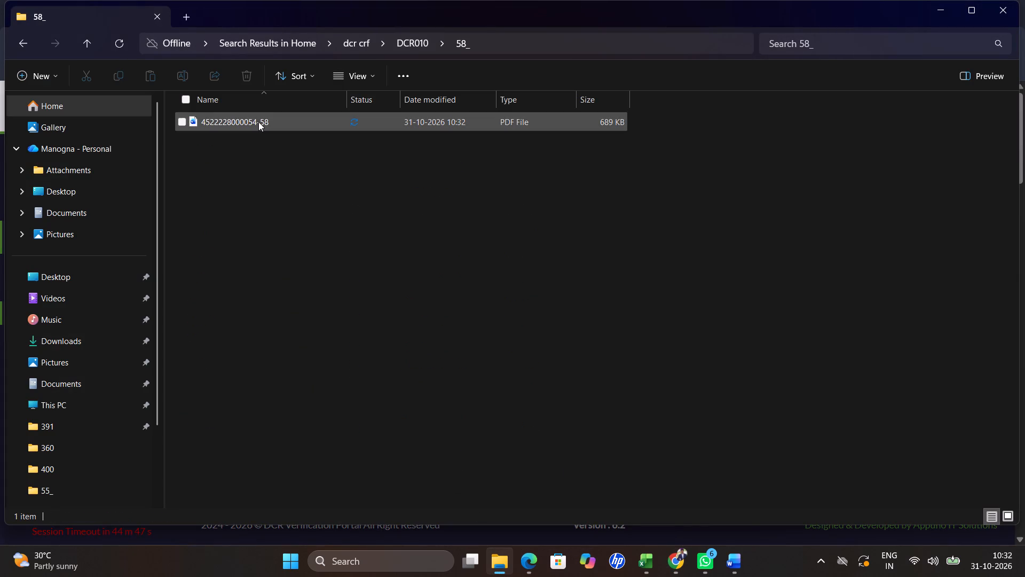
right_click(258, 122)
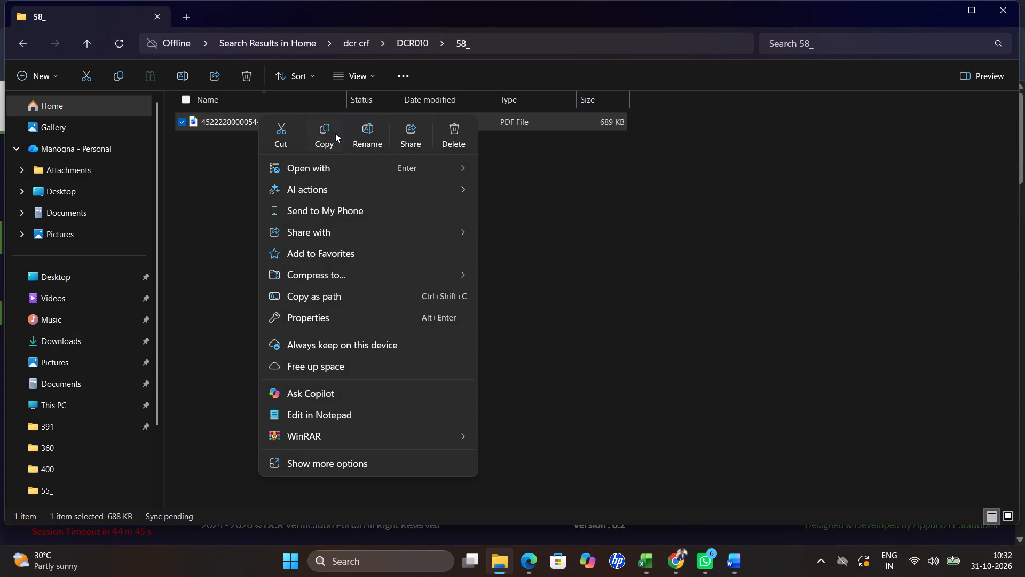
click(319, 126)
click(399, 37)
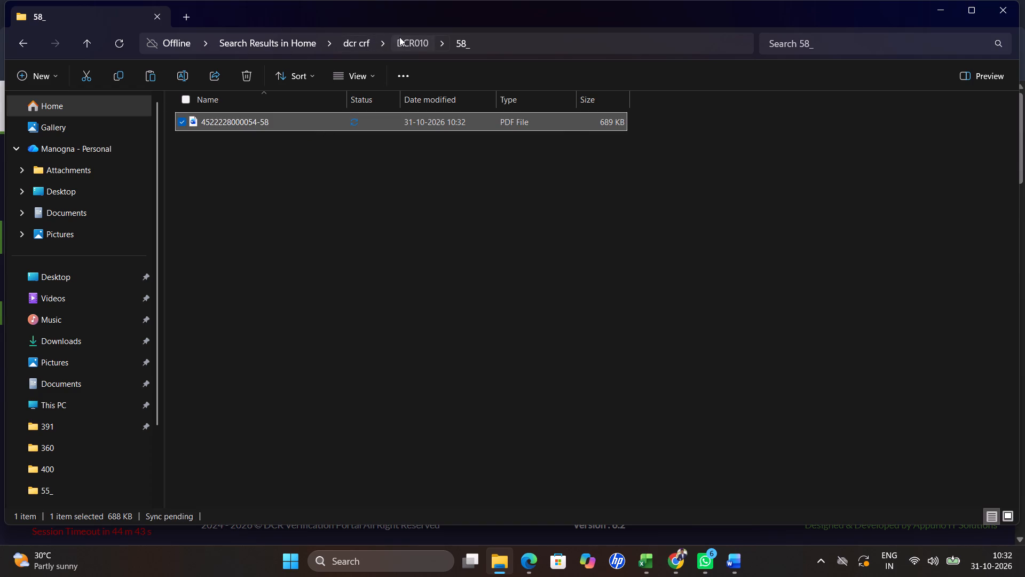
click(243, 424)
click(242, 420)
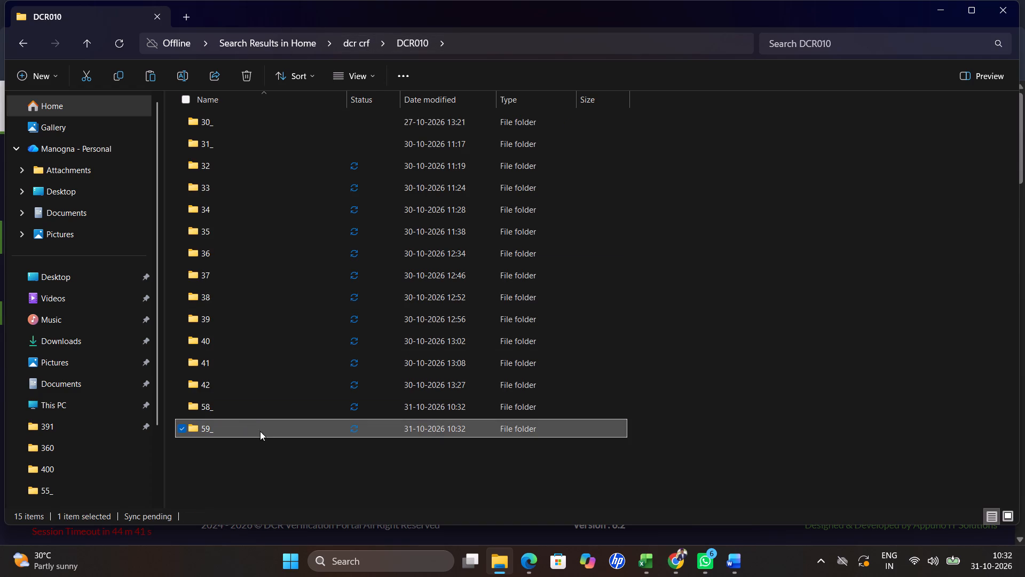
double_click(263, 427)
key(ctrl+v)
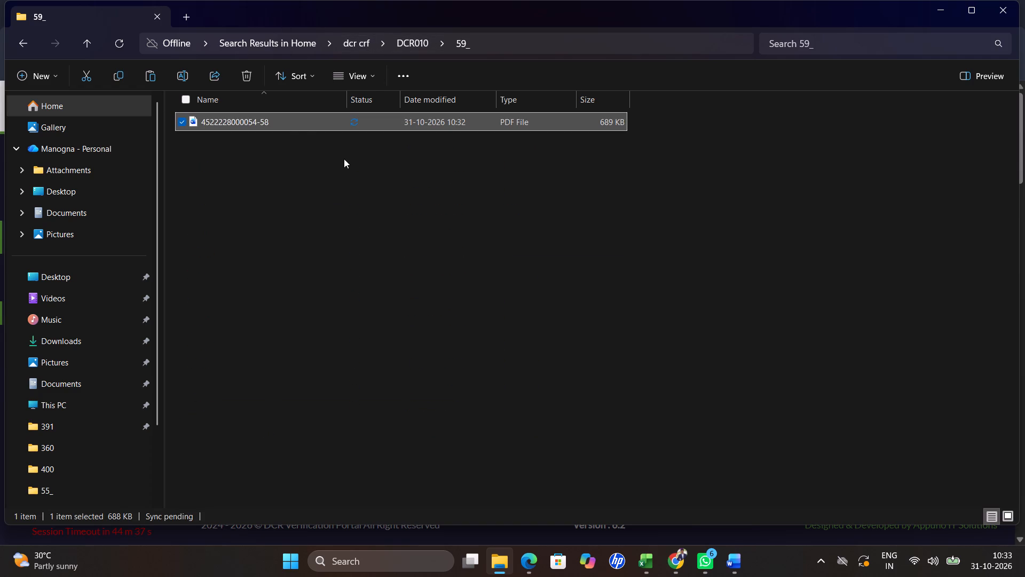
Rename the certificate PDF in DCR010 folder 59_ so that its service-number name ends in -59.
right_click(298, 127)
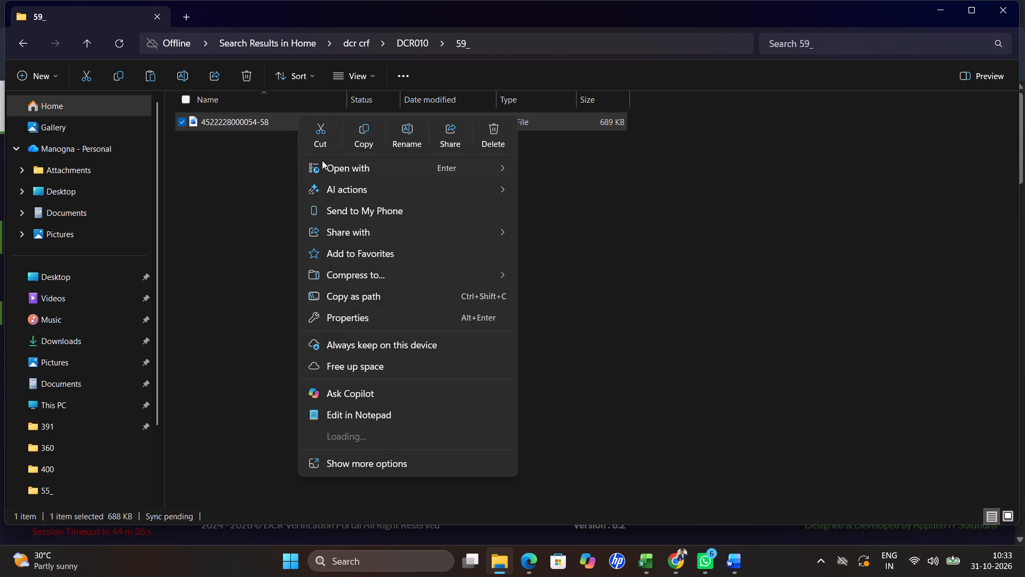
click(396, 133)
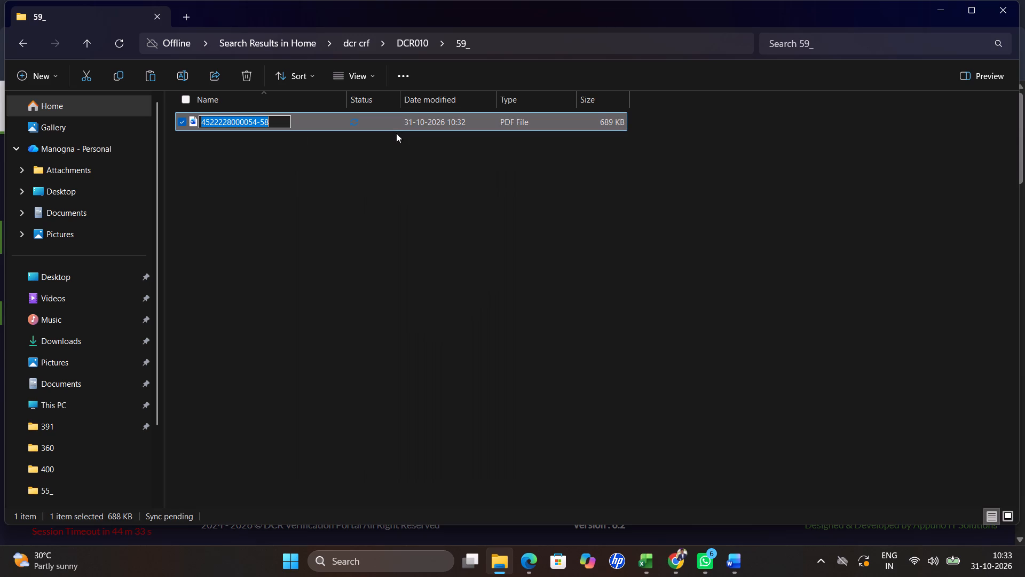
click(281, 119)
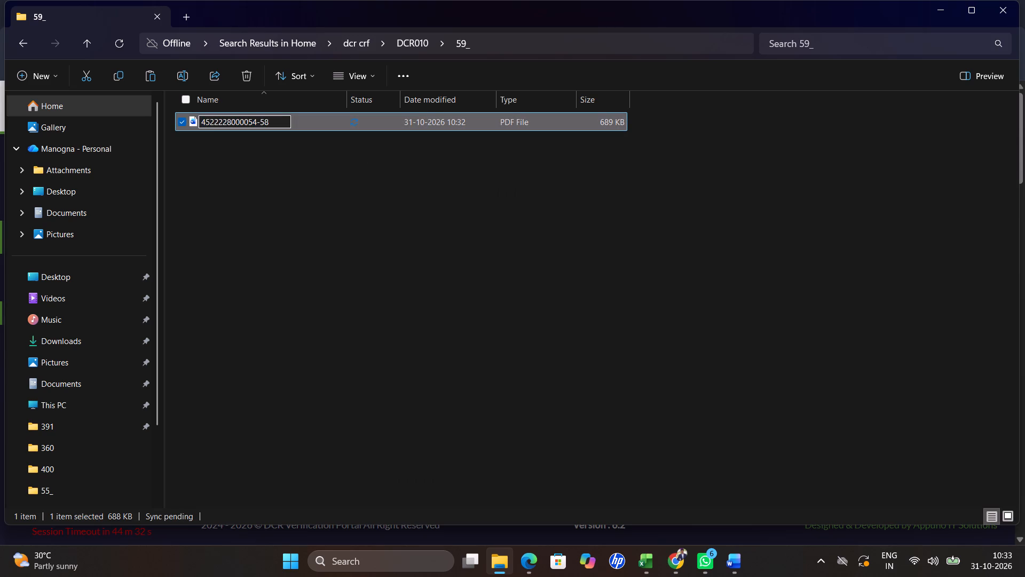
click(281, 119)
key(BackSpace)
key(5)
key(9)
key(Return)
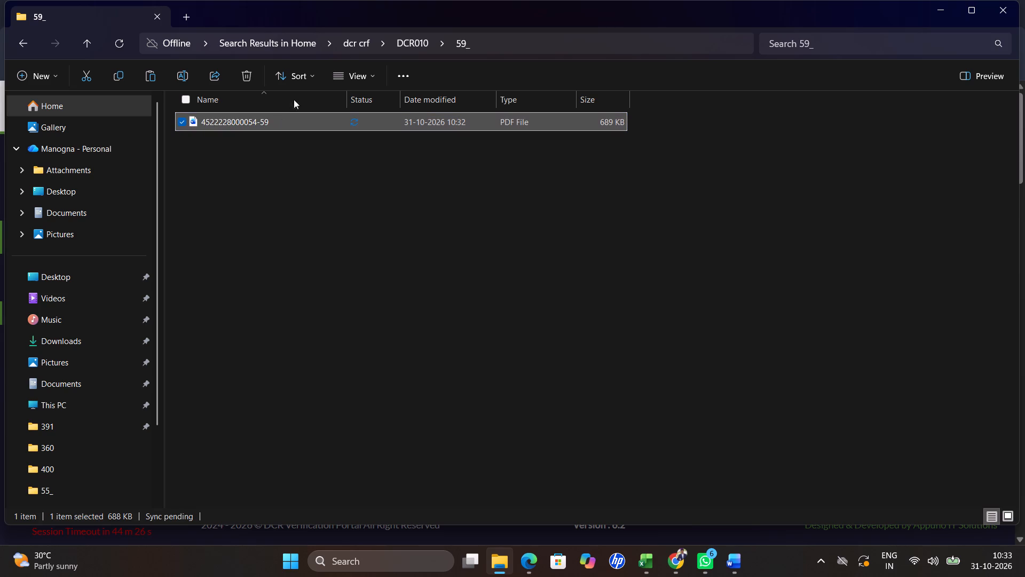
Delete the misfiled certificate PDF ending in -58 from DCR010 folder 58_.
click(403, 38)
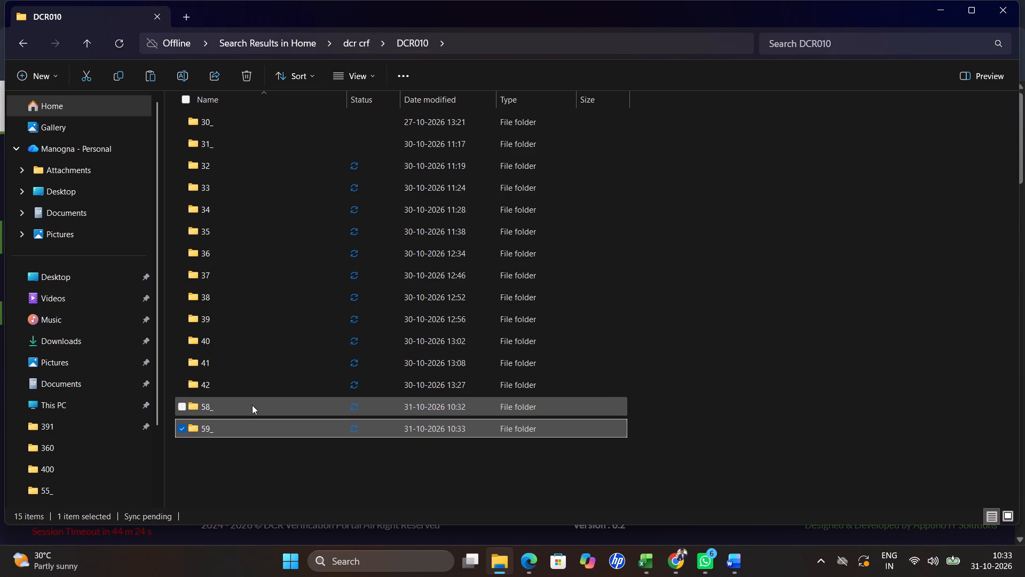
click(253, 405)
double_click(255, 402)
right_click(265, 136)
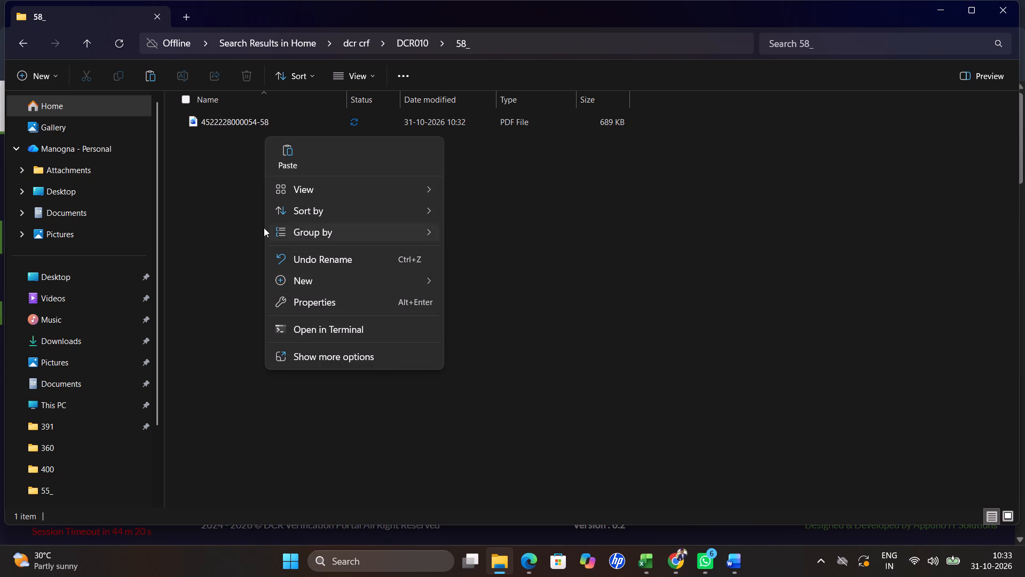
click(230, 205)
right_click(216, 118)
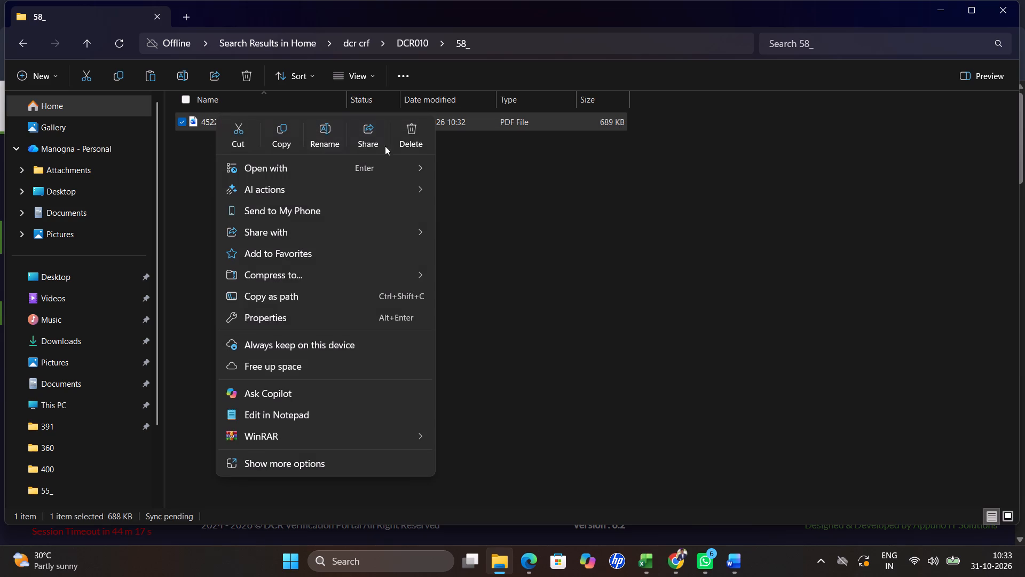
click(414, 131)
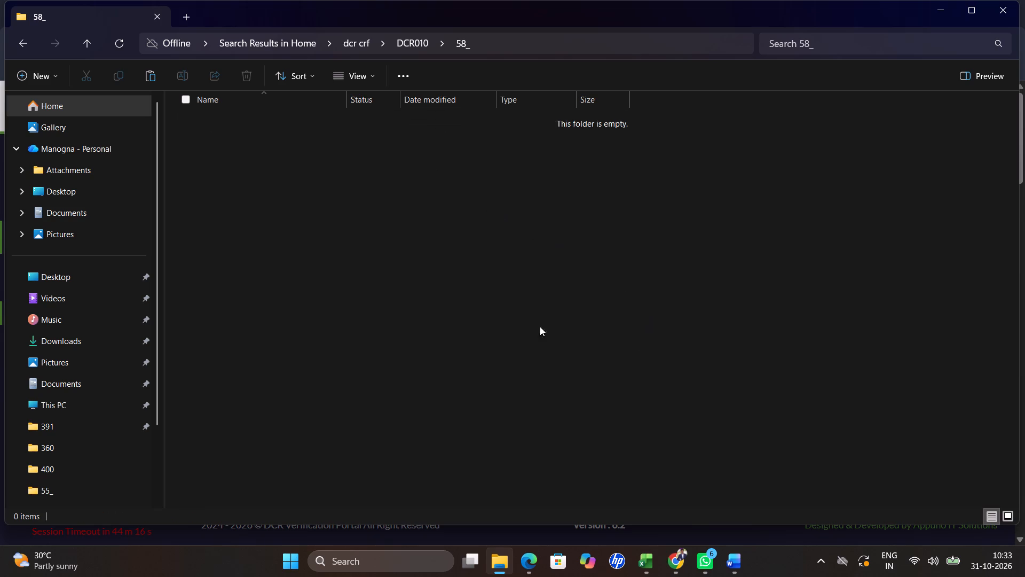
Switch to SUNGRACE, close the work order details and open the installation's Project Stage update form.
drag(646, 470, 632, 488)
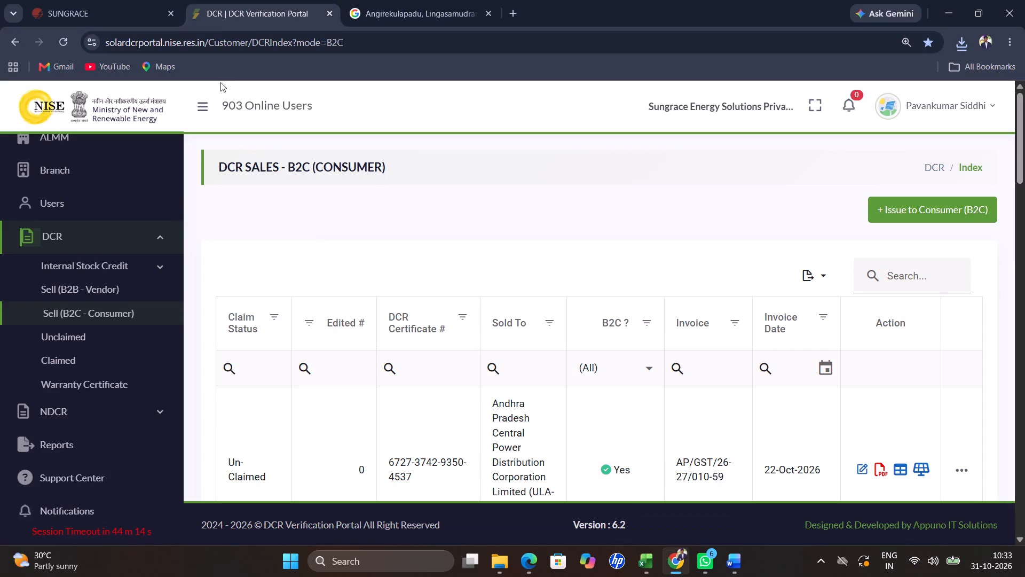
drag(111, 0, 114, 10)
drag(742, 114, 736, 122)
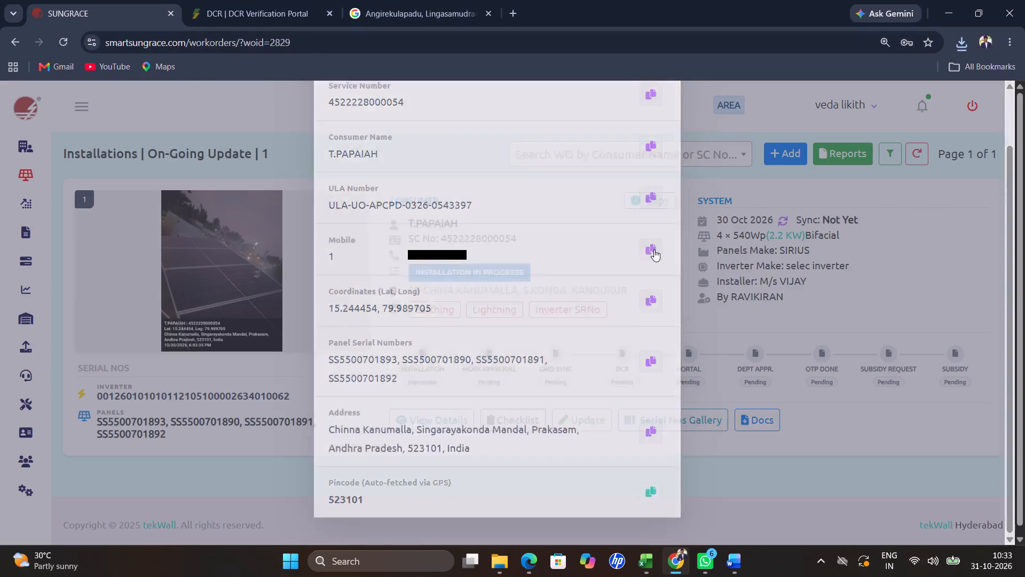
click(562, 424)
click(443, 366)
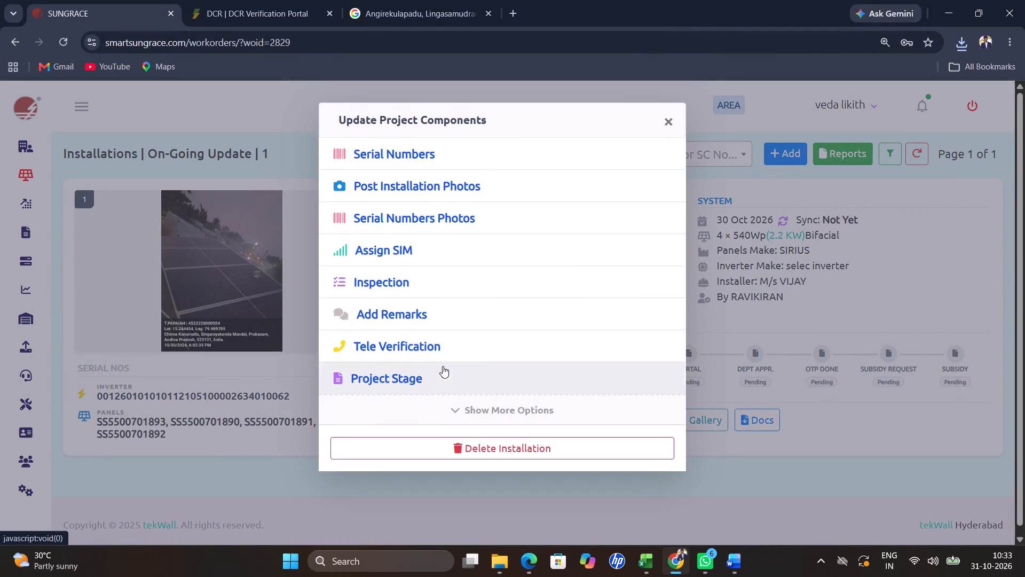
Attach the certificate PDF ending in -59 from DCR010 folder 59_ as the DCR upload and submit the form.
scroll(423, 277, down, 4)
click(376, 438)
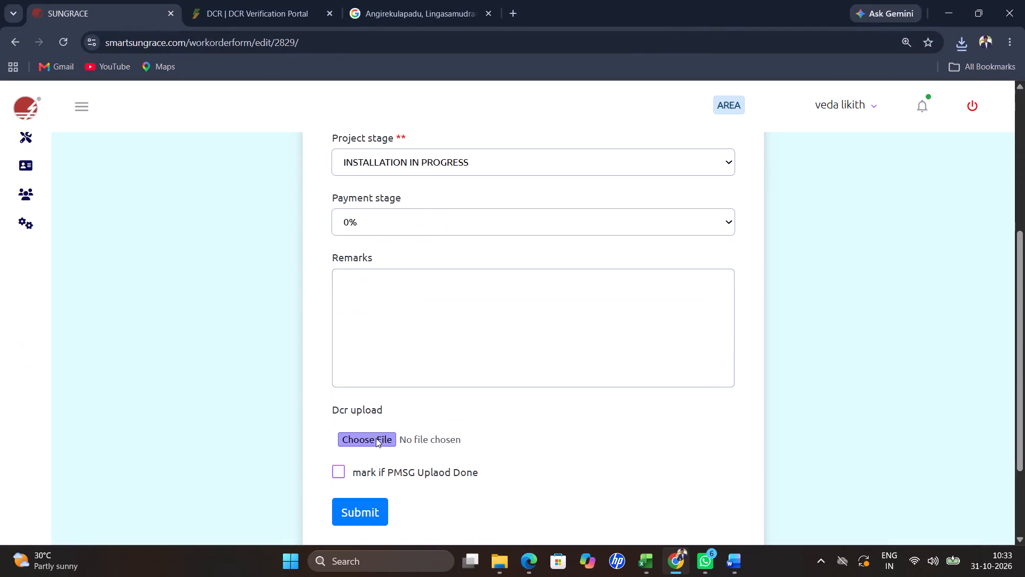
click(306, 35)
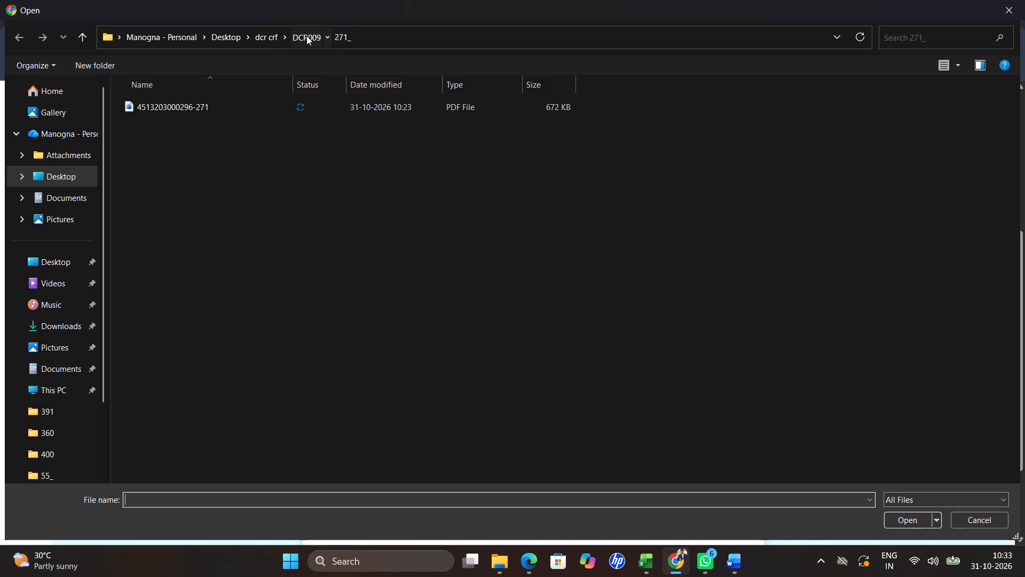
click(269, 38)
double_click(216, 283)
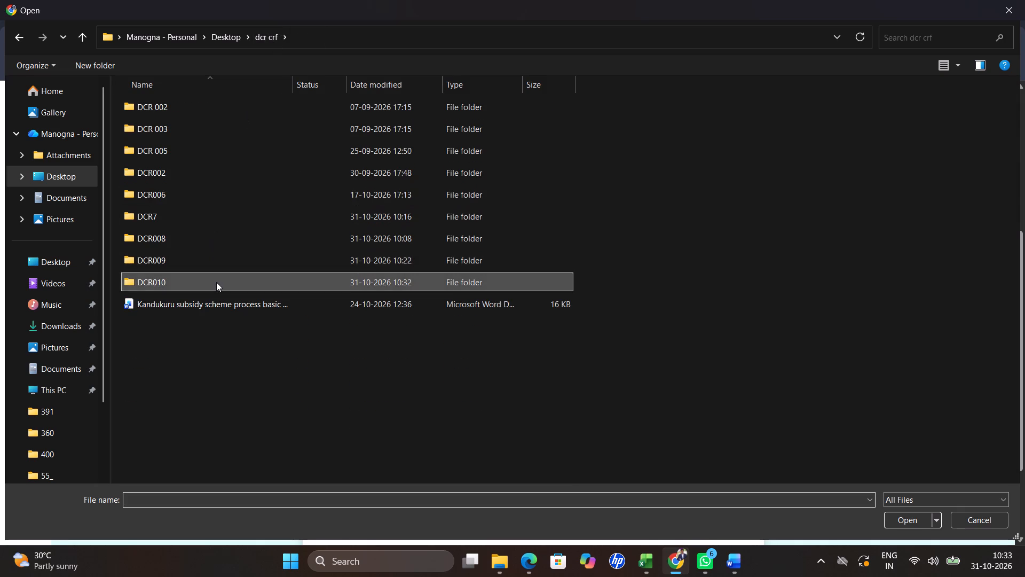
scroll(269, 223, down, 4)
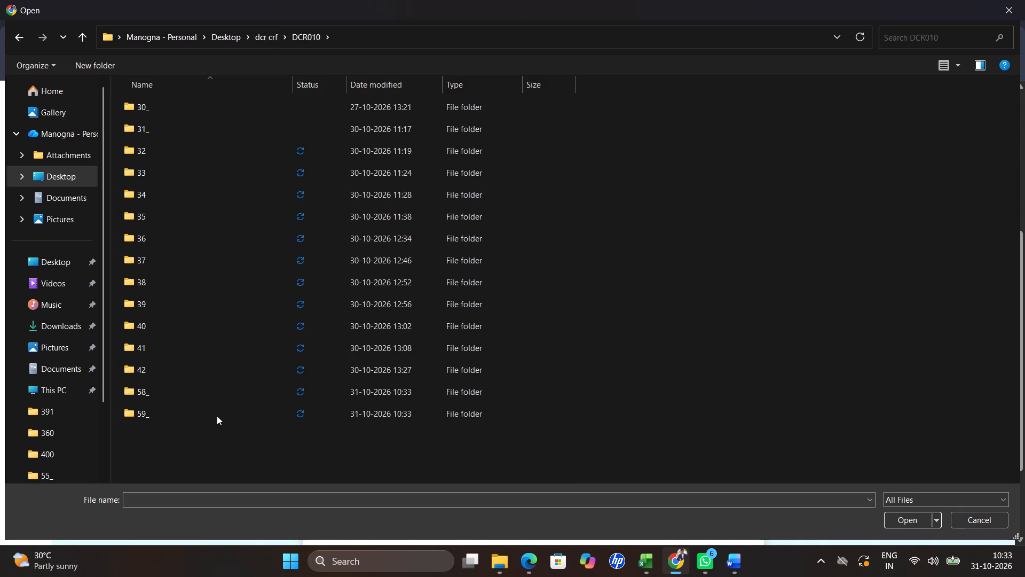
double_click(217, 416)
double_click(213, 105)
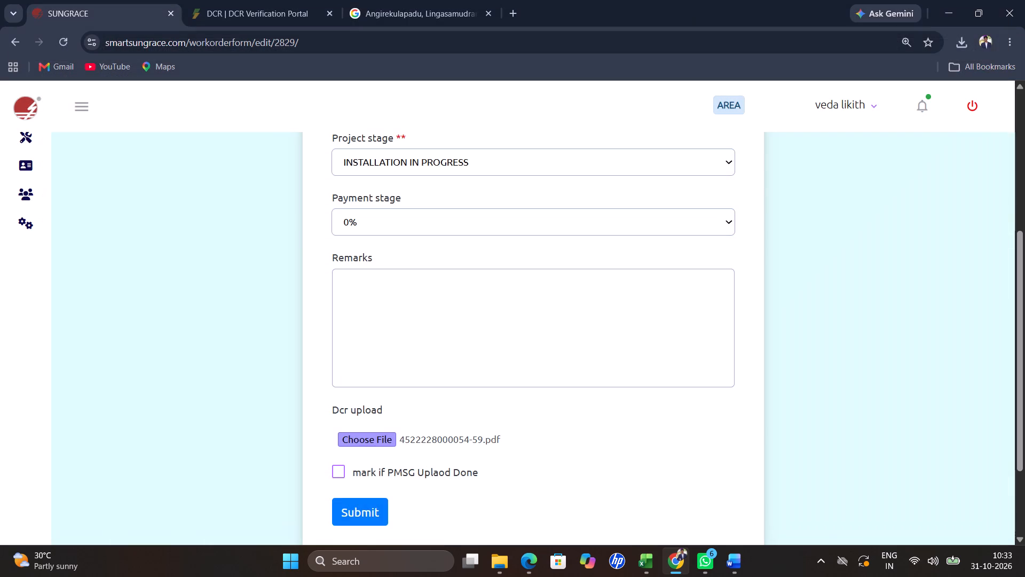
drag(361, 504, 362, 509)
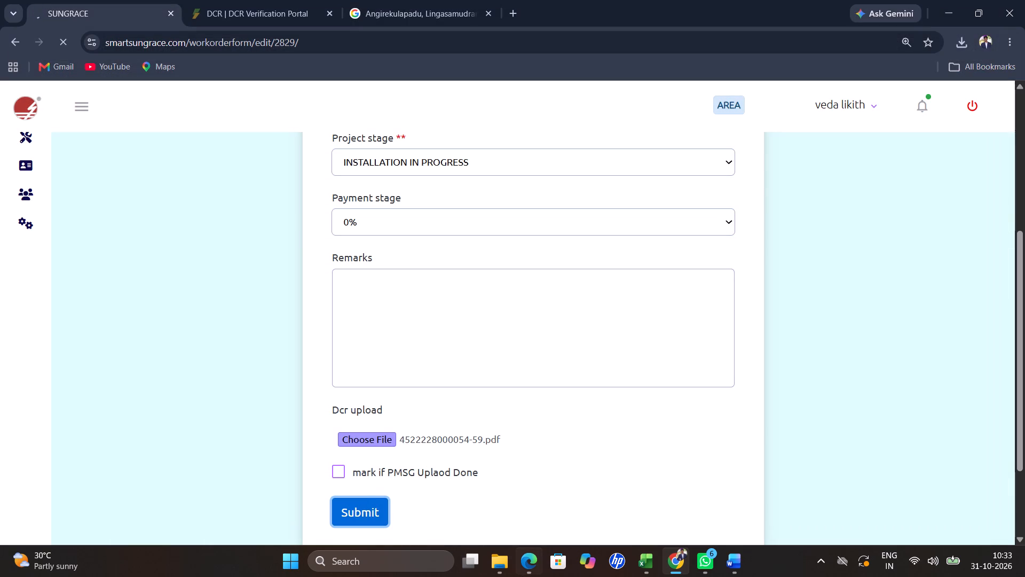
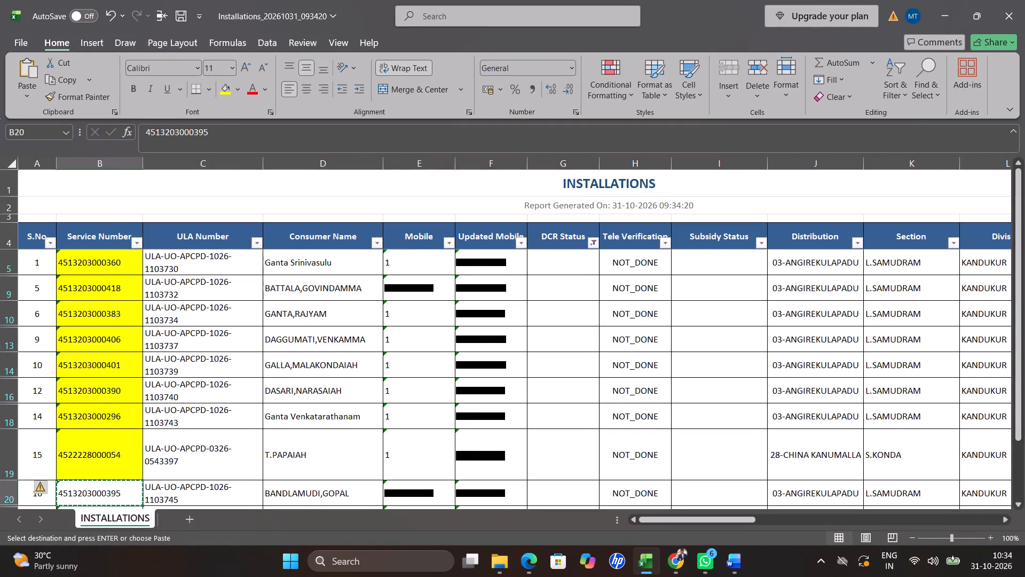
Review the filtered INSTALLATIONS list, switch to SUNGRACE and look up the installation by the service number copied from cell B20.
scroll(260, 326, down, 5)
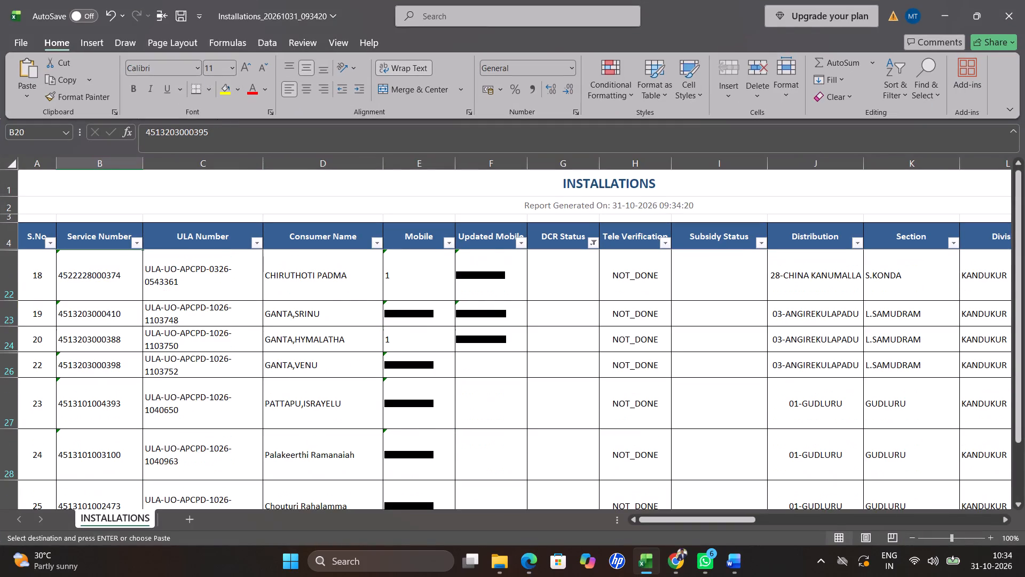
scroll(349, 386, up, 1)
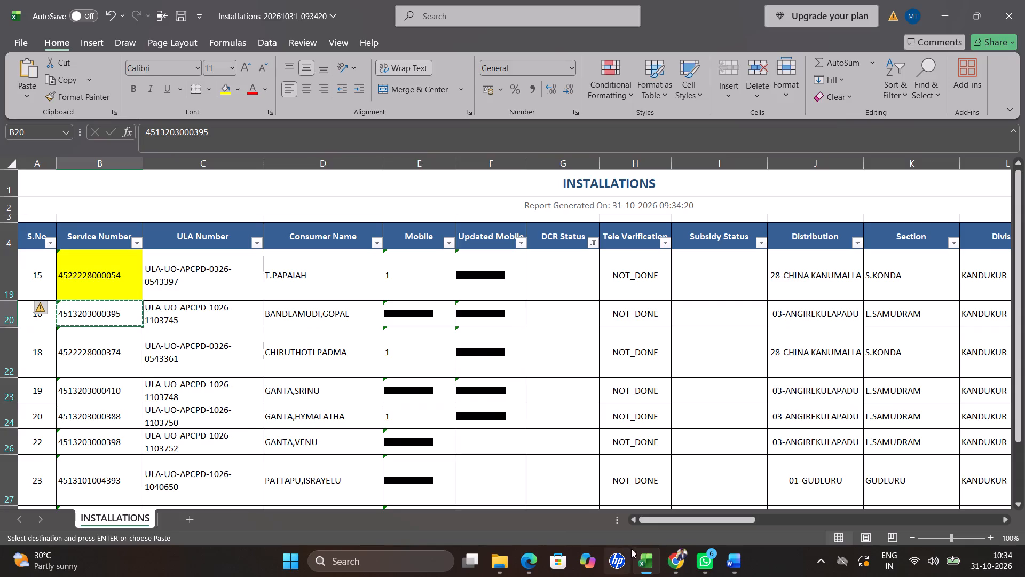
click(688, 510)
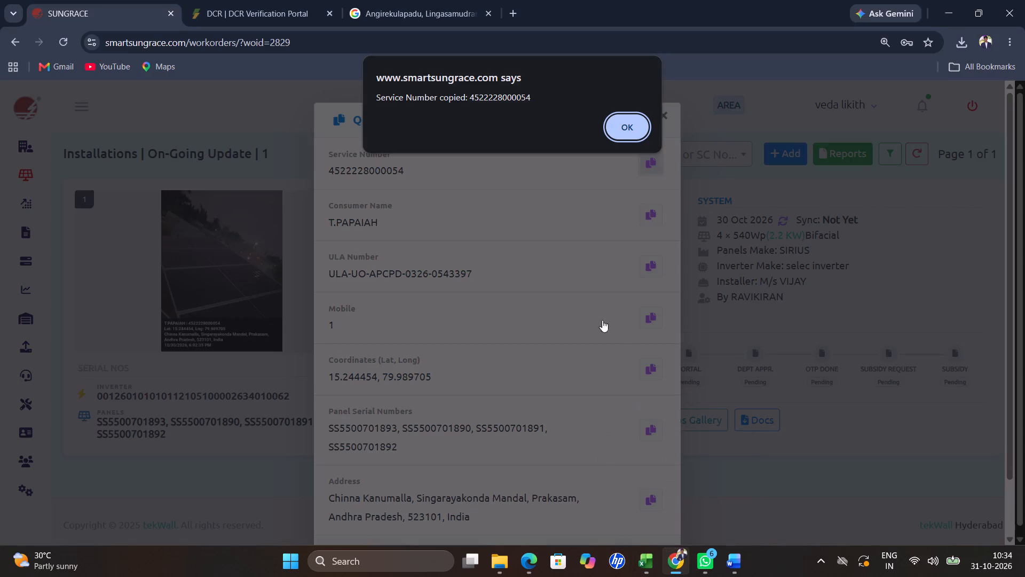
click(635, 127)
click(666, 110)
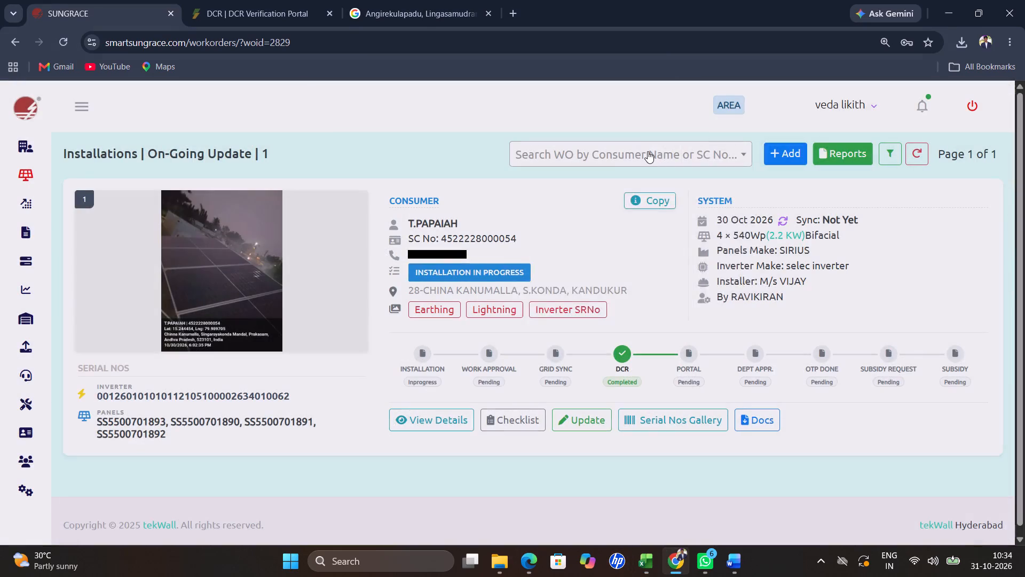
click(648, 151)
key(ctrl+v)
key(Return)
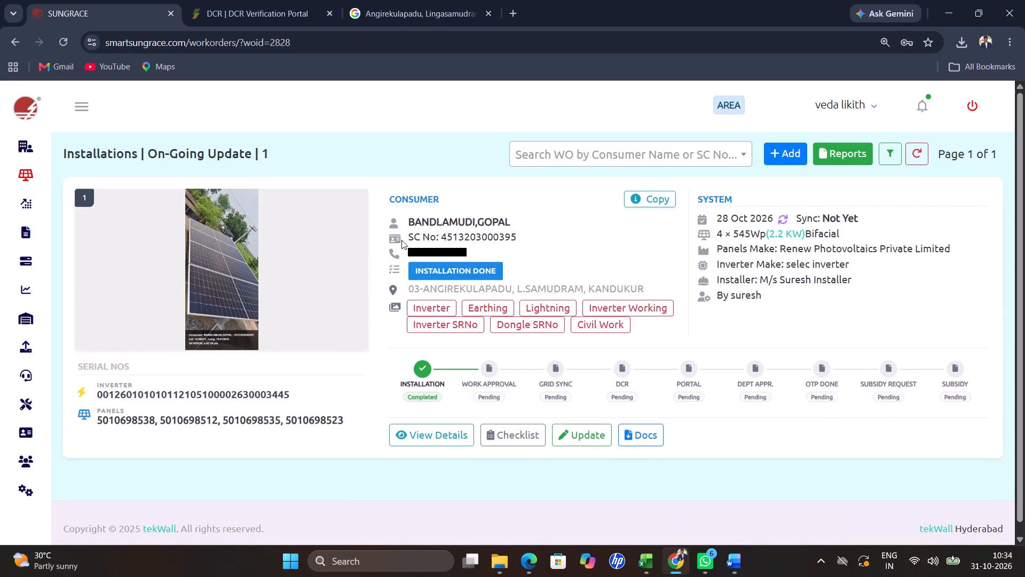
Copy the installation's ULA number from SUNGRACE into the Consumer Application Number of a new B2C issue form on the NISE portal.
click(658, 199)
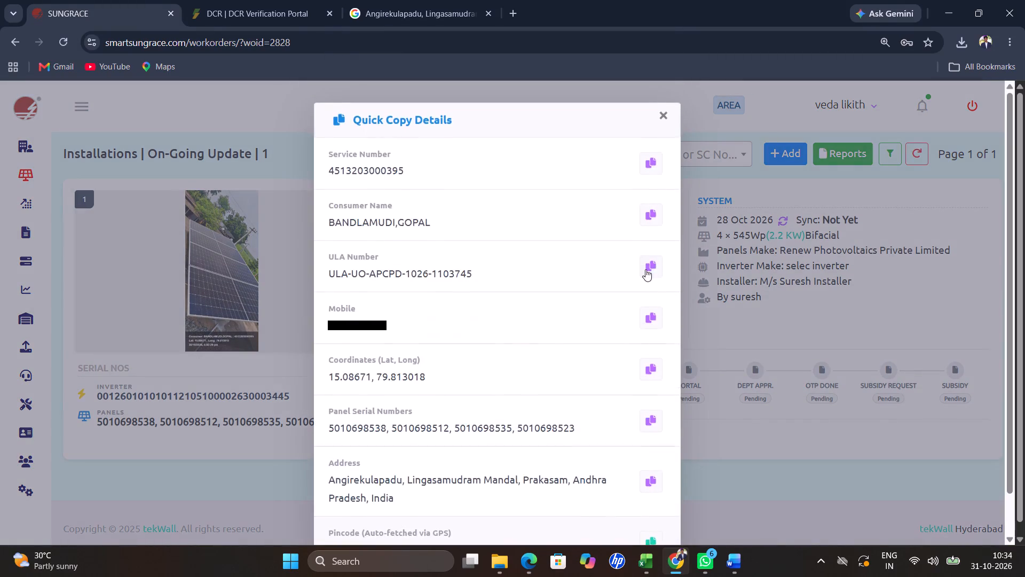
click(645, 267)
drag(266, 0, 269, 5)
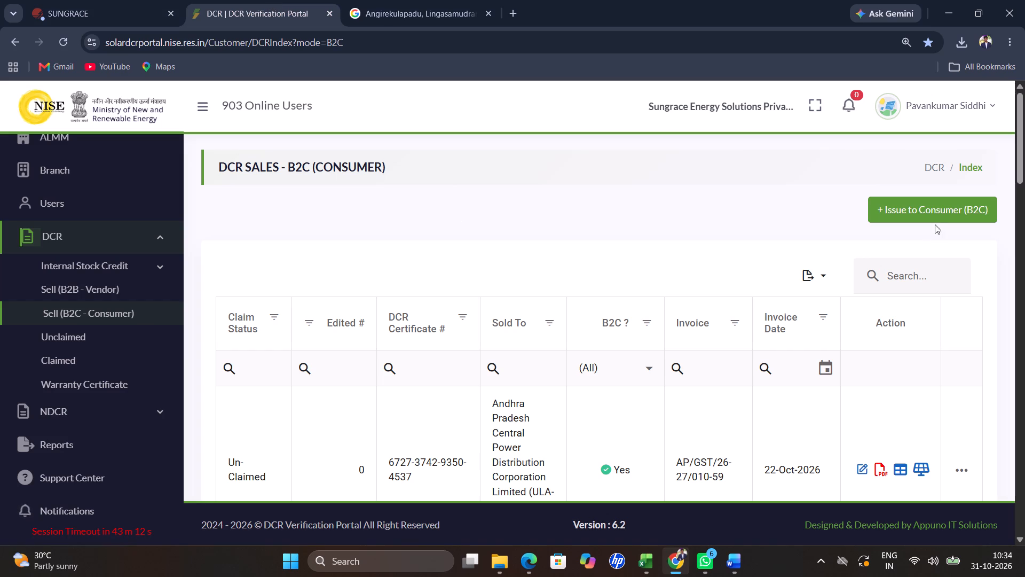
click(910, 209)
click(504, 303)
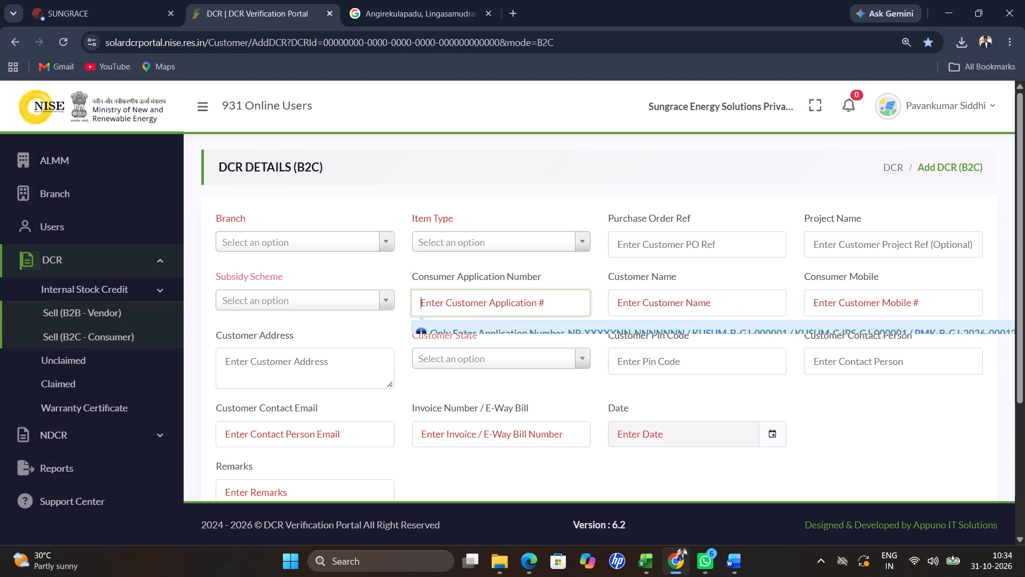
key(ctrl+v)
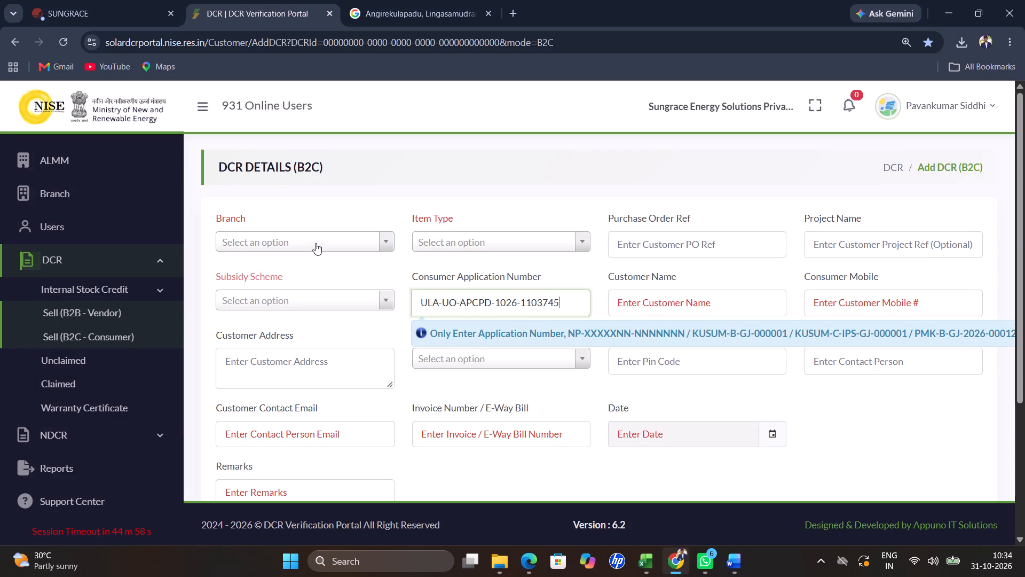
Set the branch to Andhra Pradesh, the subsidy scheme to PM Surya Ghar: Muft Bijli Yojana and the item type to Solar Panels.
click(316, 243)
click(285, 300)
click(290, 294)
click(297, 417)
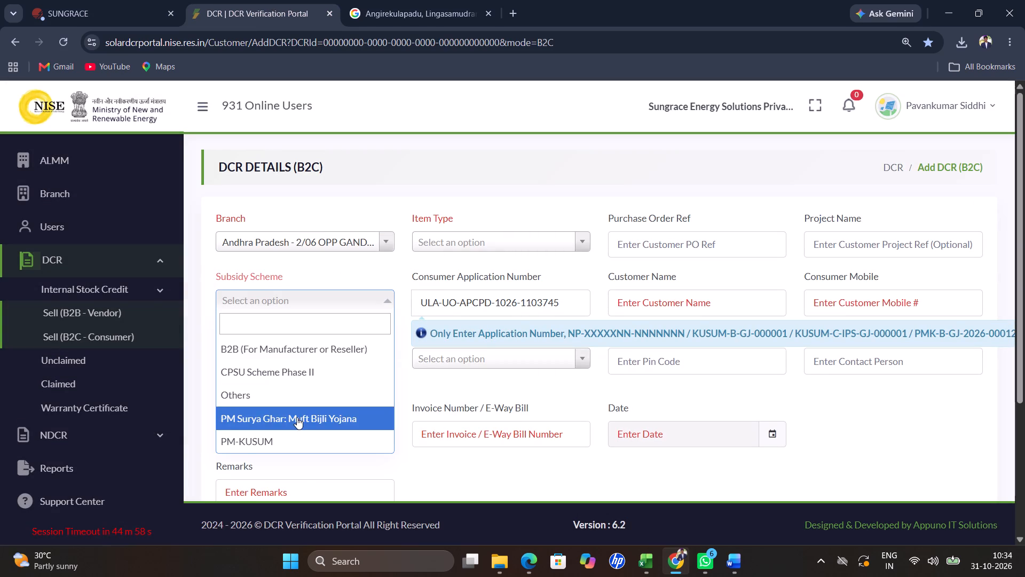
click(461, 239)
click(460, 285)
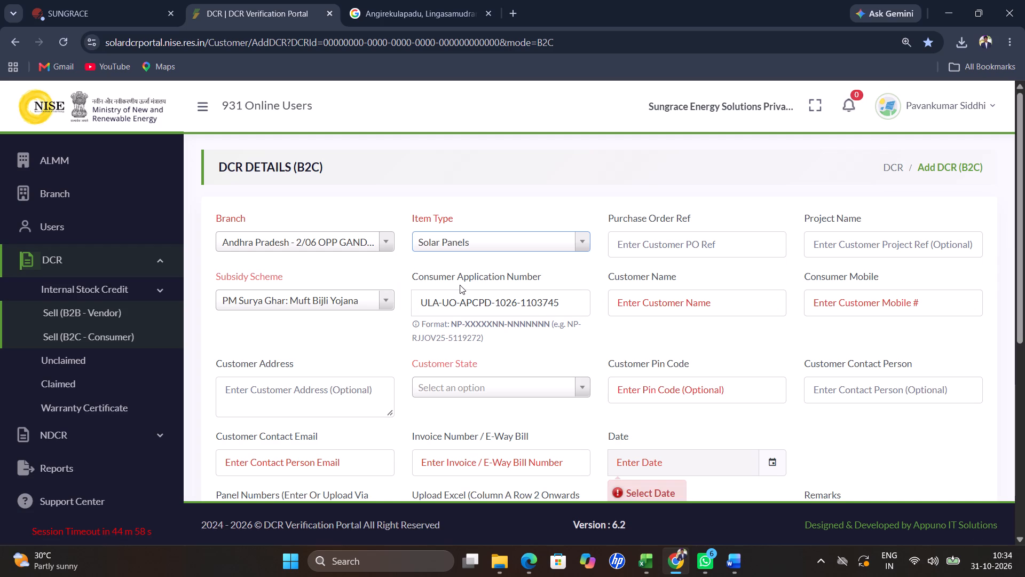
click(672, 303)
click(716, 514)
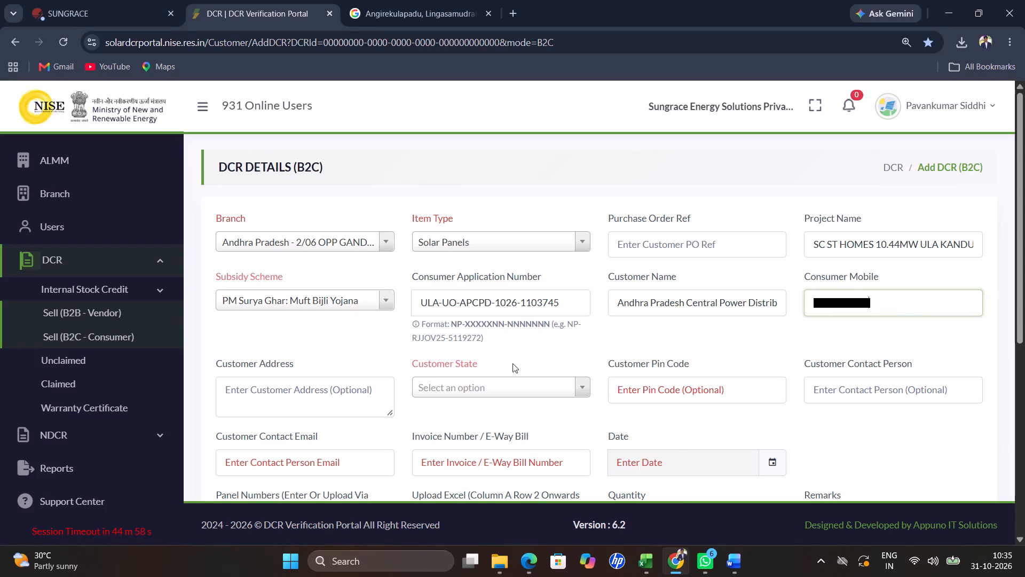
Set the customer state to Andhra Pradesh (37).
click(503, 383)
click(443, 288)
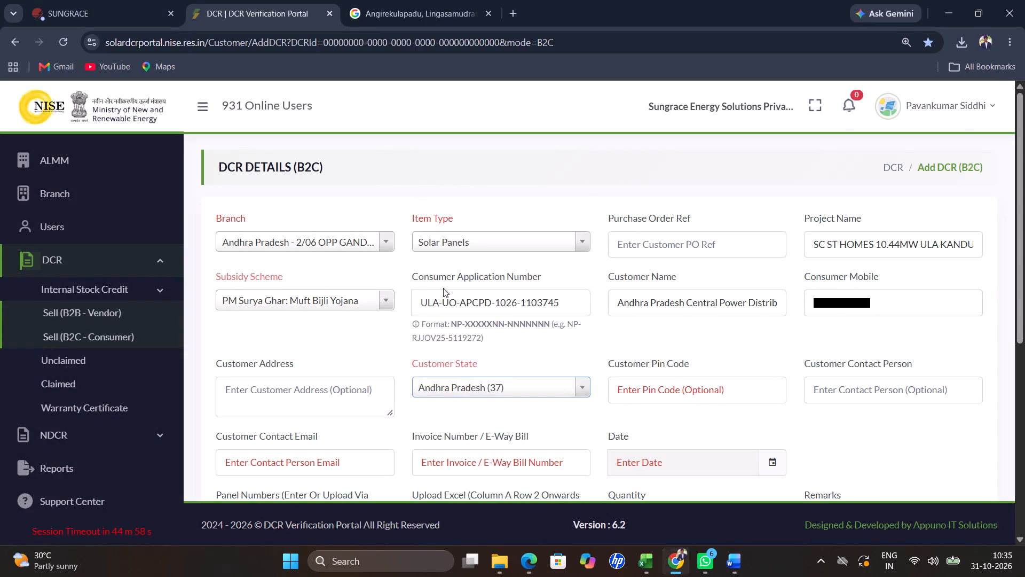
Copy the contact e-mail from the Word document into the form's Customer Contact Email.
scroll(443, 291, down, 2)
click(336, 321)
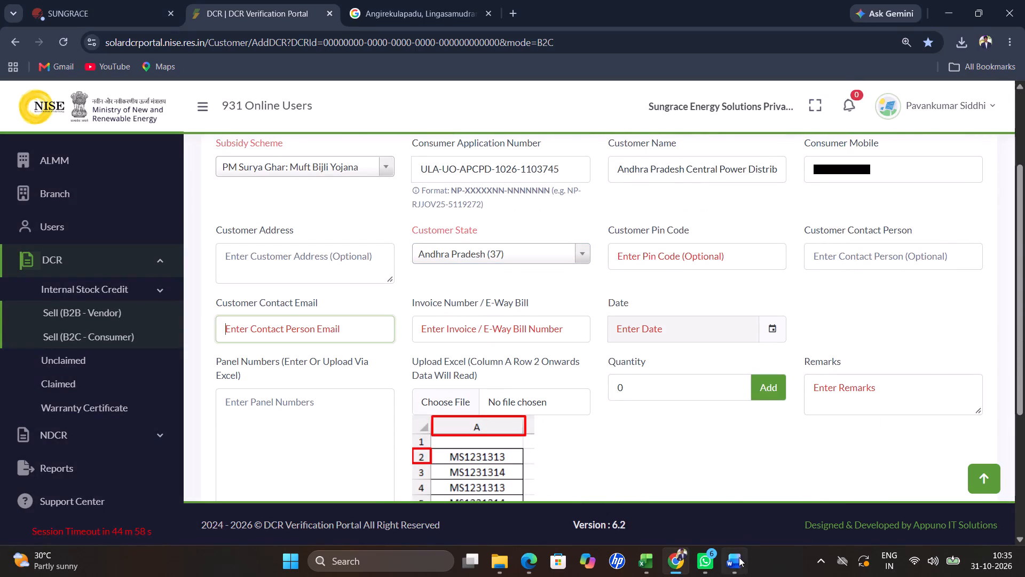
click(719, 498)
drag(383, 300, 243, 304)
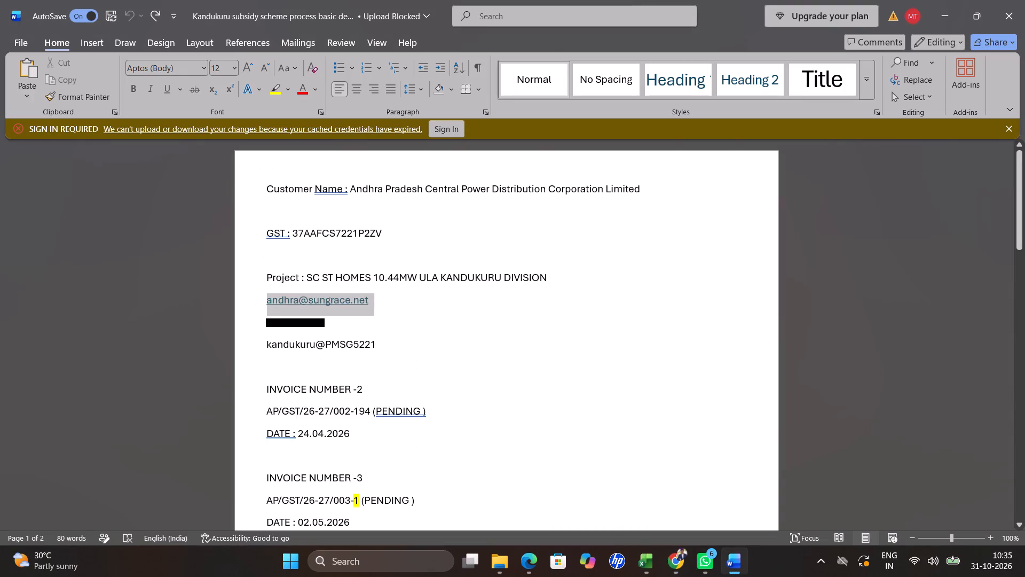
Copy the contact e-mail from the Word document into the DCR form's Customer Contact Email.
drag(243, 304, 243, 304)
click(243, 304)
key(ctrl+c)
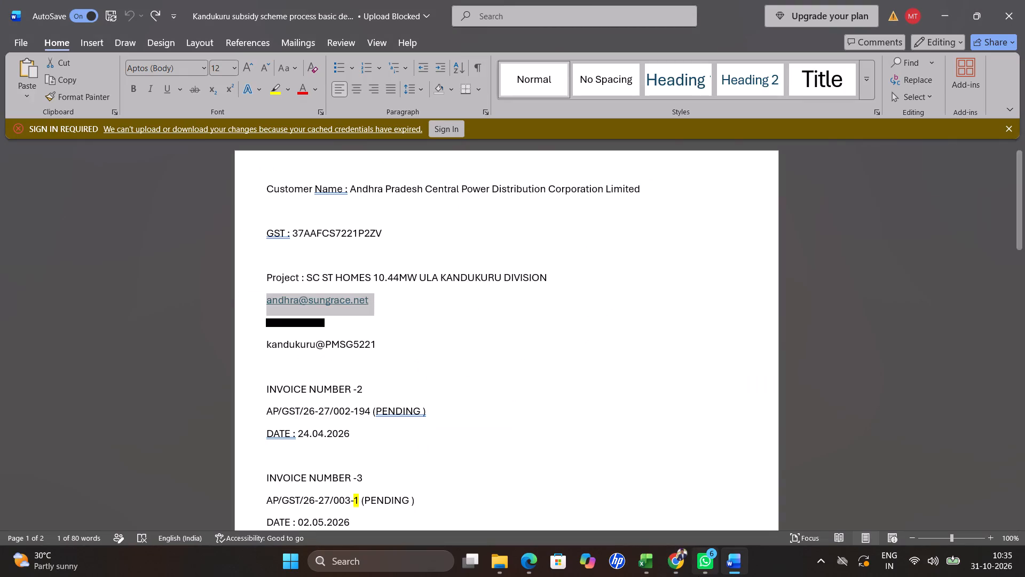
click(667, 525)
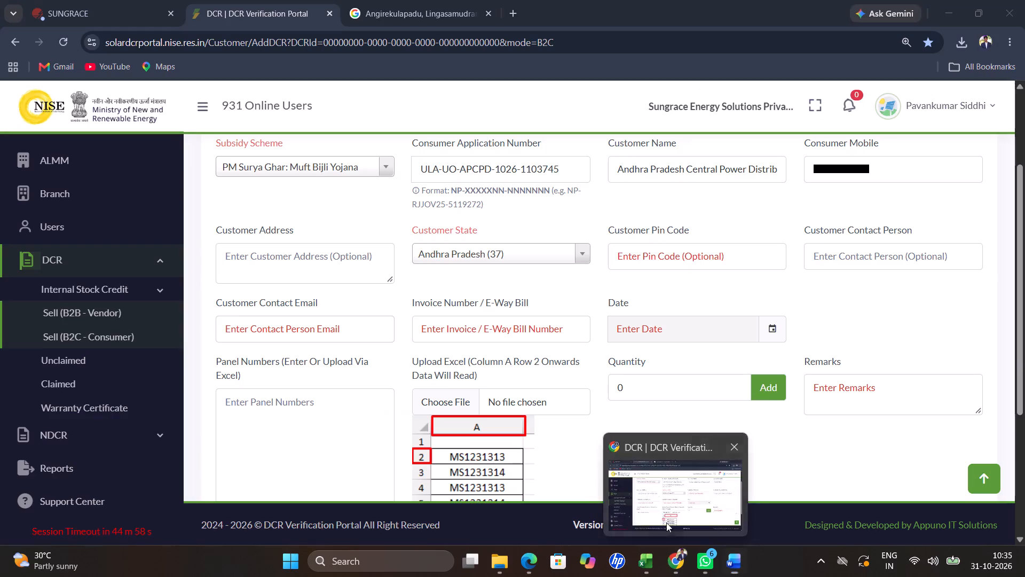
key(ctrl+v)
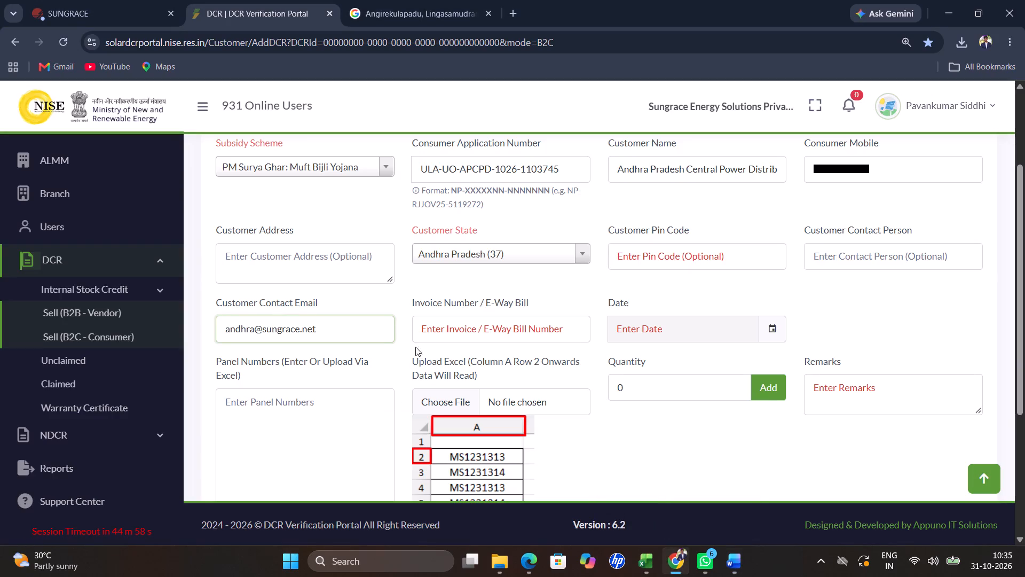
Copy the invoice number 7 reference AP/GST/26-27/007- from the Word document into the form's Invoice Number / E-Way Bill.
click(424, 336)
click(724, 505)
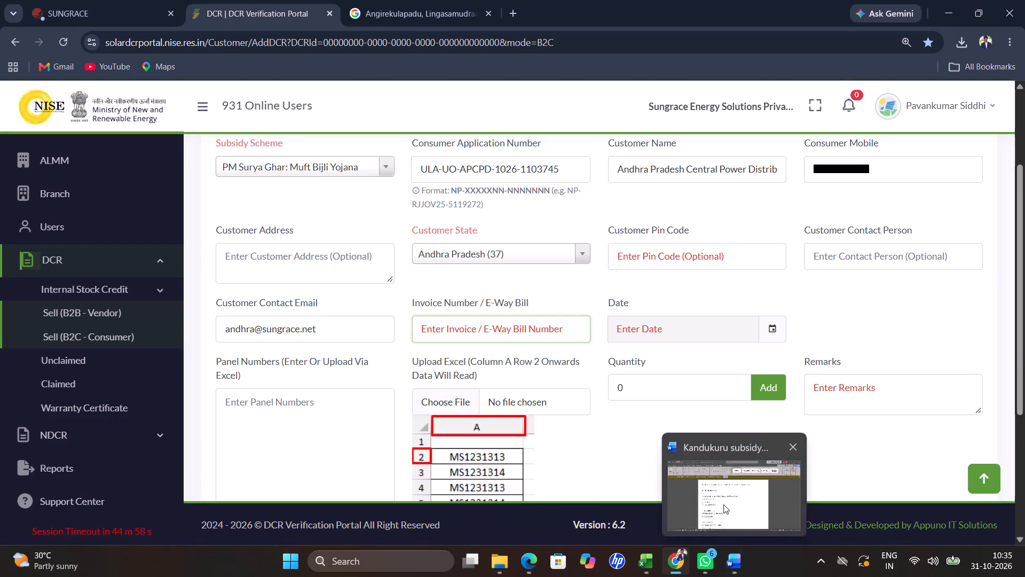
scroll(317, 392, down, 9)
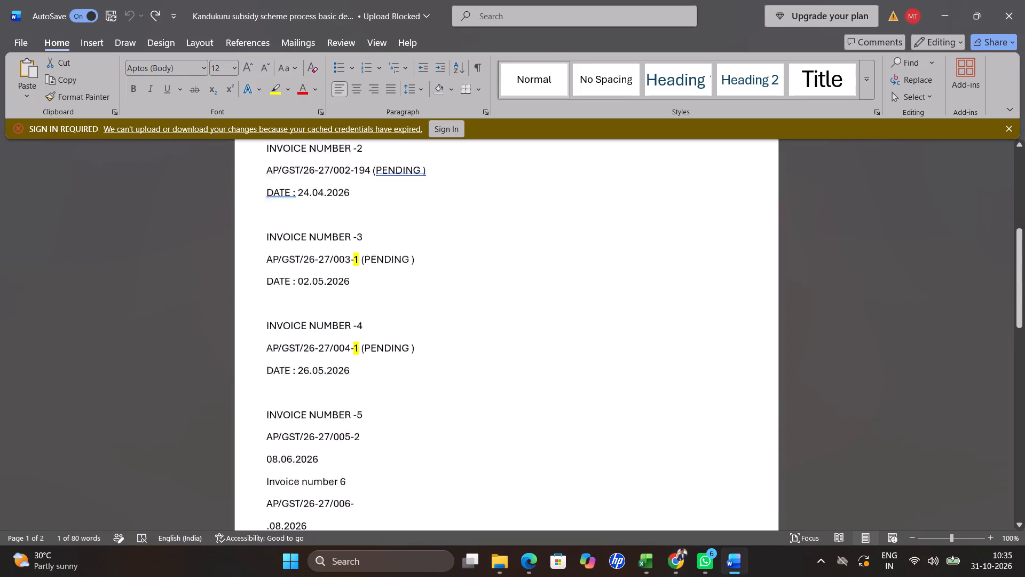
scroll(317, 392, down, 7)
scroll(399, 305, up, 3)
scroll(398, 337, down, 2)
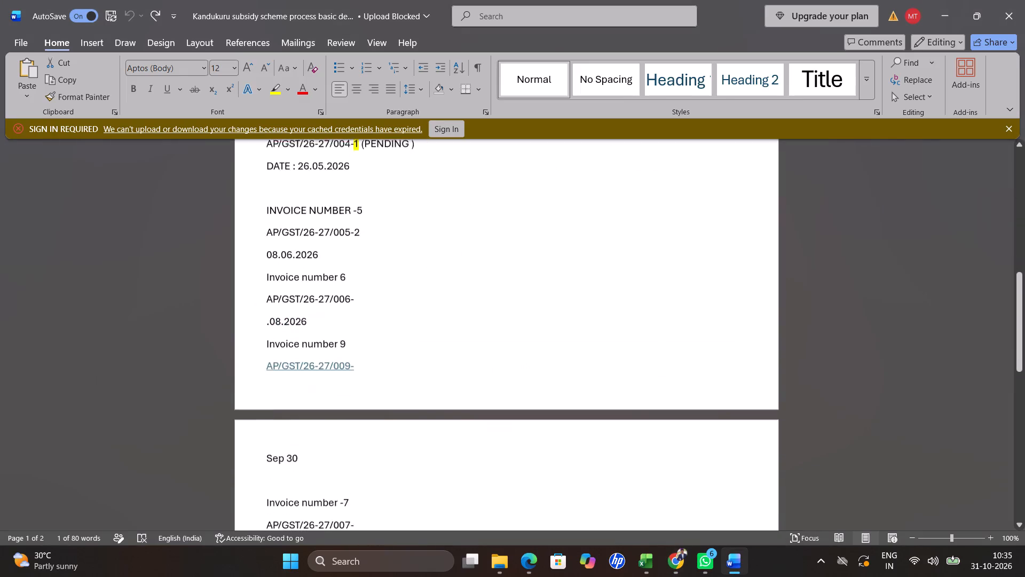
drag(375, 486, 179, 480)
drag(179, 480, 186, 505)
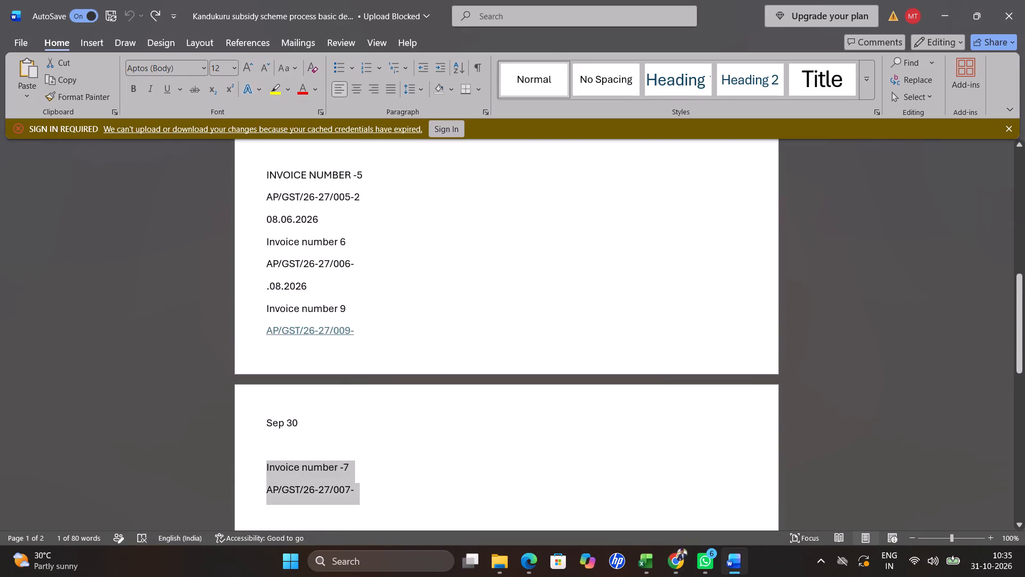
drag(186, 505, 267, 514)
drag(274, 513, 315, 510)
drag(392, 492, 242, 485)
key(ctrl+c)
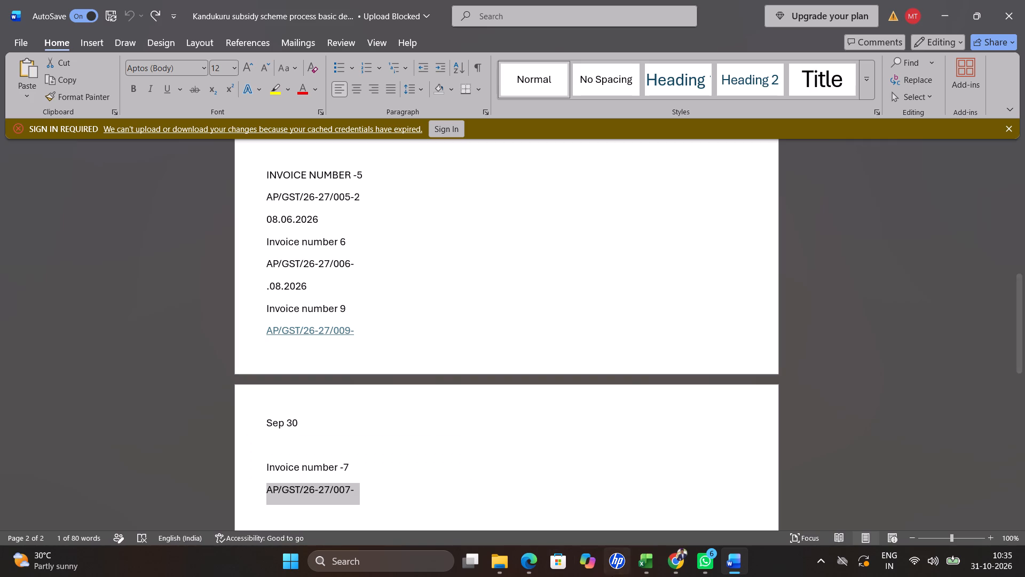
click(675, 517)
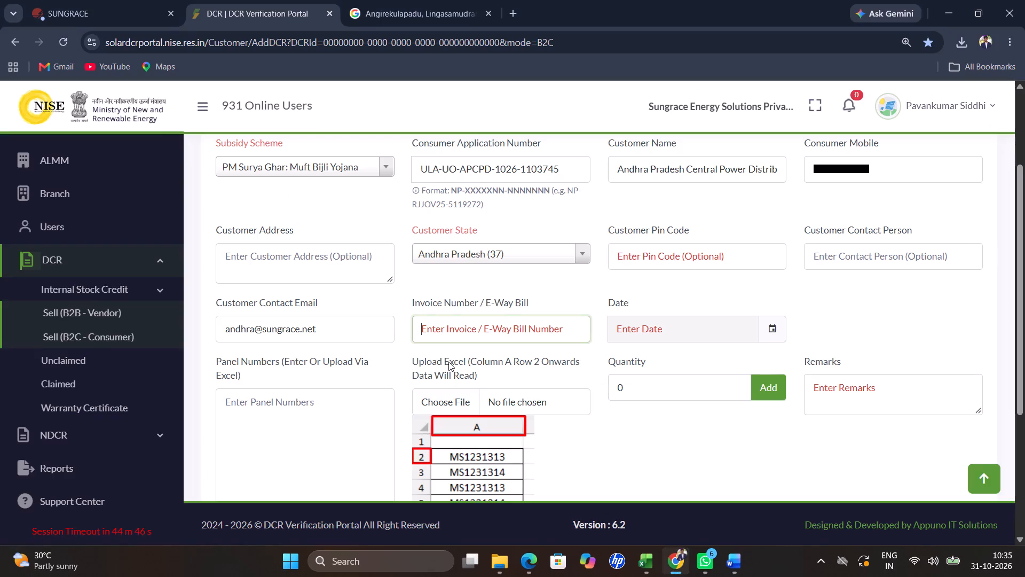
Enter AP/GST/26-27/007-58 as the invoice number and correct it to AP/GST/26-27/007-59.
key(ctrl+v)
text(58)
click(644, 332)
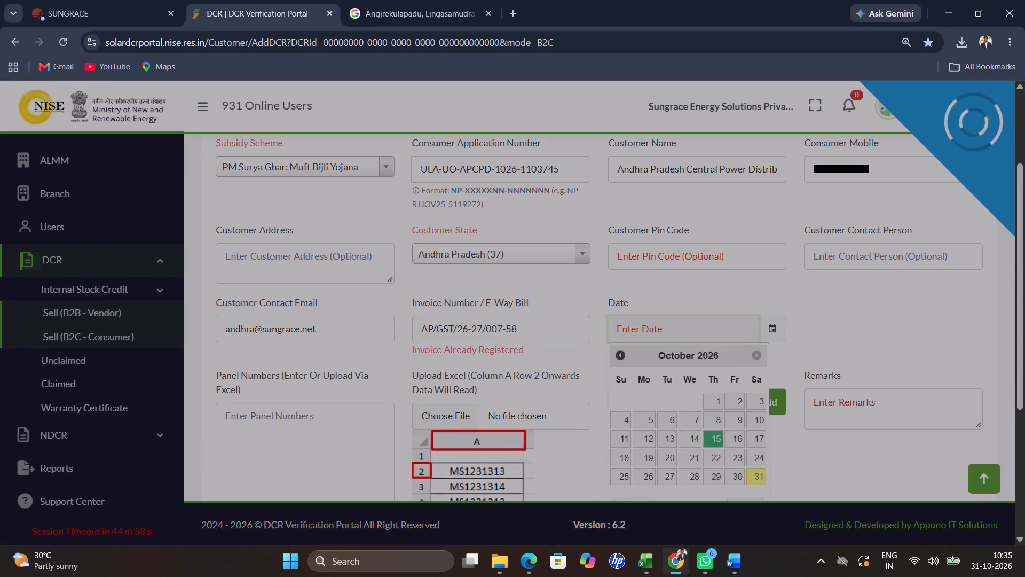
click(553, 316)
key(BackSpace)
key(9)
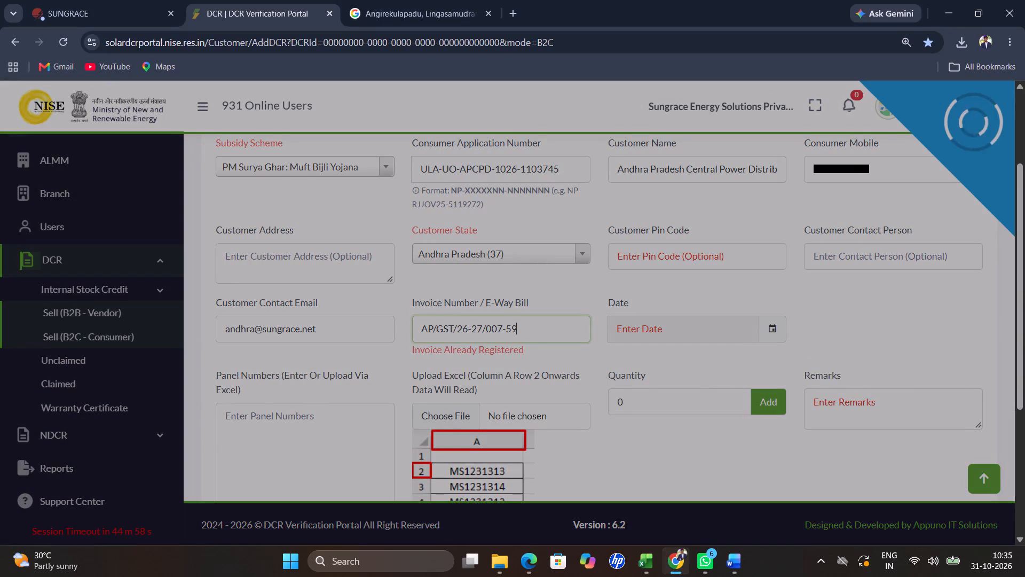
Set the invoice date to 26-Aug-2026.
click(627, 329)
click(626, 346)
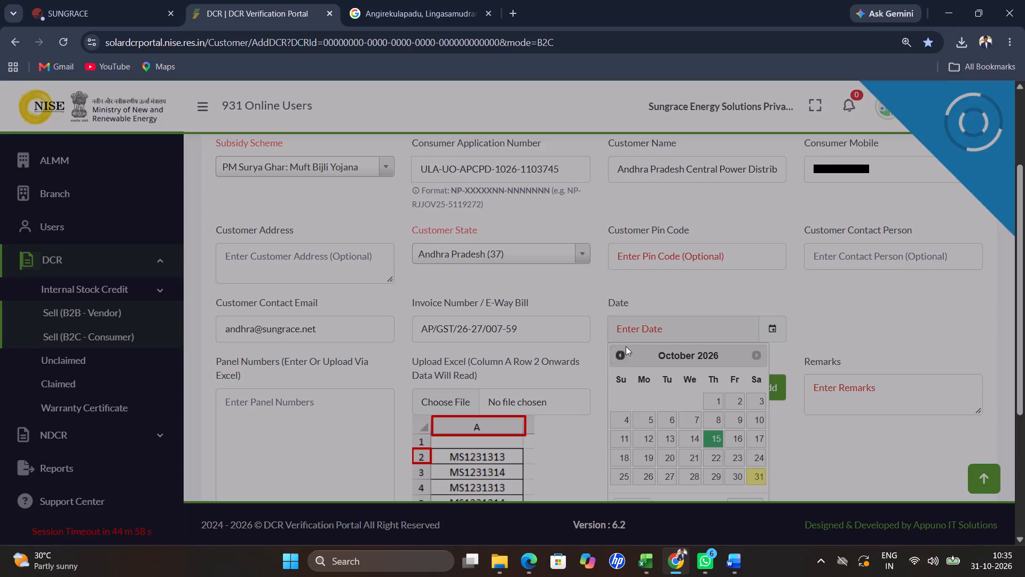
click(620, 354)
click(619, 354)
click(689, 475)
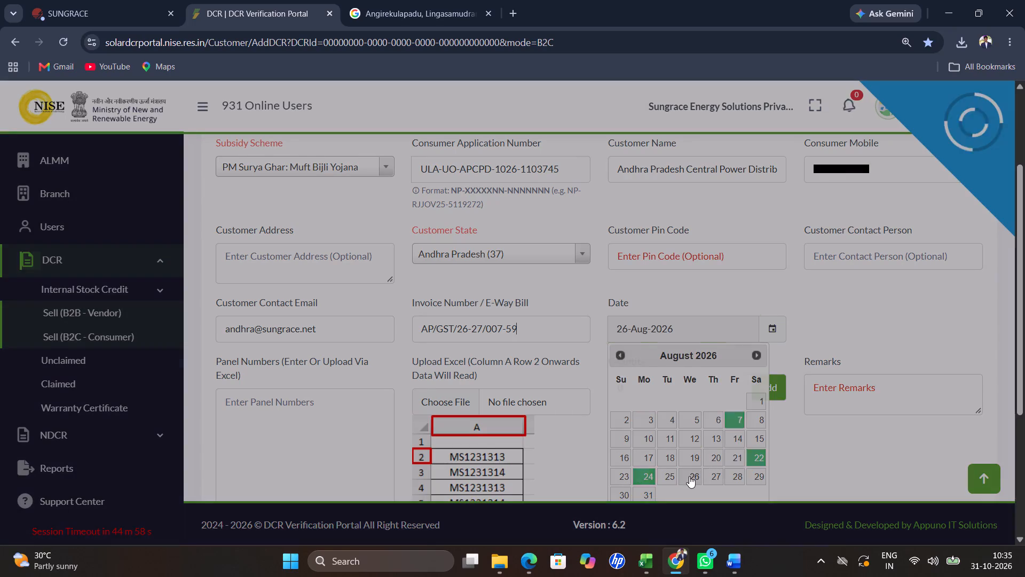
Copy the panel serial numbers from the SUNGRACE record's quick copy details into the DCR form's Panel Numbers.
scroll(542, 376, down, 2)
click(304, 373)
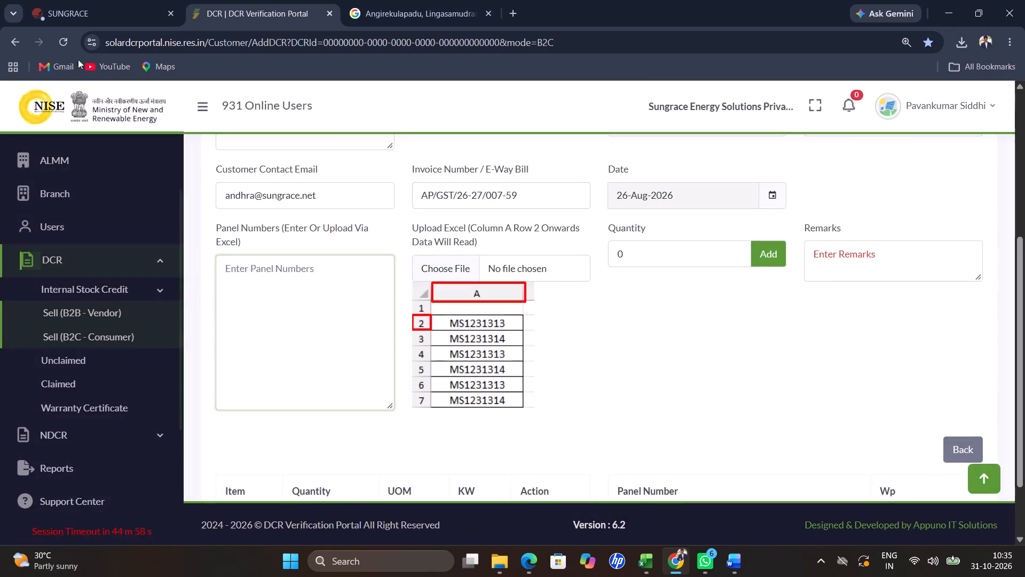
click(73, 0)
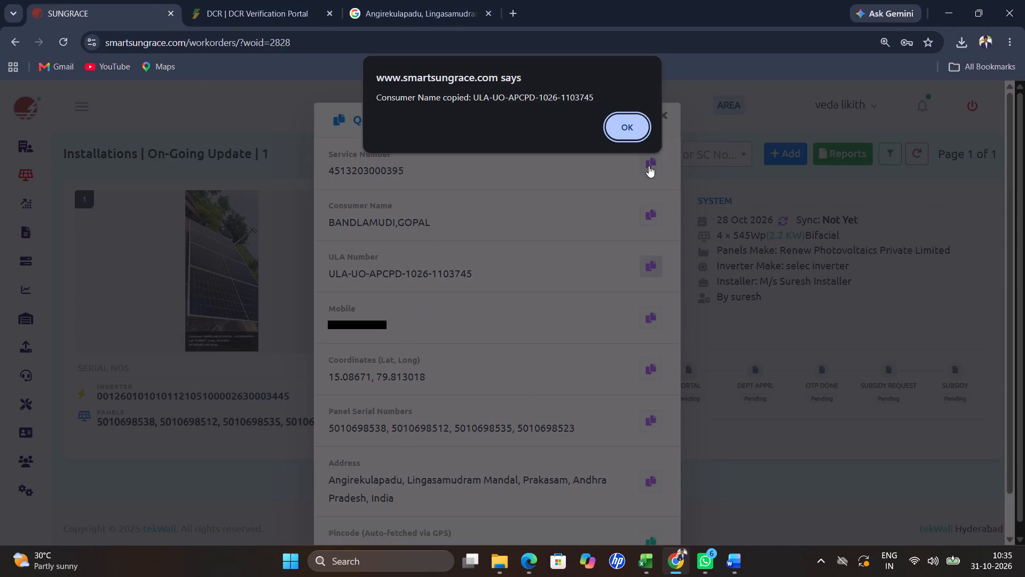
click(626, 129)
click(658, 419)
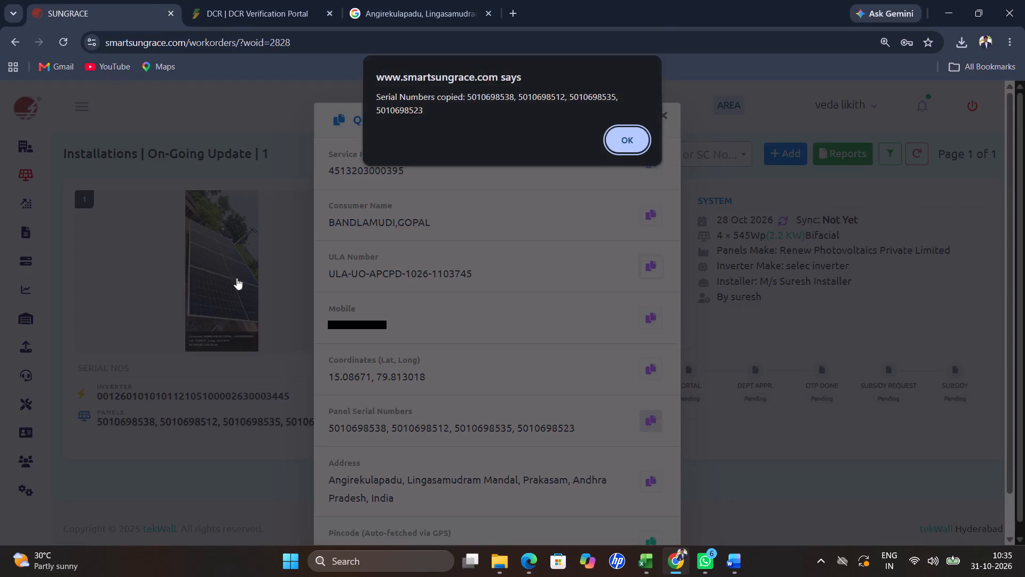
click(252, 3)
key(ctrl+v)
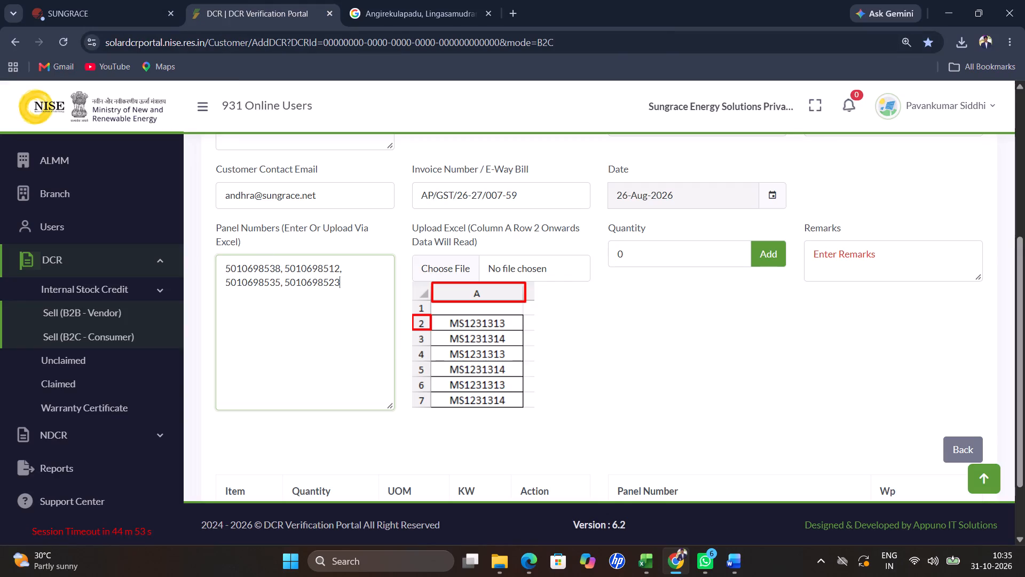
key(Left)
key(Left)
key(Left)
key(Left)
key(Left)
key(Left)
key(Left)
key(Left)
key(Left)
key(Left)
key(BackSpace)
key(BackSpace)
key(Return)
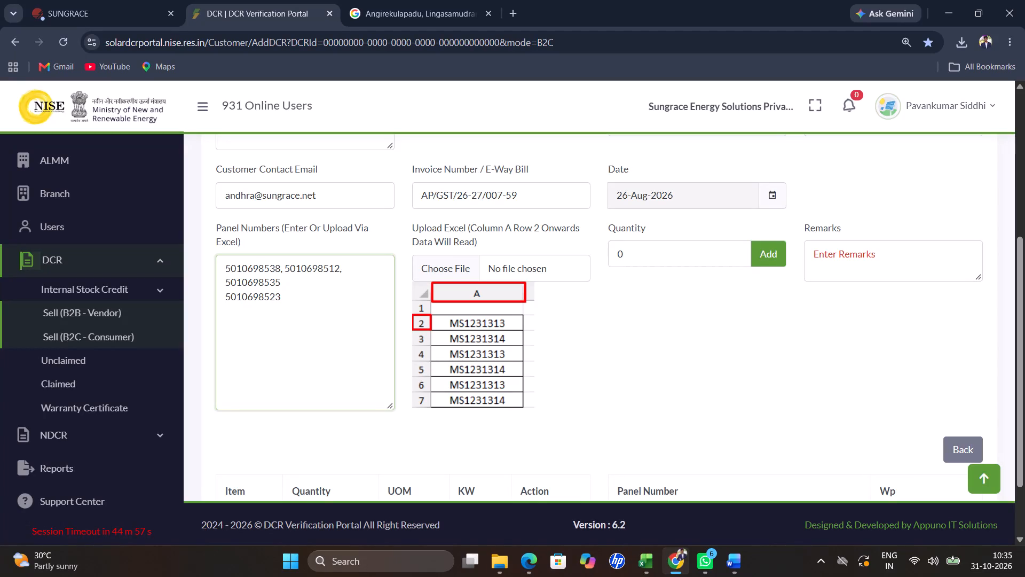
key(Up)
key(Up)
key(Up)
key(Up)
key(Right)
key(Right)
key(Right)
key(Right)
key(Right)
key(Right)
key(Right)
key(Right)
key(Right)
key(Right)
key(Right)
key(Right)
key(Right)
key(Left)
key(BackSpace)
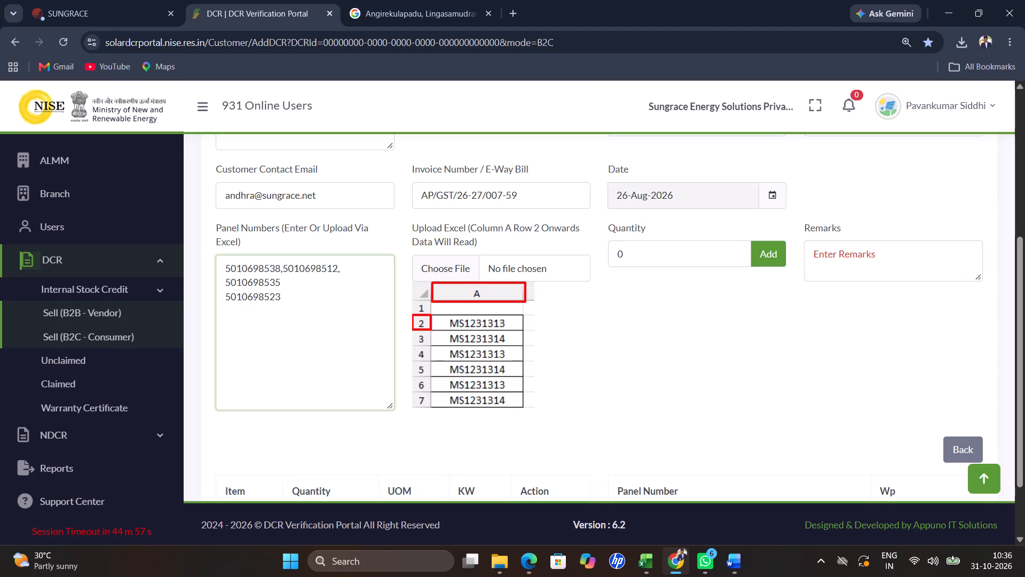
key(BackSpace)
key(Return)
key(Right)
key(Right)
key(Right)
key(Right)
key(Right)
key(Right)
key(Right)
key(Right)
key(Right)
key(Right)
key(Right)
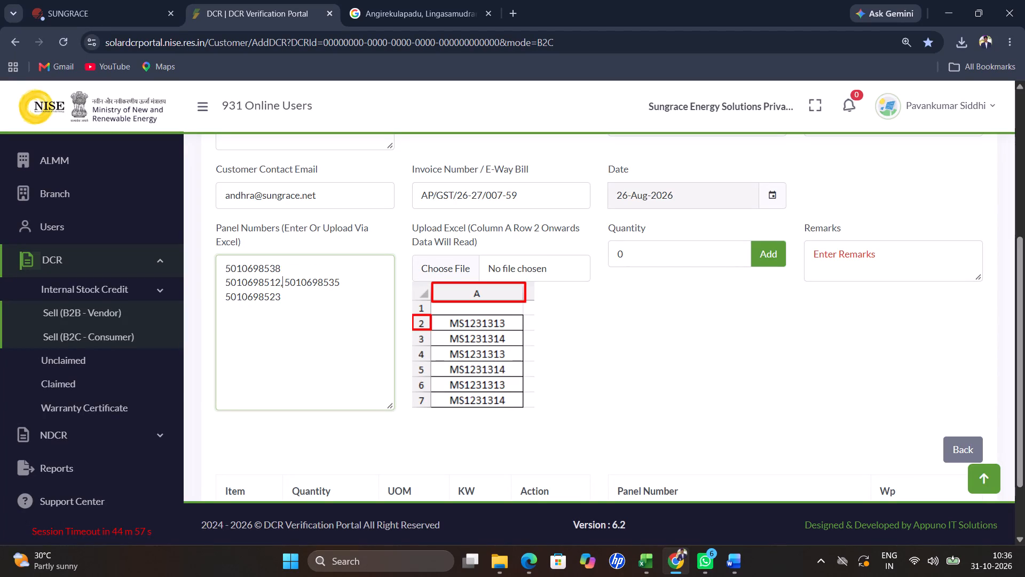
key(Right)
key(BackSpace)
key(BackSpace)
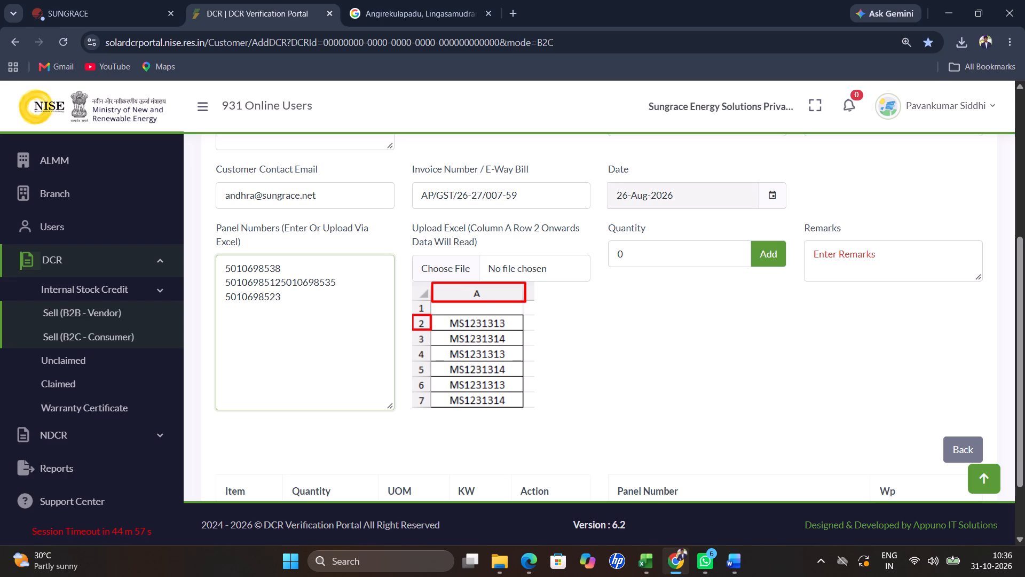
key(Return)
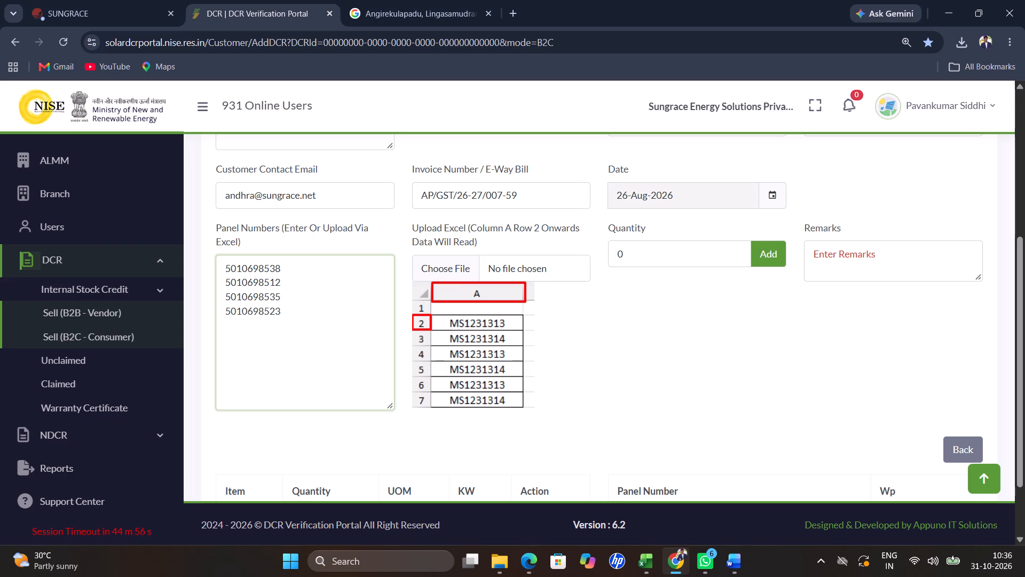
Set the quantity to 4 and add the entered panels to the DCR.
click(652, 255)
scroll(652, 255, up, 4)
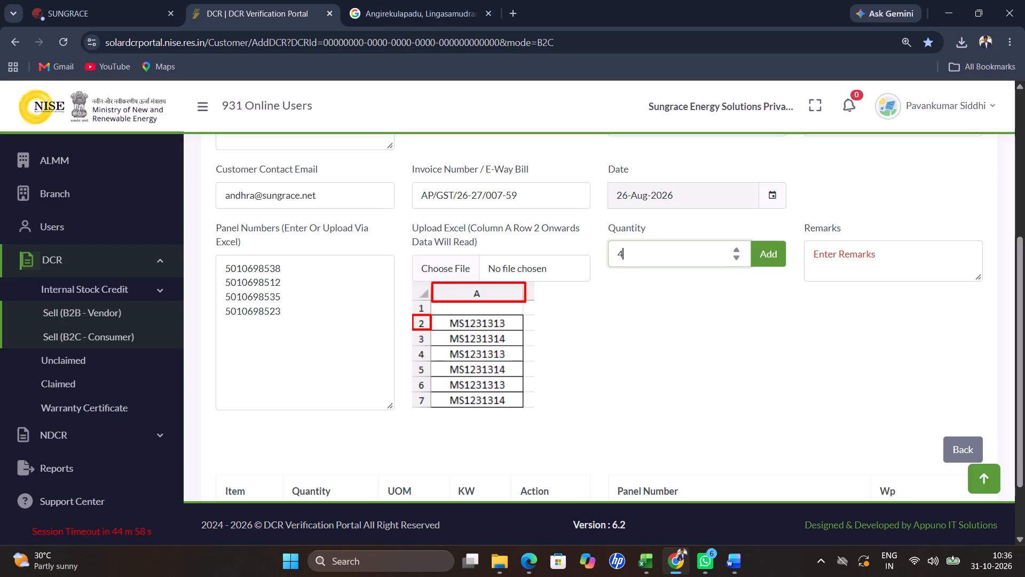
click(761, 251)
Copy the address from the SUNGRACE record's quick copy details into the DCR form's Remarks.
drag(826, 261, 827, 271)
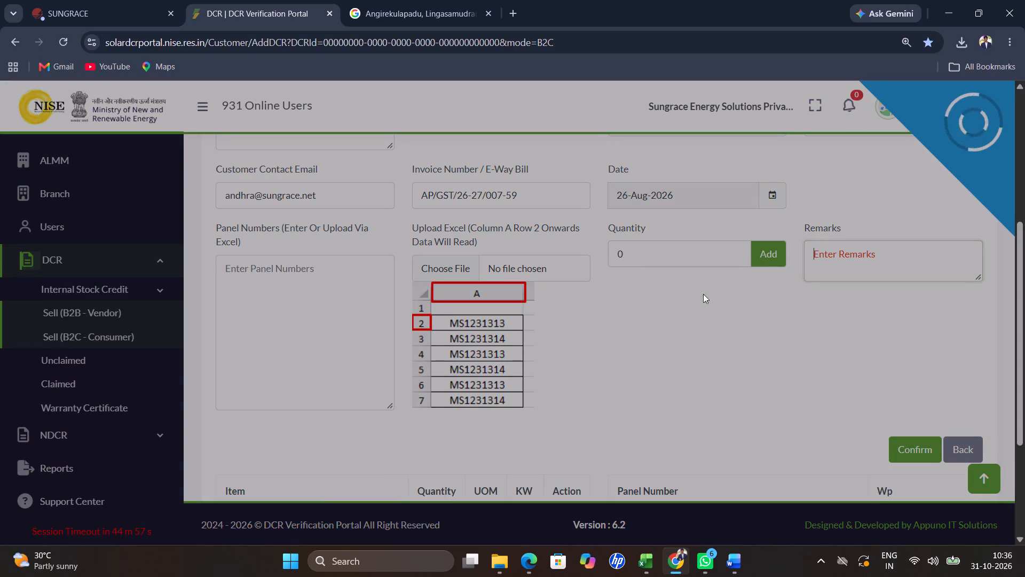
click(125, 0)
click(621, 140)
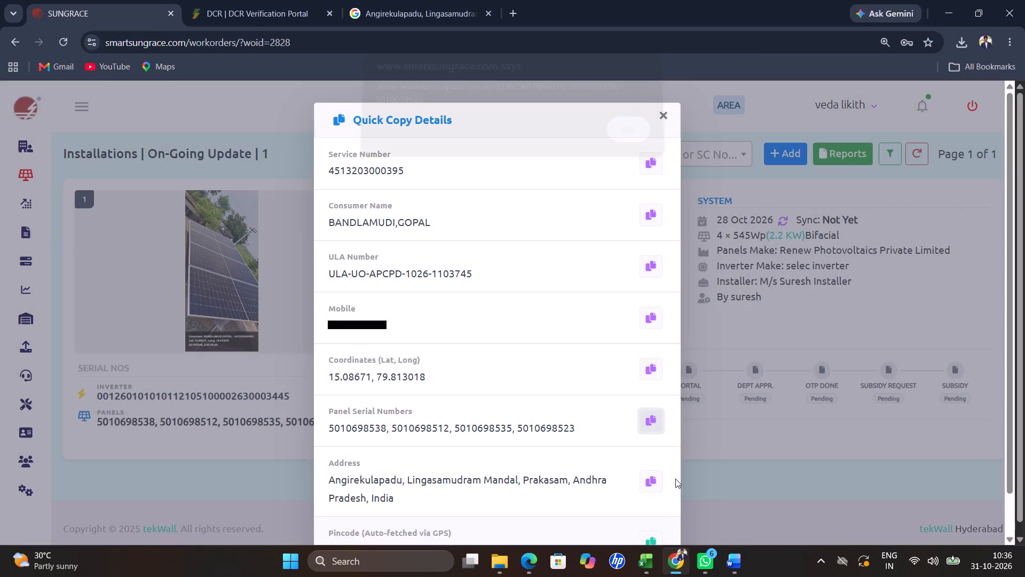
click(648, 477)
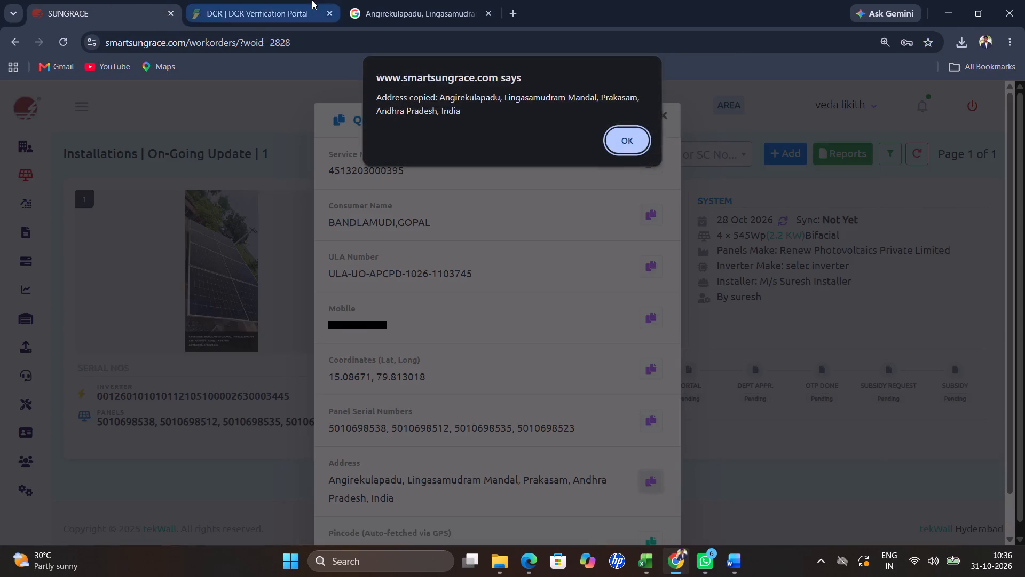
click(312, 0)
key(ctrl+v)
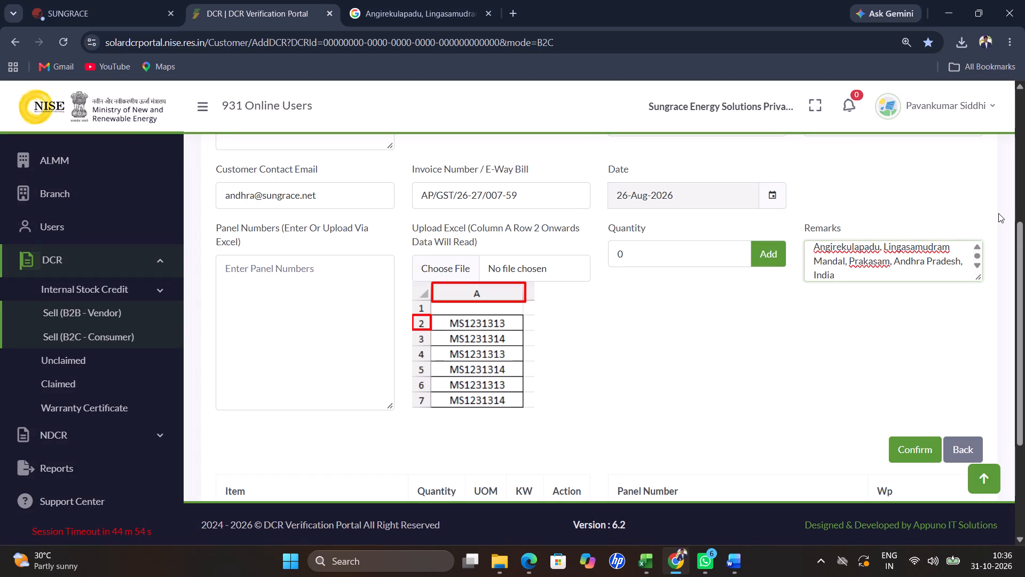
Copy the address's postal pin code from the Google search results into the form's Customer Pin Code.
scroll(431, 391, up, 1)
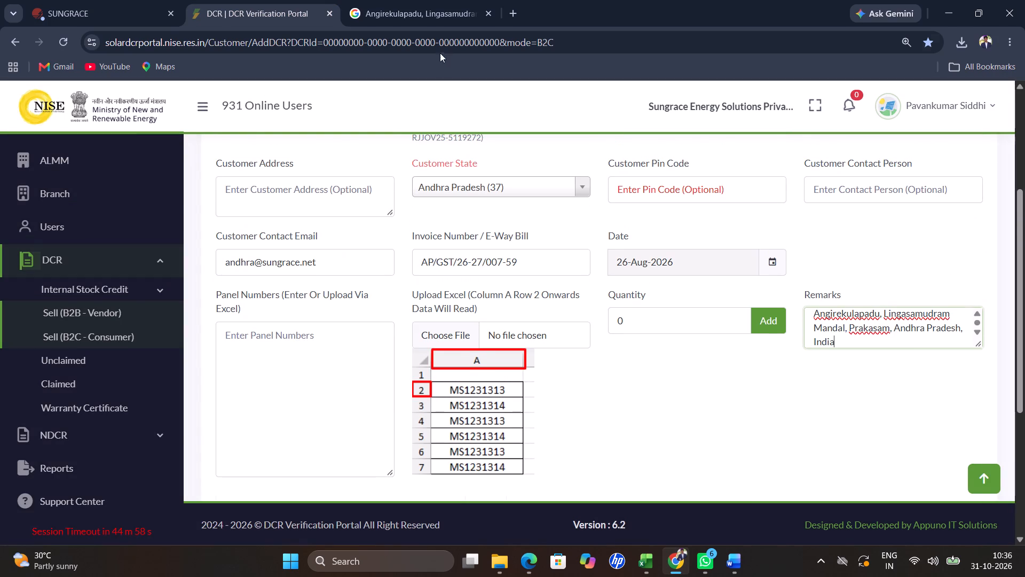
drag(412, 8, 418, 15)
double_click(256, 247)
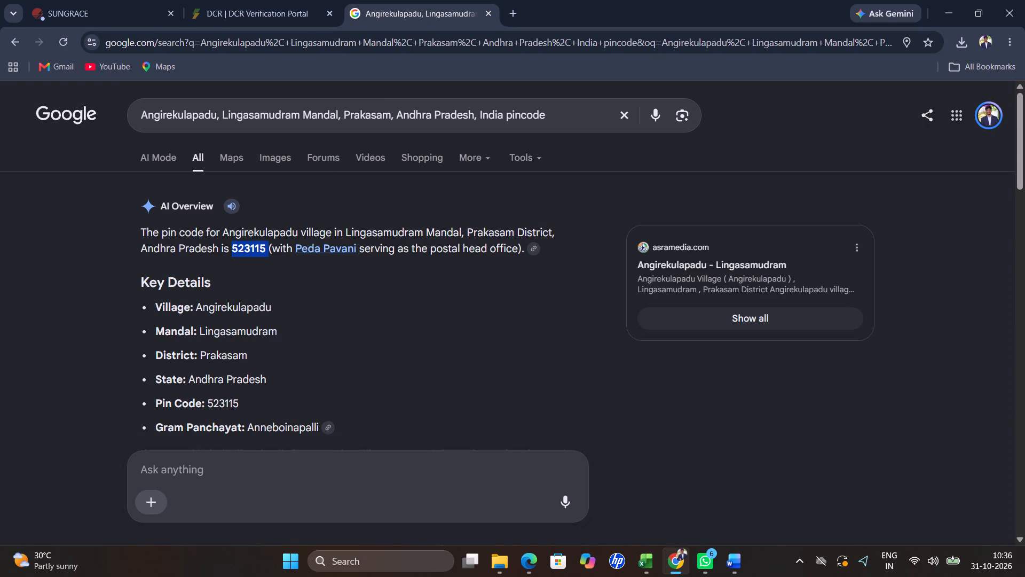
double_click(260, 249)
key(ctrl+c)
click(303, 0)
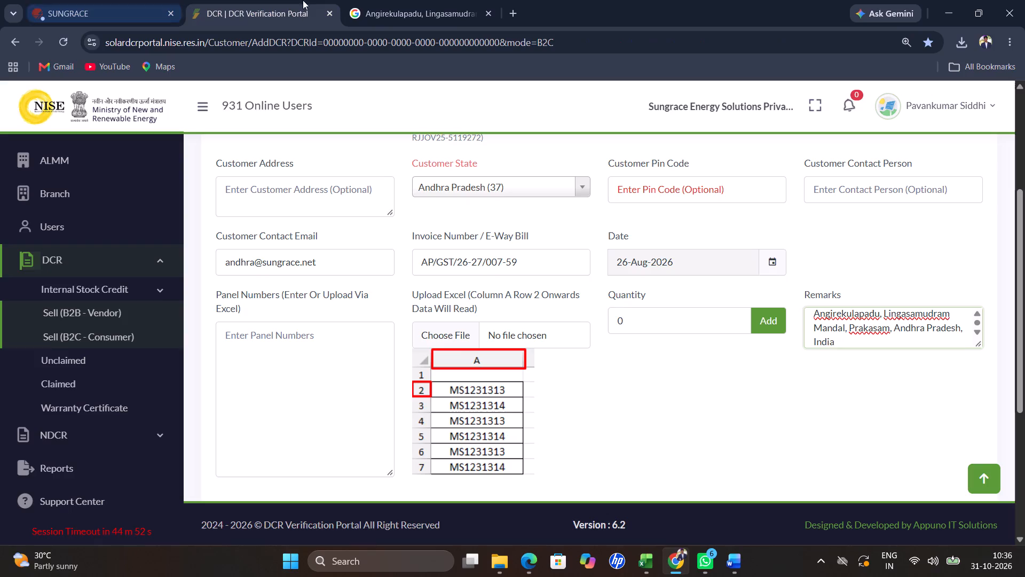
click(628, 183)
key(ctrl+v)
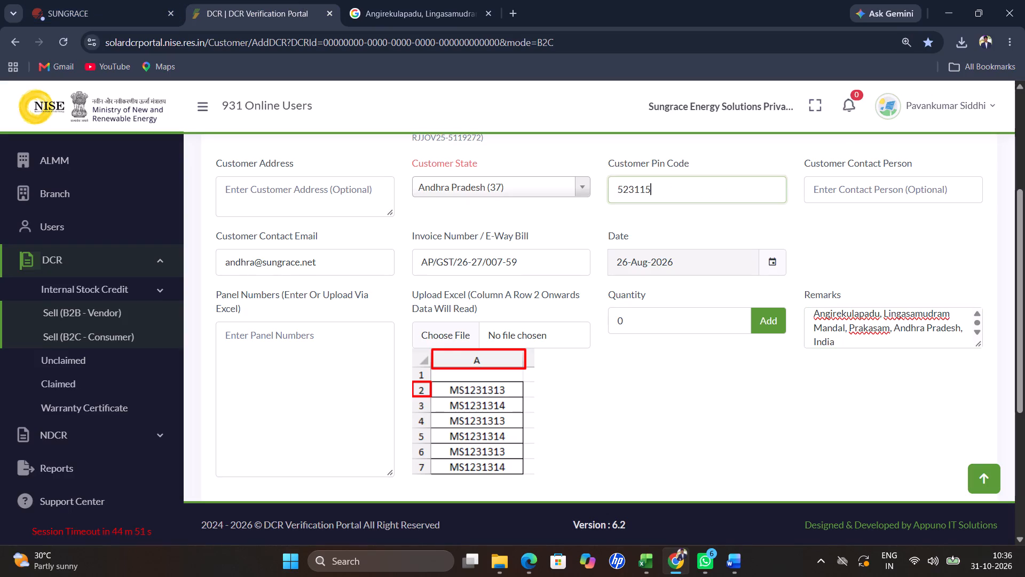
Submit the completed B2C DCR and approve the confirmation.
scroll(703, 300, down, 3)
click(915, 305)
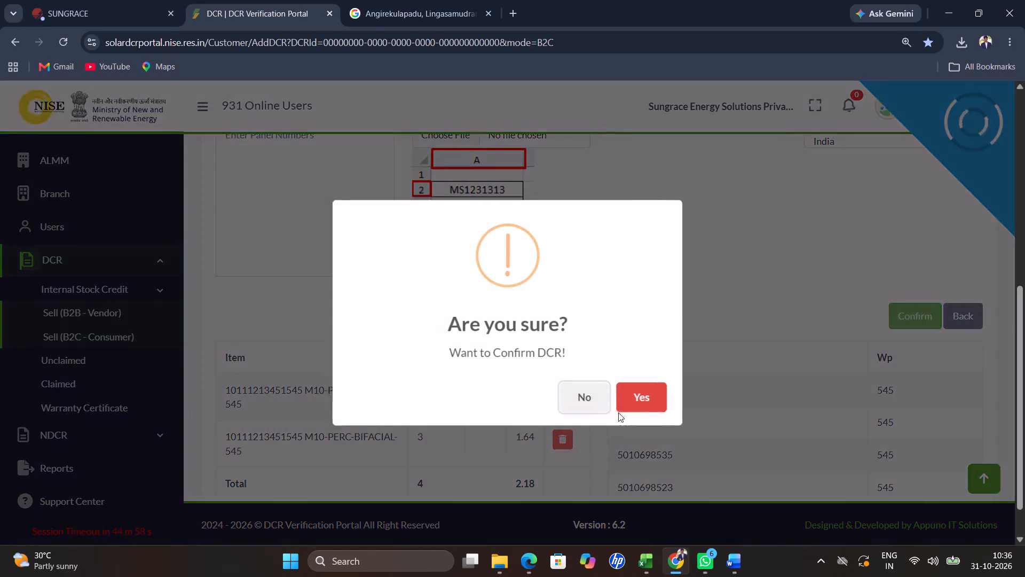
click(655, 392)
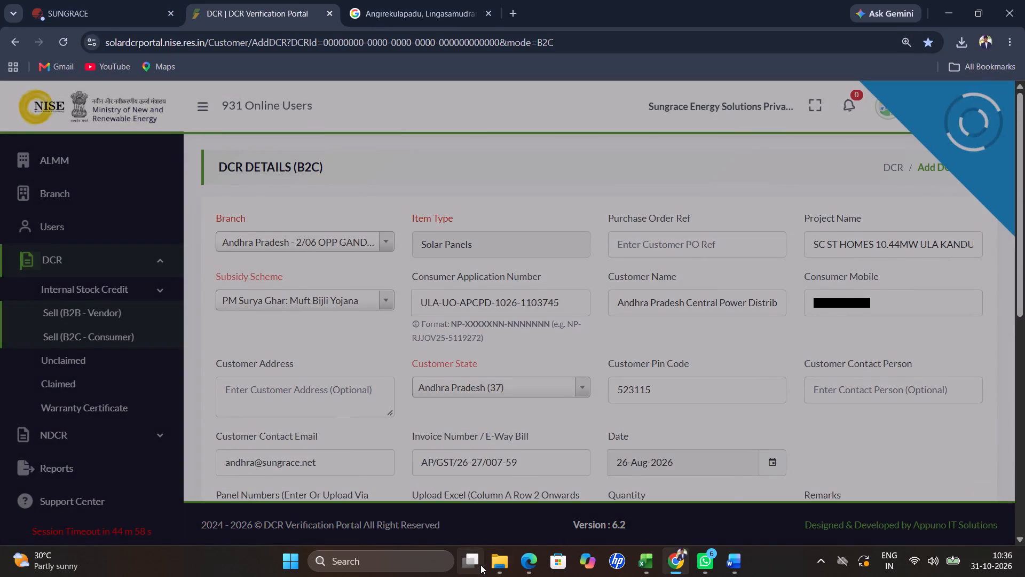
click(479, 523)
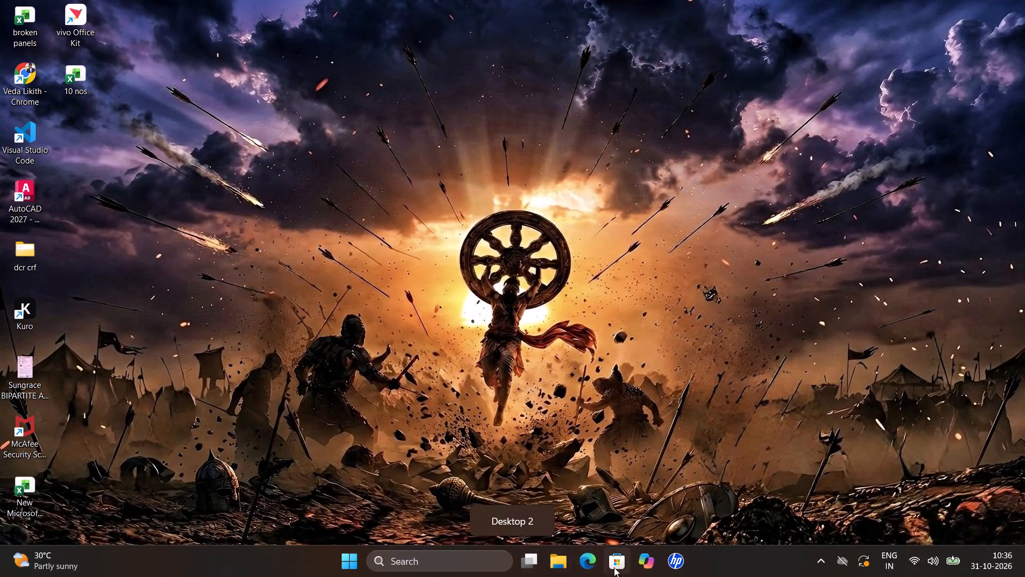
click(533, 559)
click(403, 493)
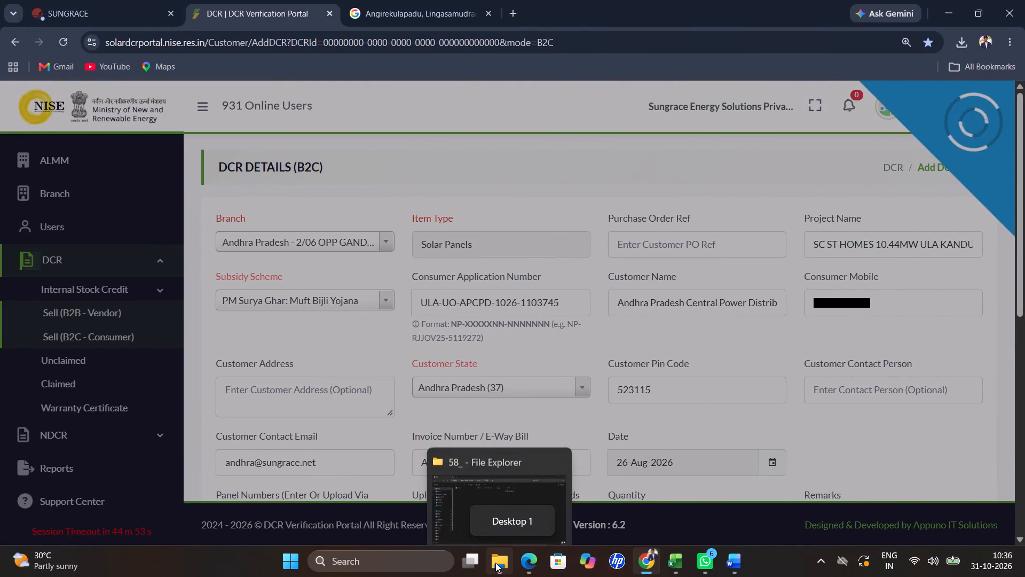
Create a new folder inside the DCR7 folder of dcr crf in File Explorer, keeping its default name.
click(484, 508)
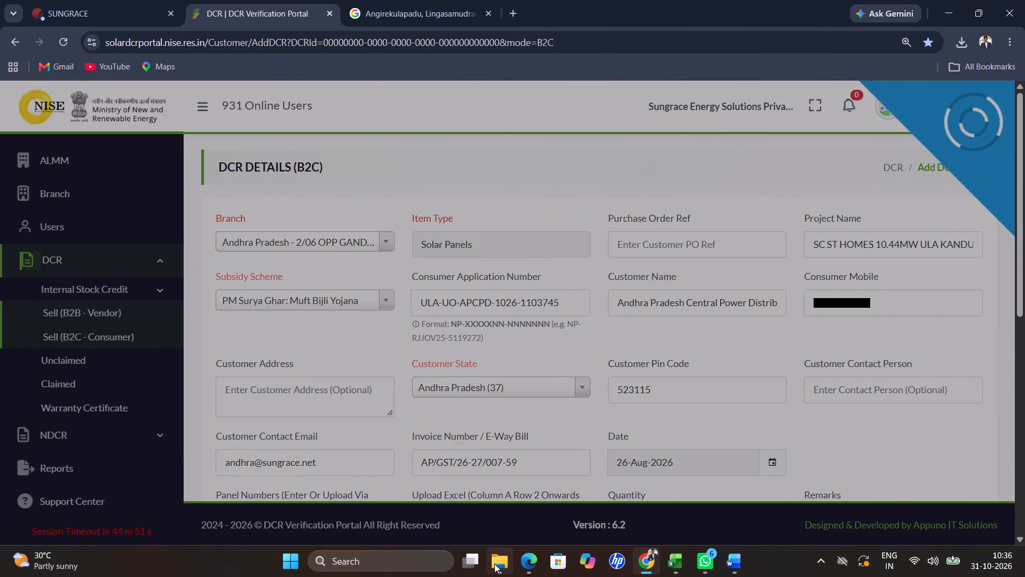
click(484, 507)
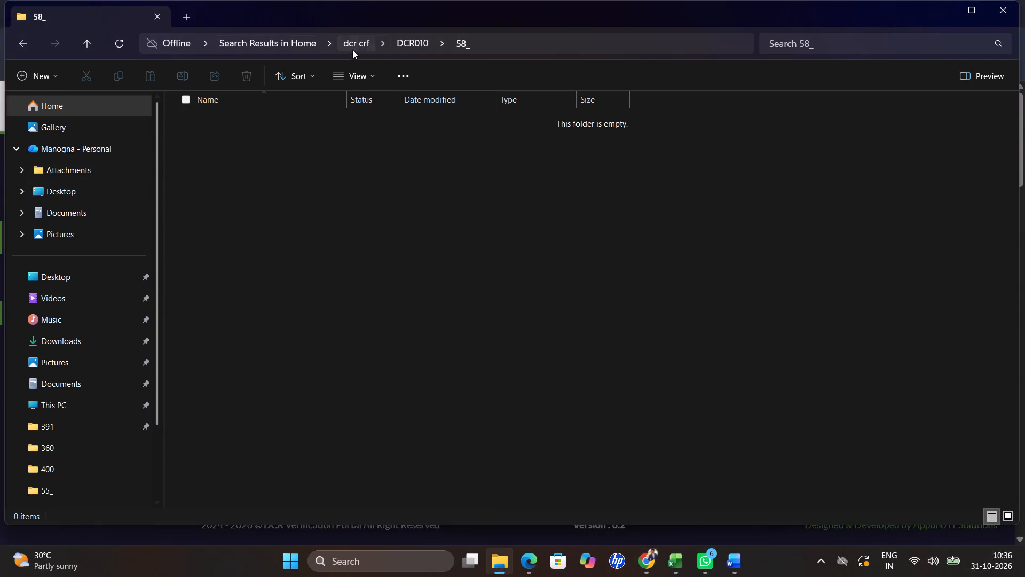
click(362, 49)
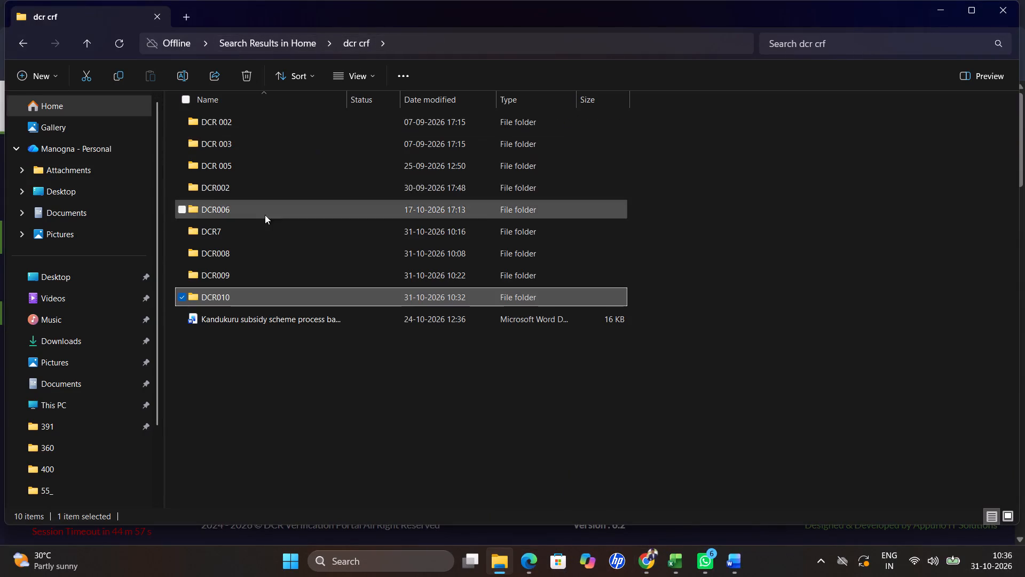
double_click(263, 231)
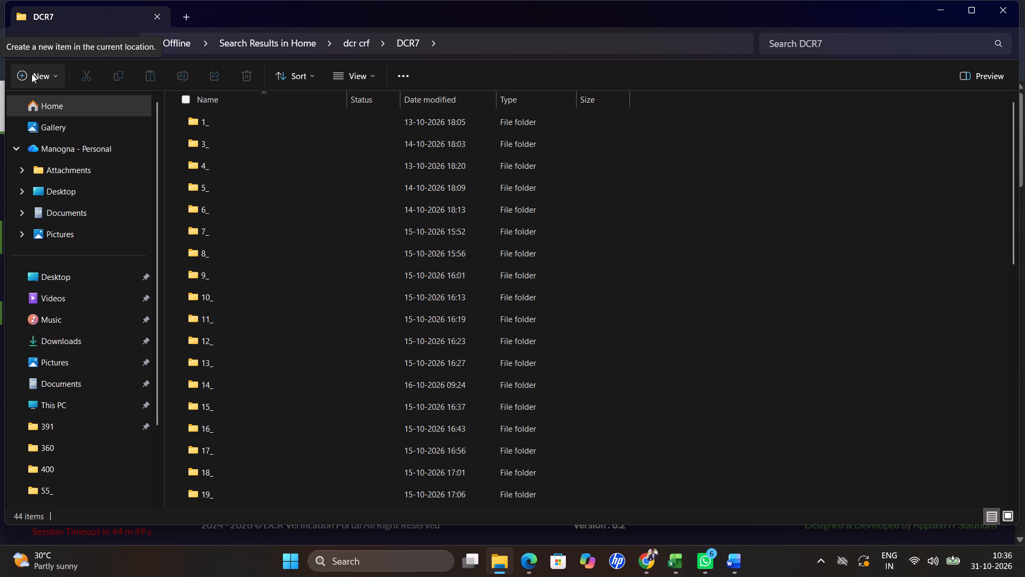
click(643, 560)
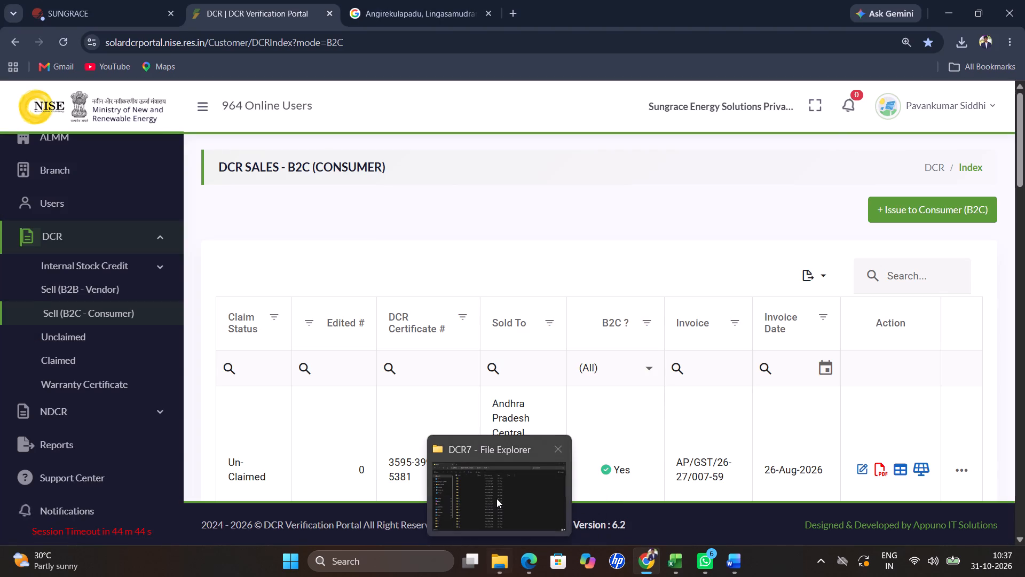
drag(496, 498, 497, 509)
click(17, 69)
click(38, 111)
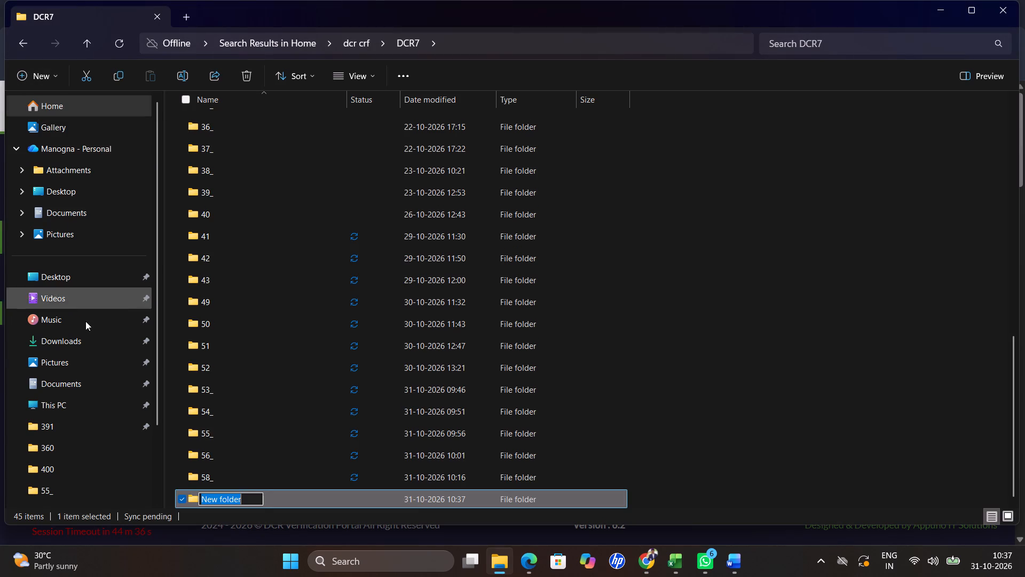
click(798, 243)
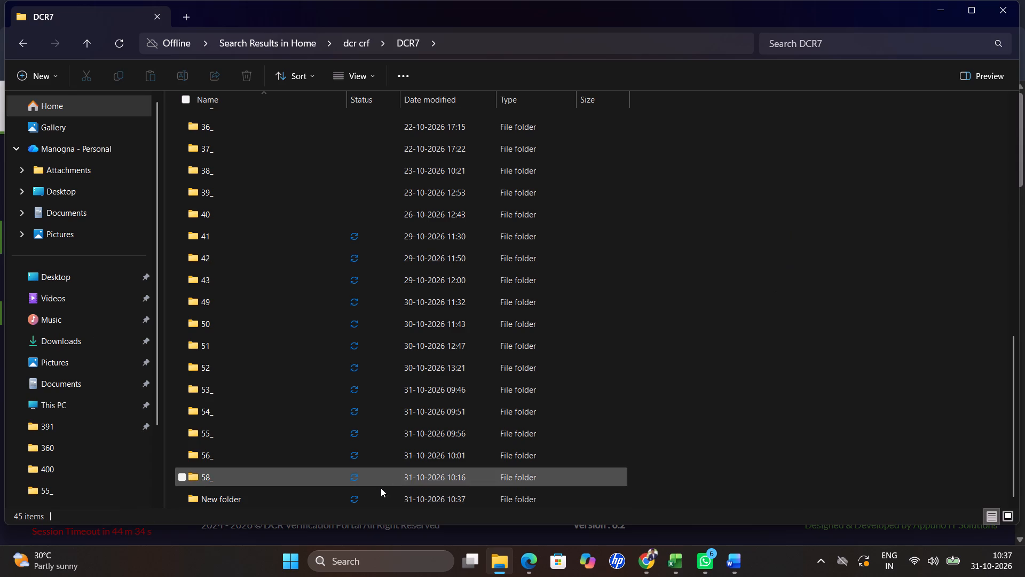
Check the contents of folder 58_, and create a new folder named 59_ inside DCR7.
double_click(374, 477)
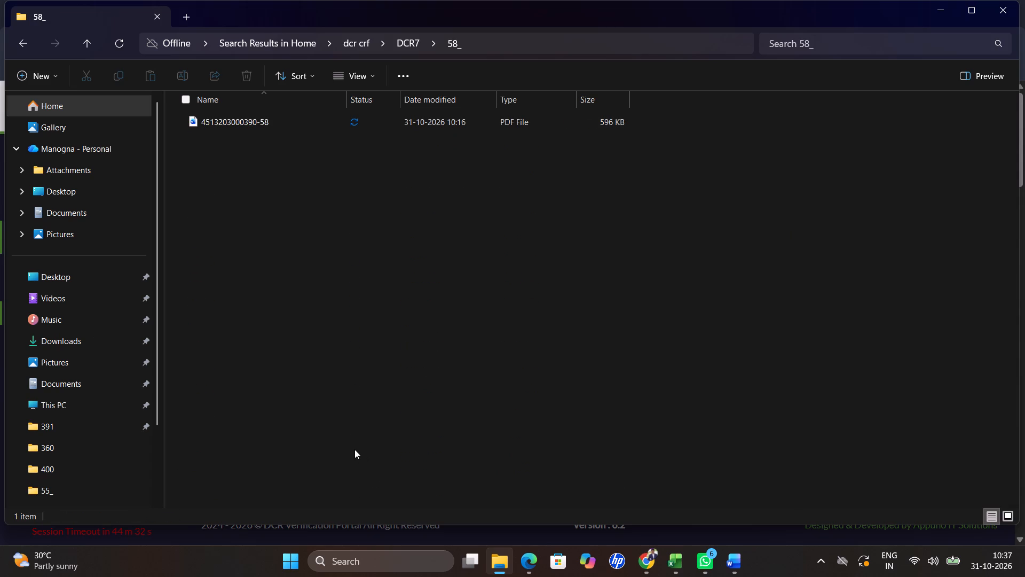
drag(651, 498, 655, 506)
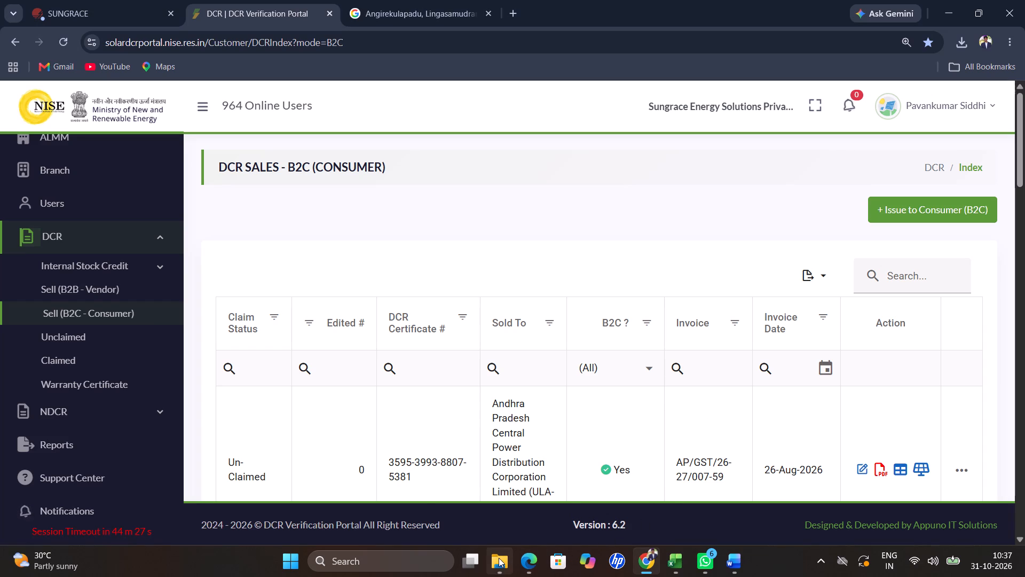
click(491, 508)
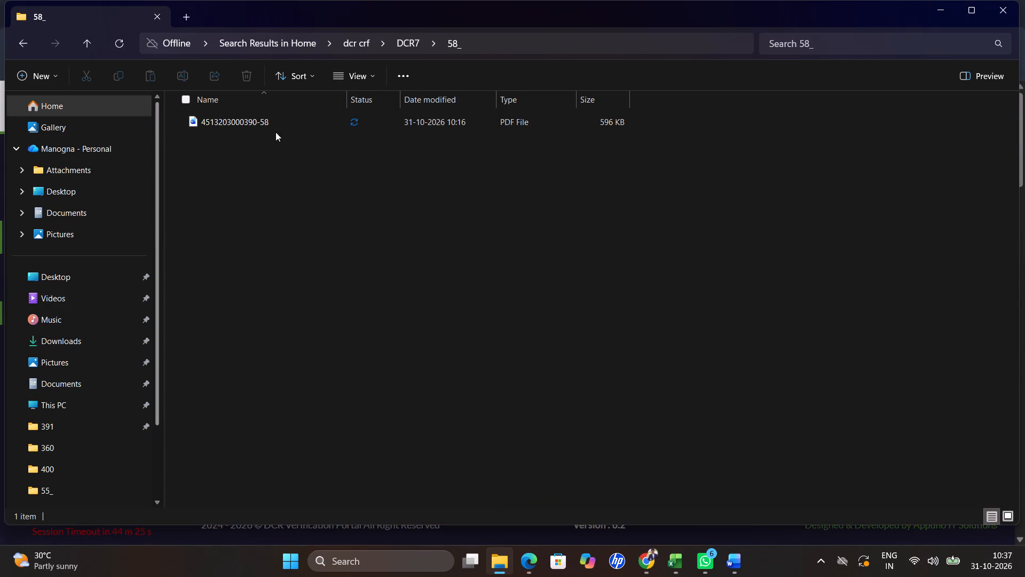
click(398, 46)
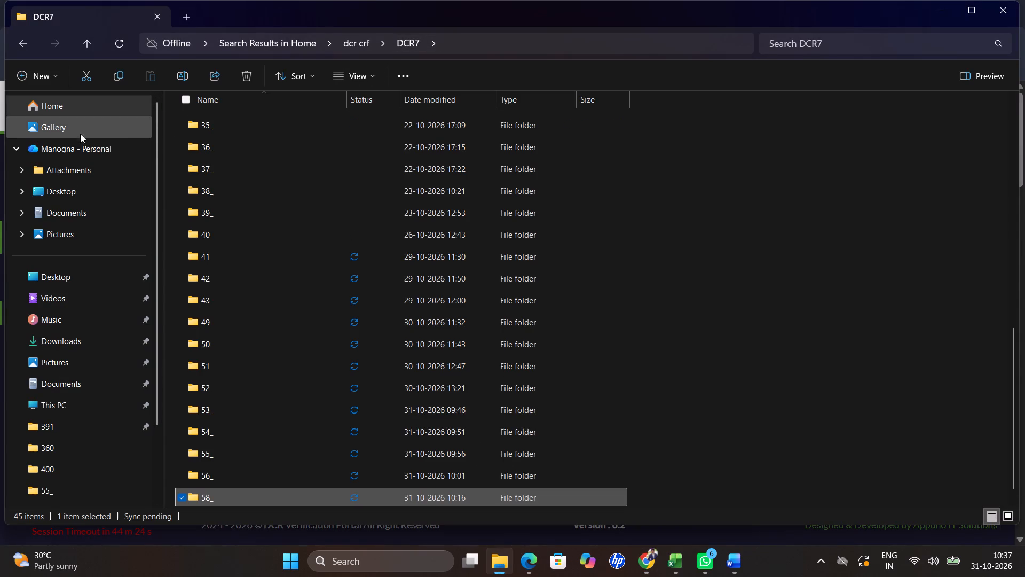
click(15, 69)
click(21, 110)
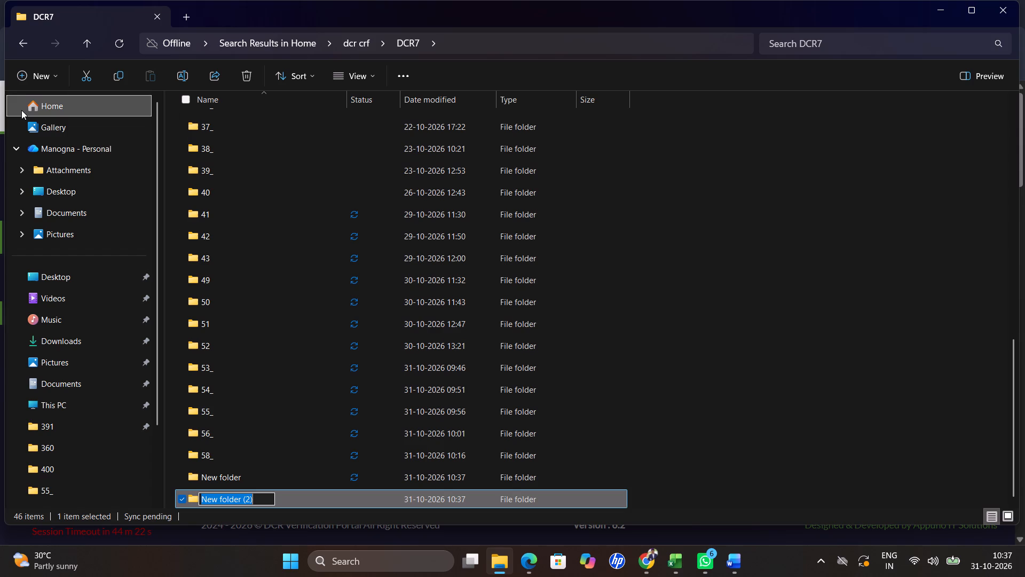
text(59)
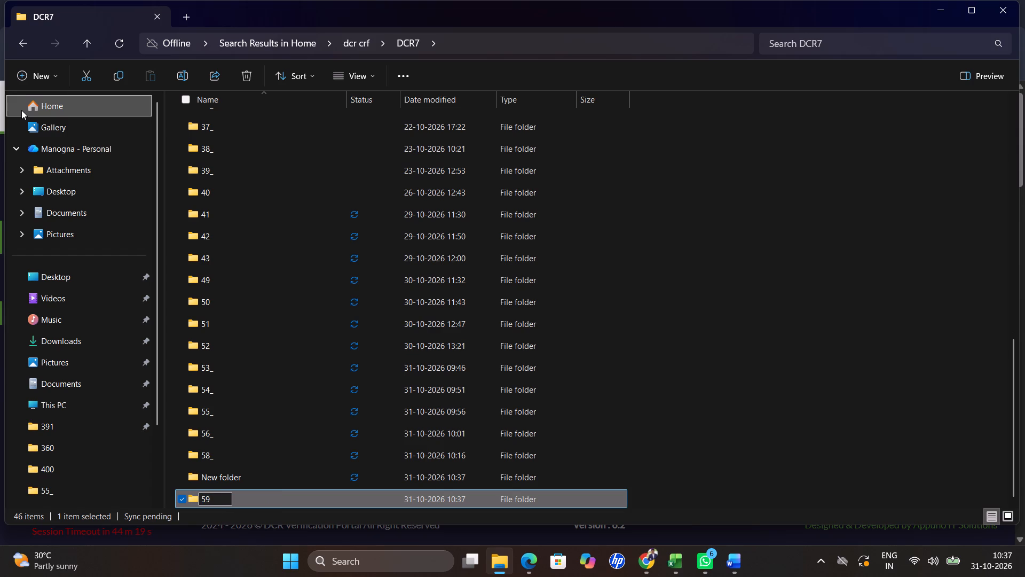
key(shift+underscore)
key(Return)
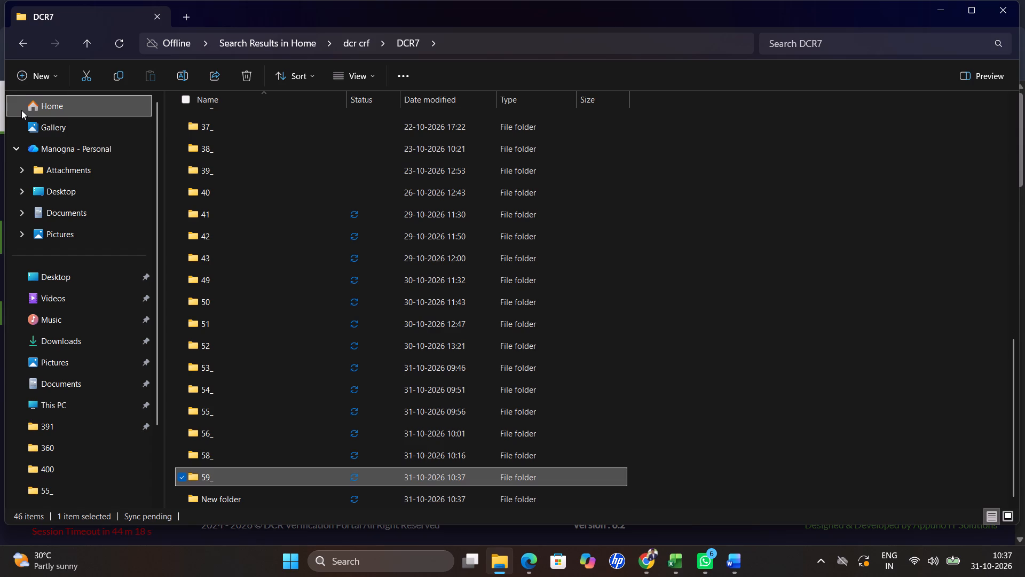
Switch to Chrome and copy the service number from the SUNGRACE record's quick copy details.
click(613, 513)
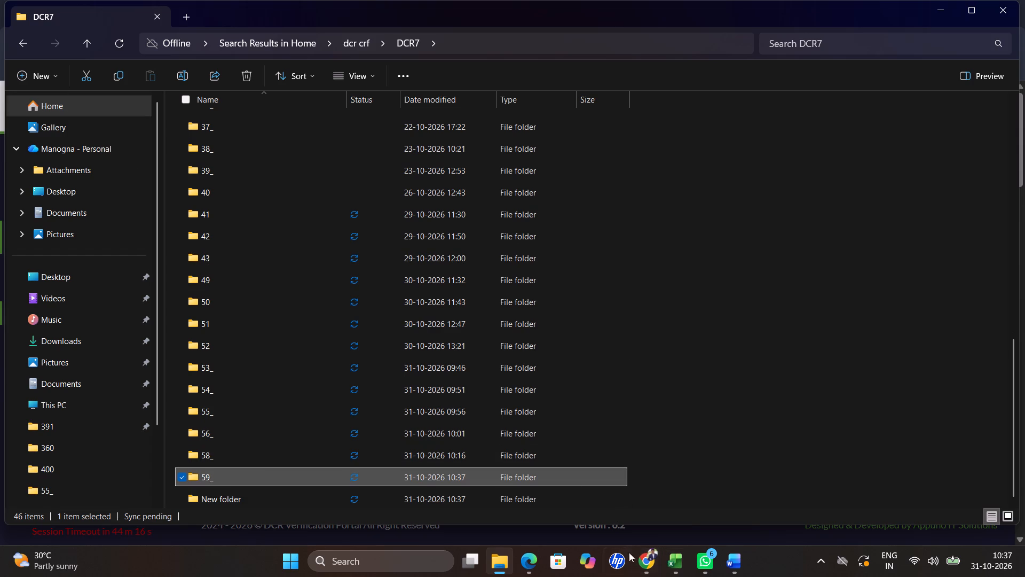
click(663, 509)
click(84, 0)
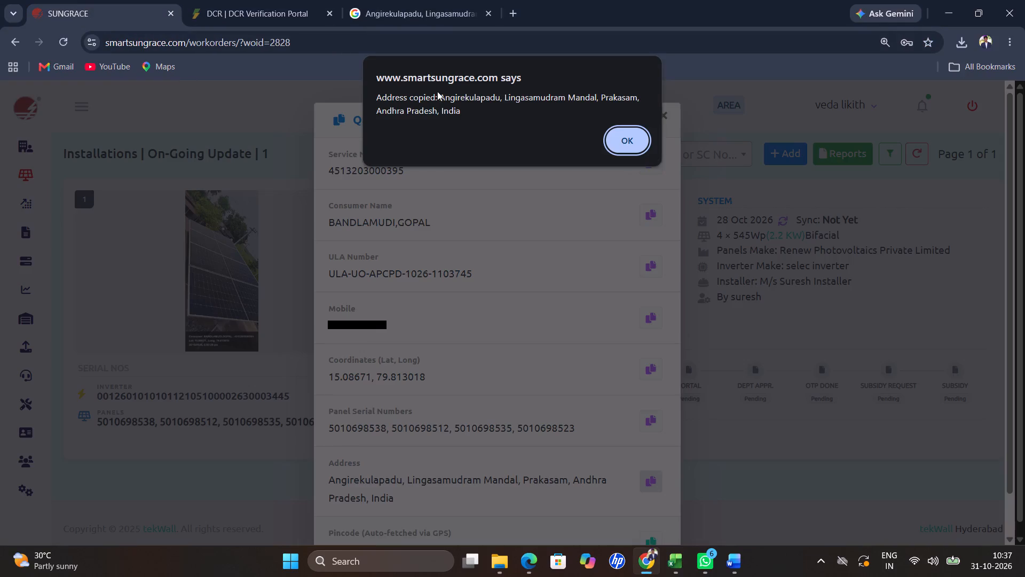
click(627, 144)
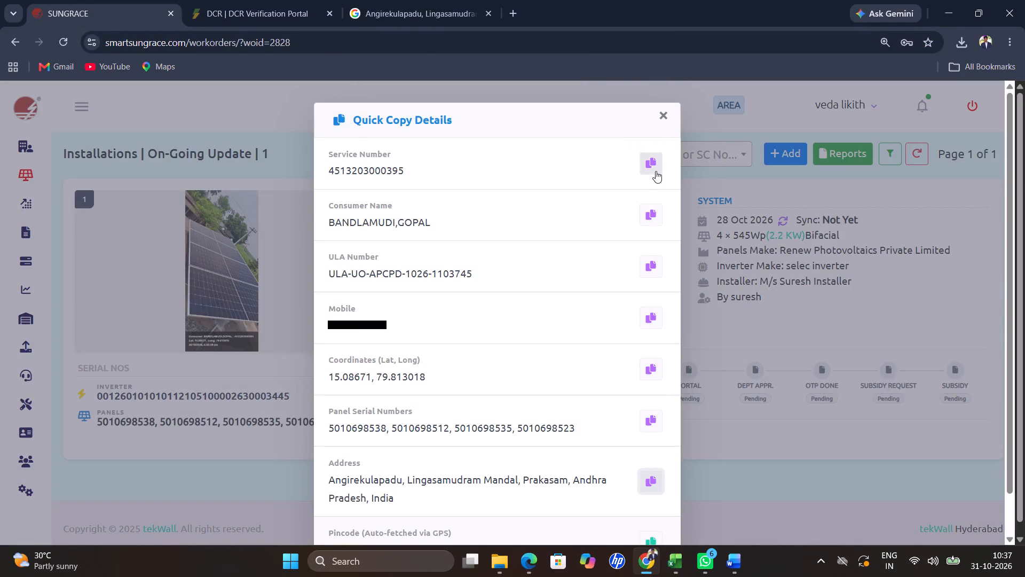
click(648, 161)
Download the certificate PDF for invoice AP/GST/26-27/007-59 into dcr crf's DCR7 folder 59_, named with the copied service number plus -59.
drag(272, 8, 275, 19)
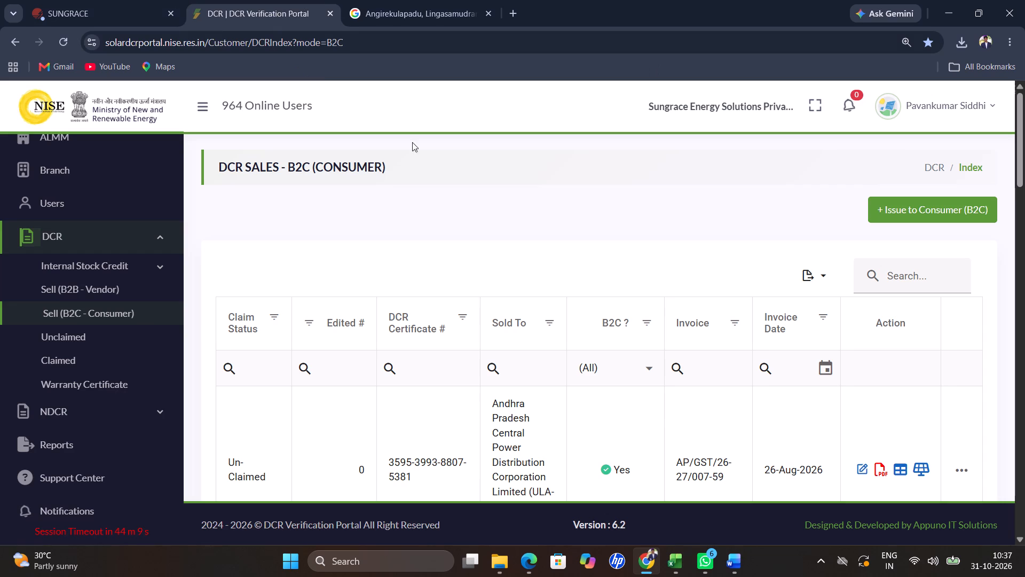
click(876, 464)
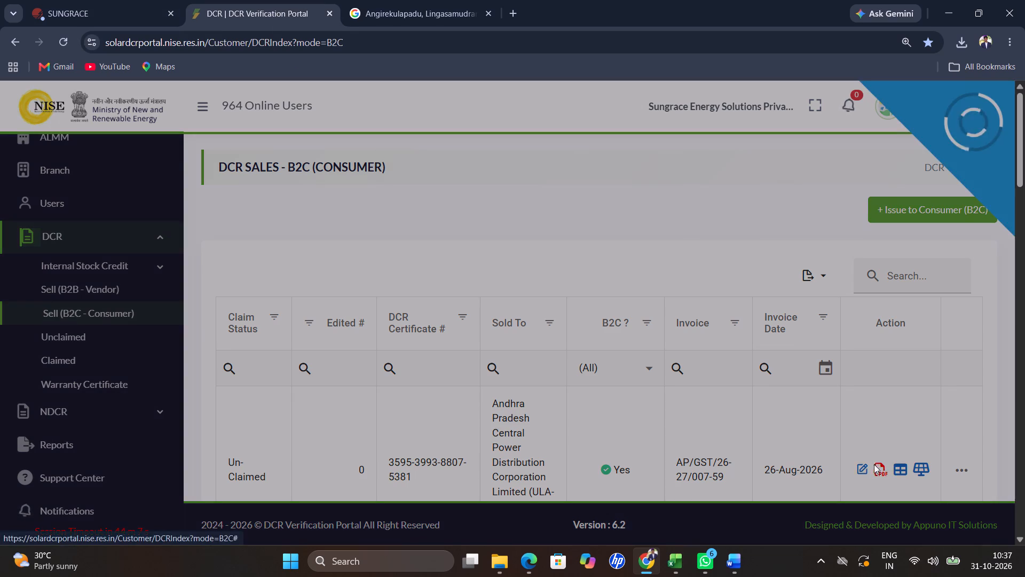
click(837, 193)
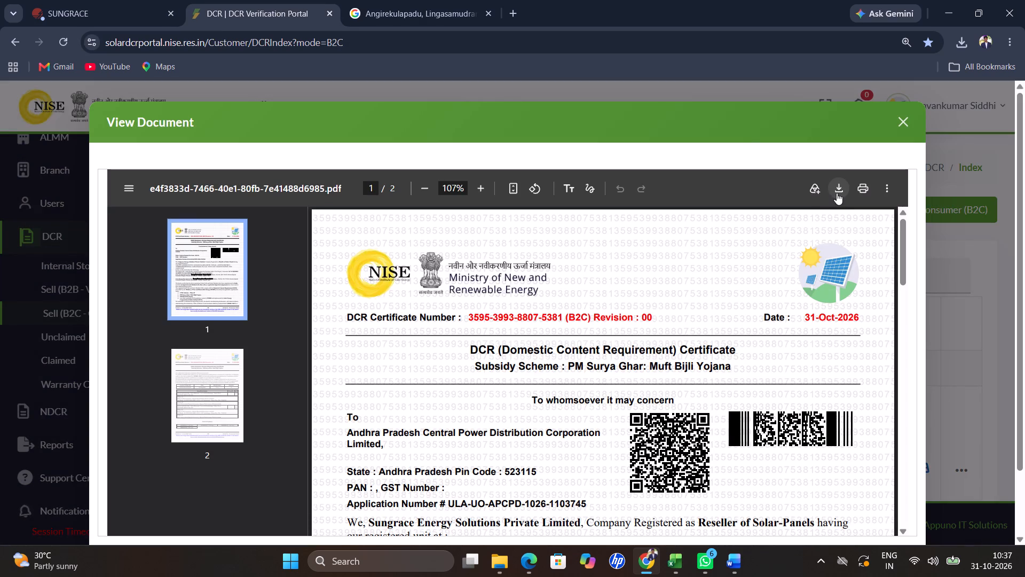
key(ctrl+v)
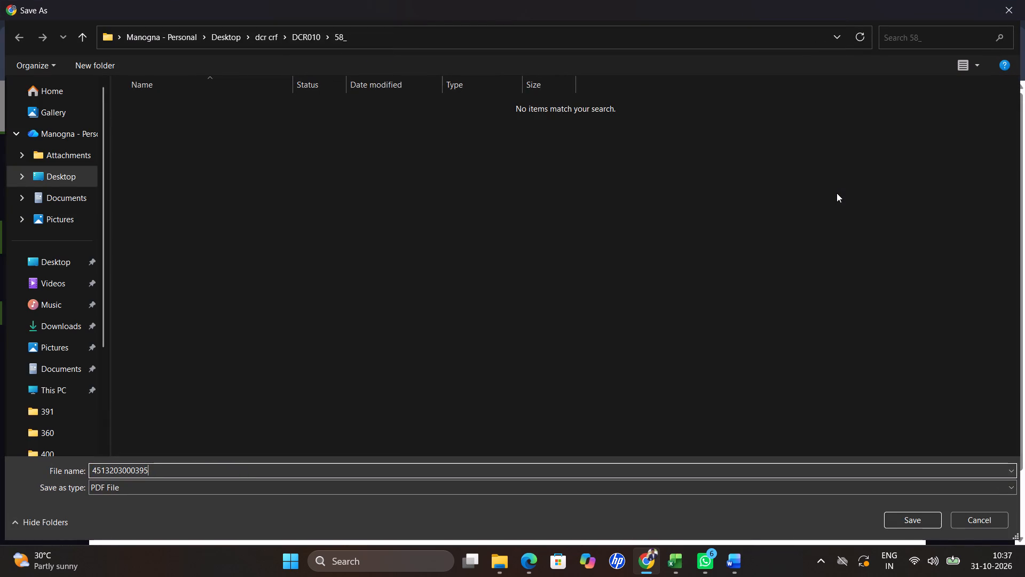
text(-59)
click(265, 38)
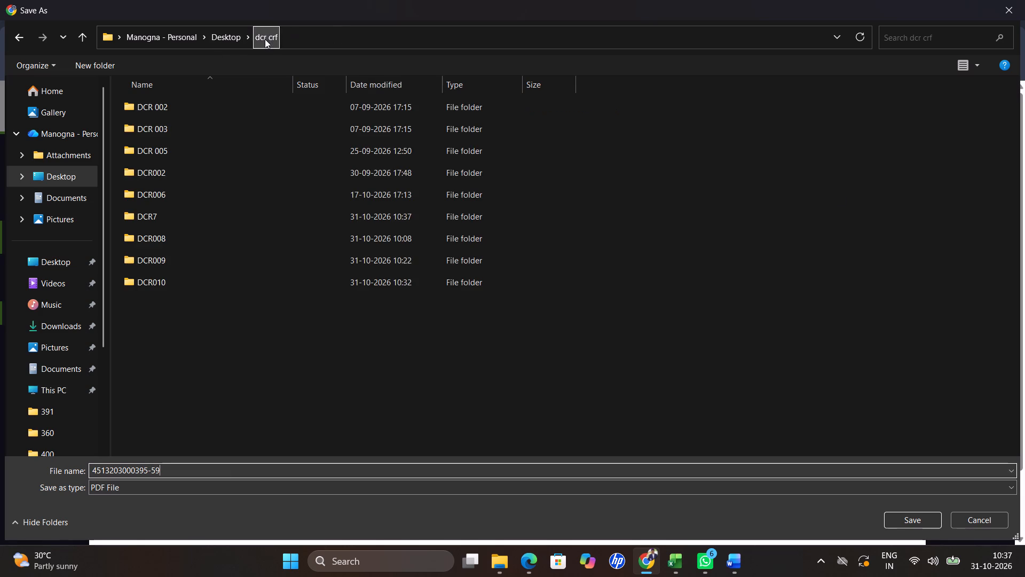
double_click(253, 216)
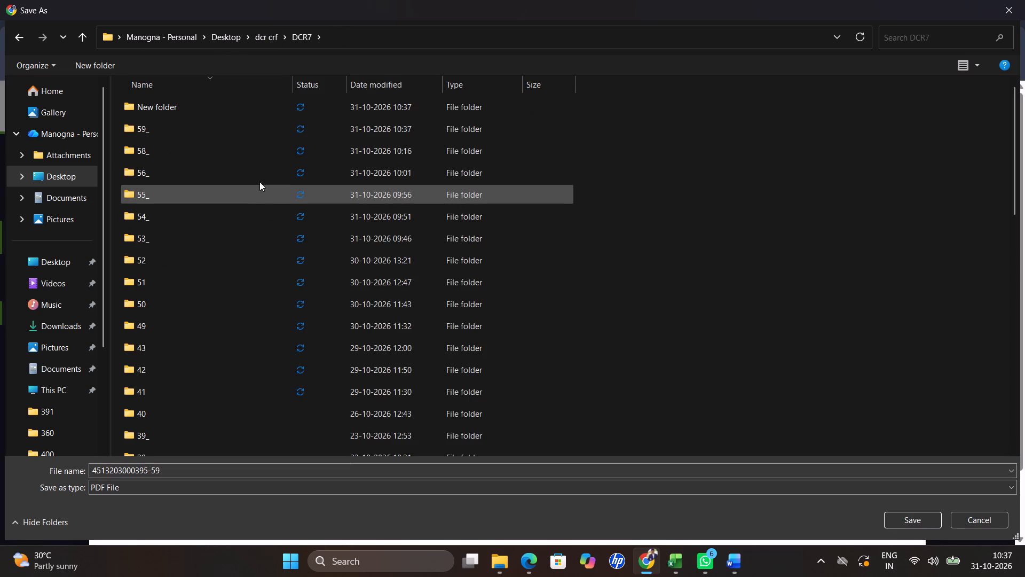
double_click(271, 127)
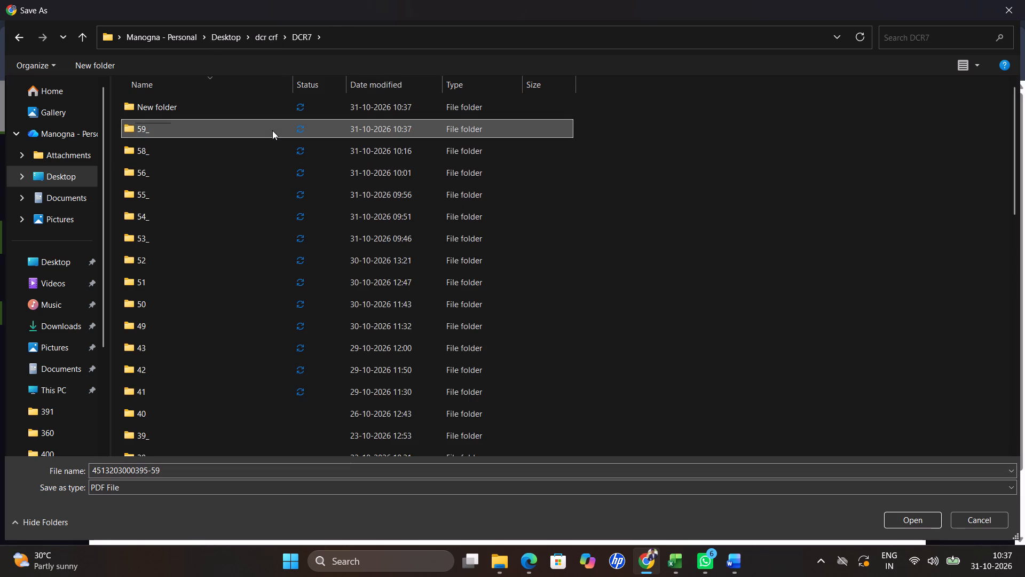
double_click(283, 121)
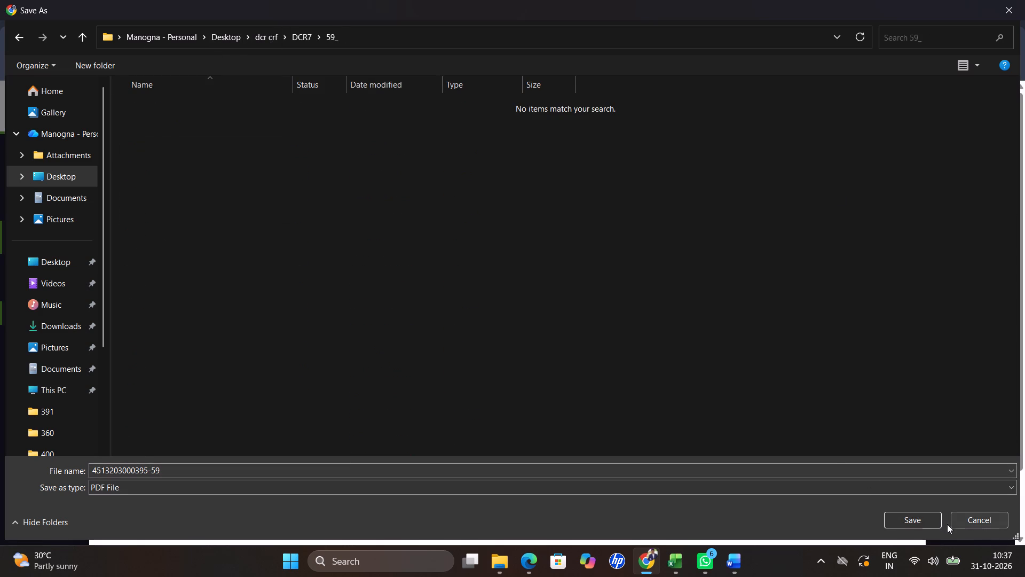
click(938, 518)
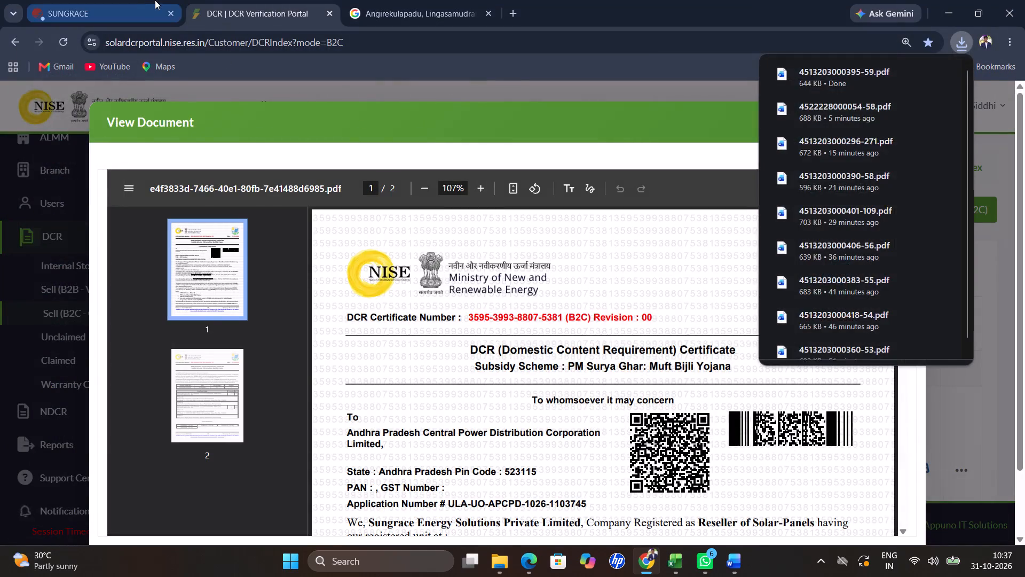
Close the SUNGRACE record's quick copy details and open its Project Stage update form.
click(153, 0)
click(626, 138)
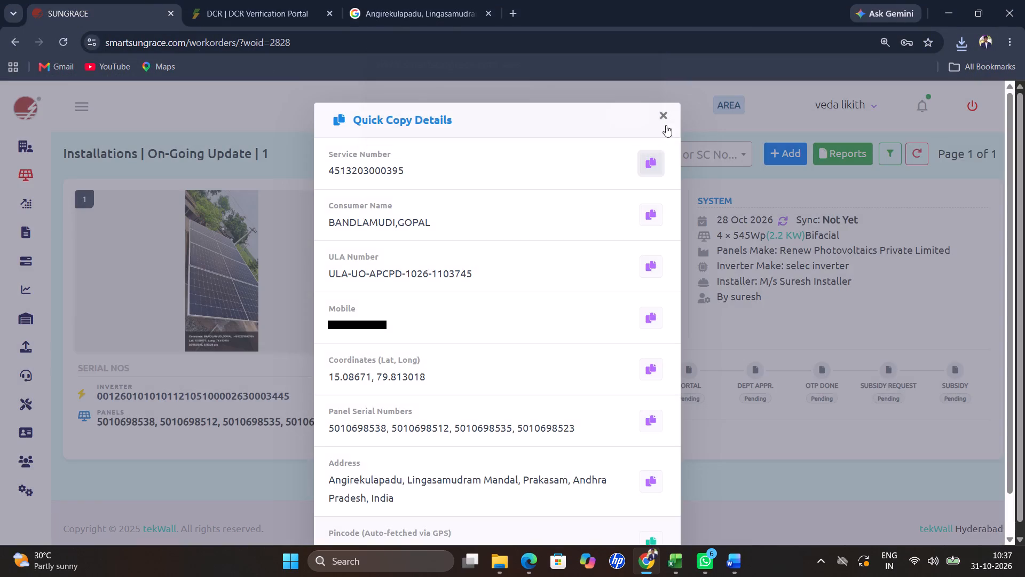
click(662, 108)
click(577, 435)
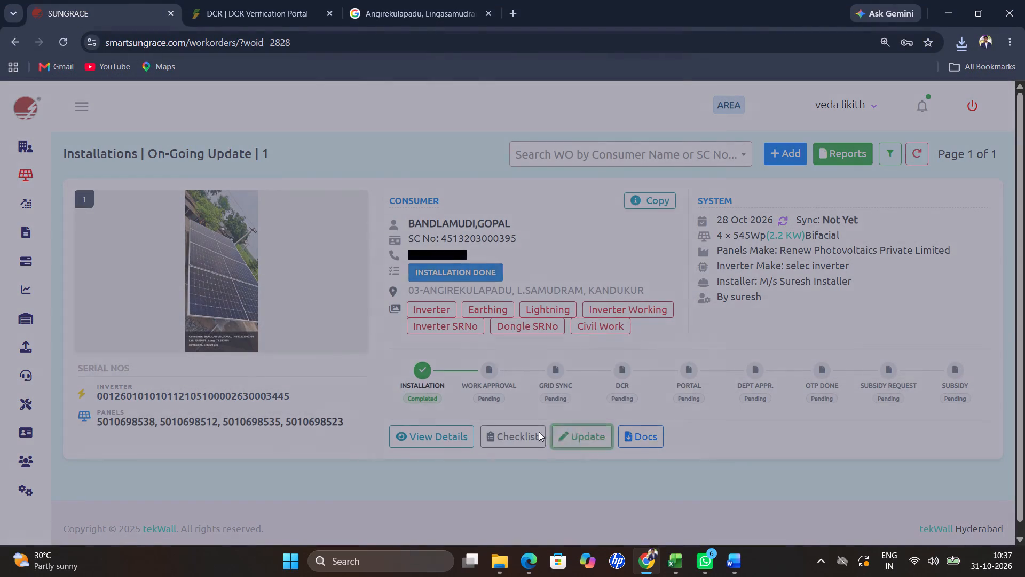
click(422, 383)
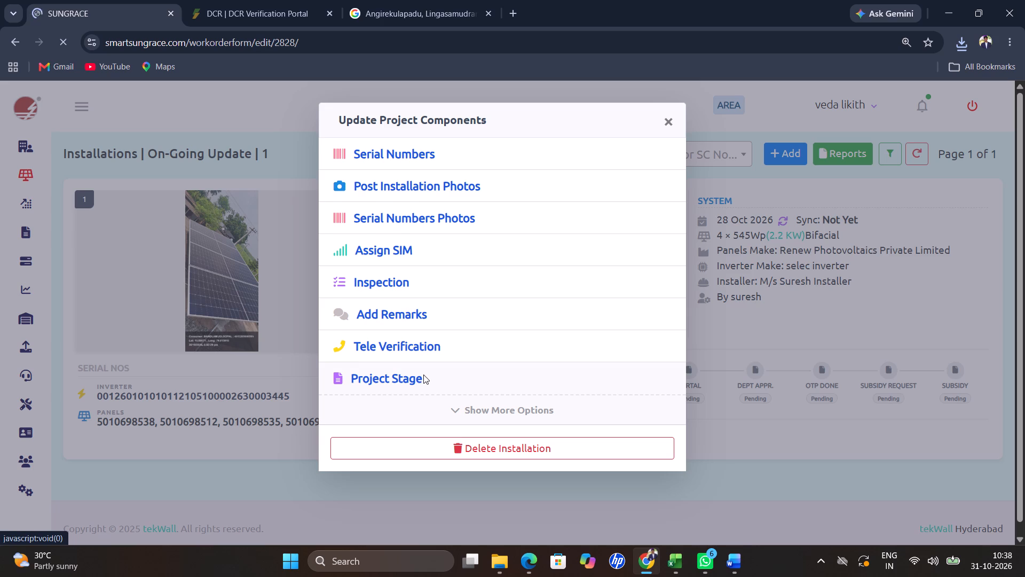
Attach the certificate PDF from DCR7's 59_ folder as the record's Dcr upload and submit the form.
scroll(571, 383, down, 2)
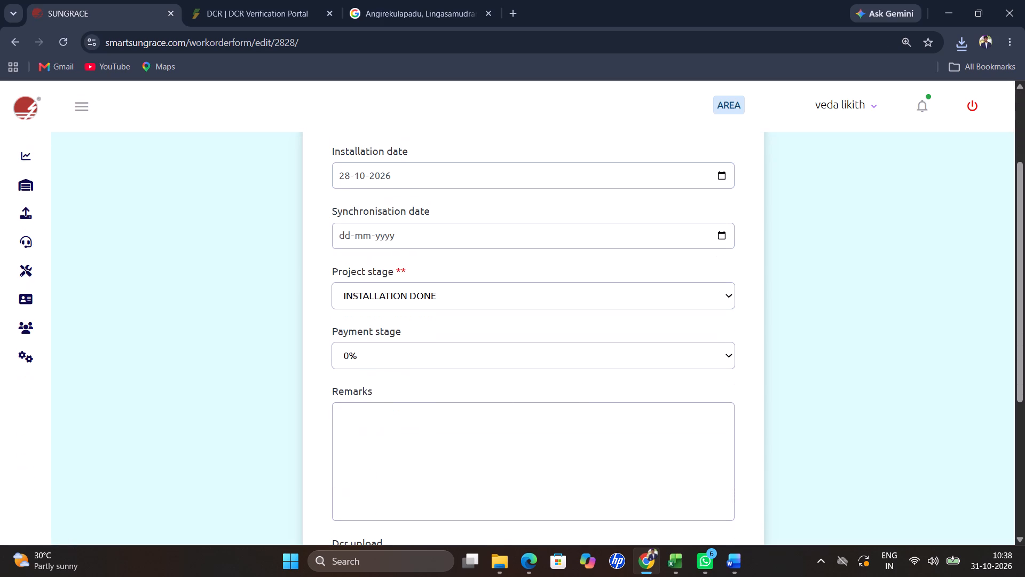
scroll(400, 386, down, 4)
click(376, 315)
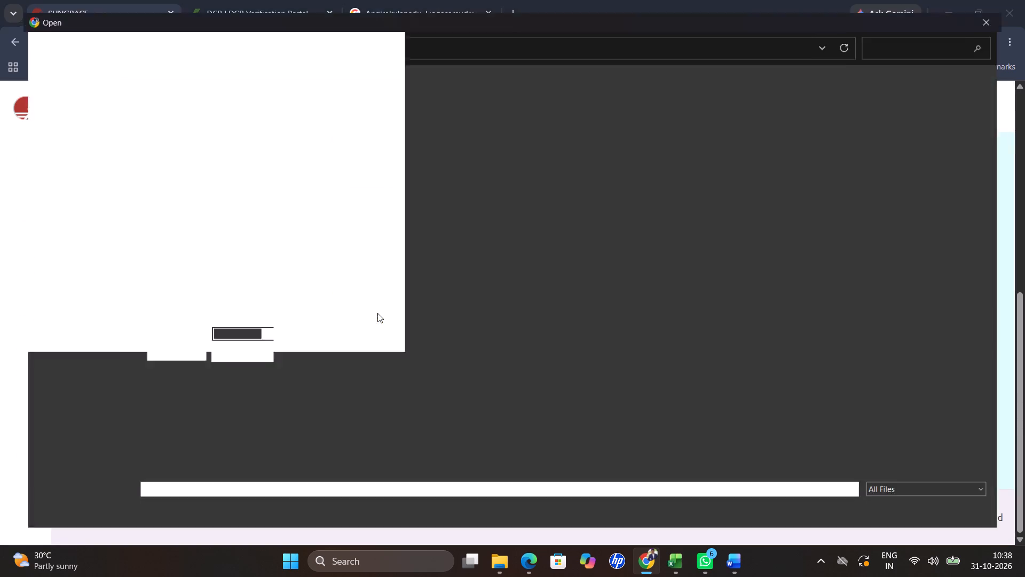
click(267, 37)
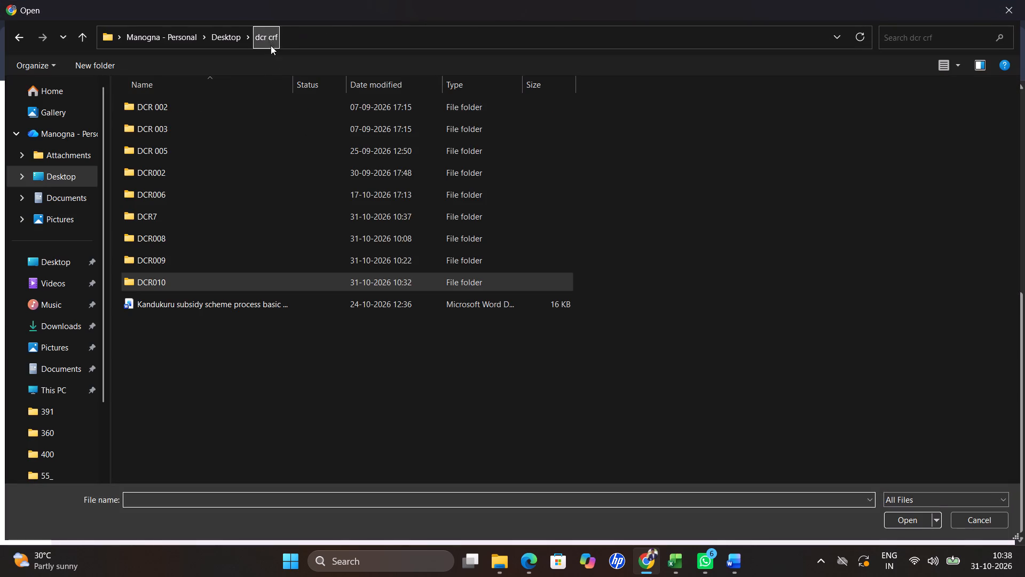
double_click(186, 221)
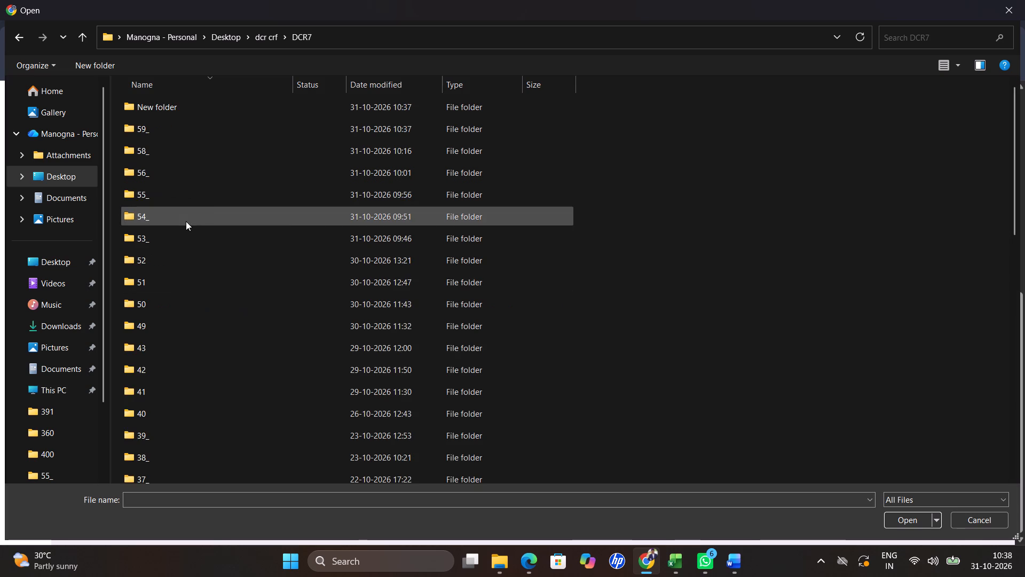
scroll(204, 209, down, 1)
scroll(202, 205, up, 1)
click(190, 123)
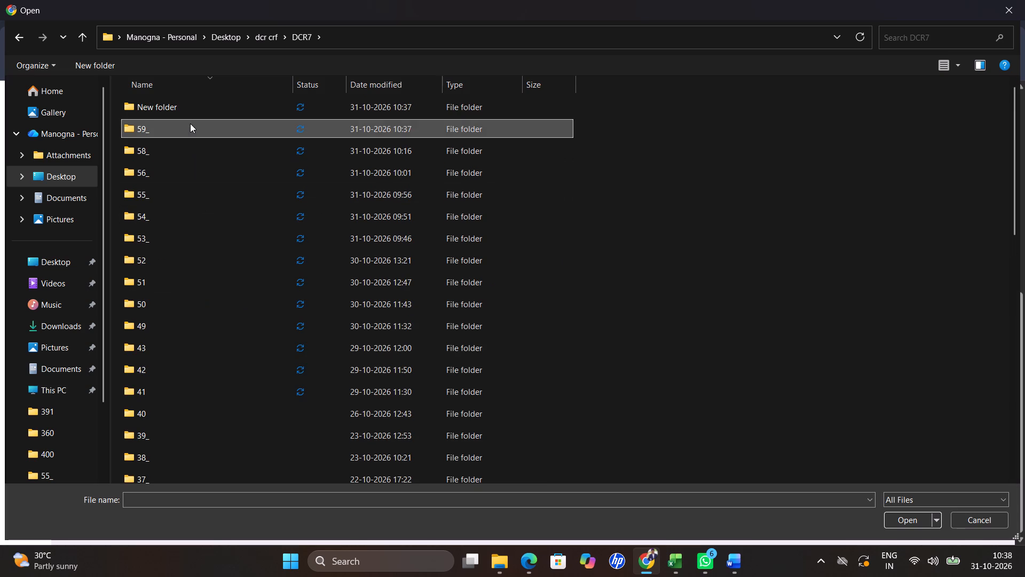
click(190, 123)
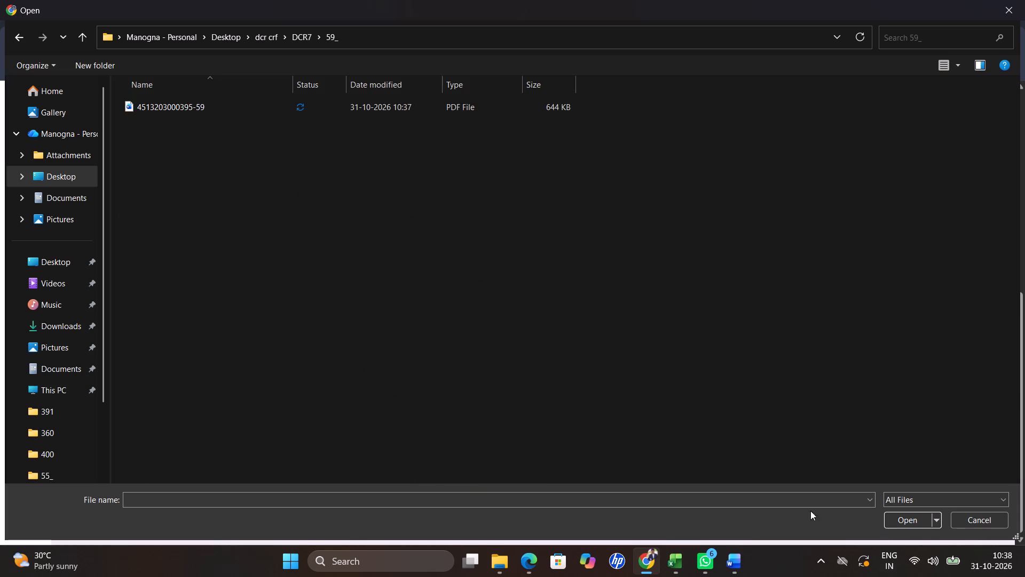
double_click(224, 110)
click(364, 388)
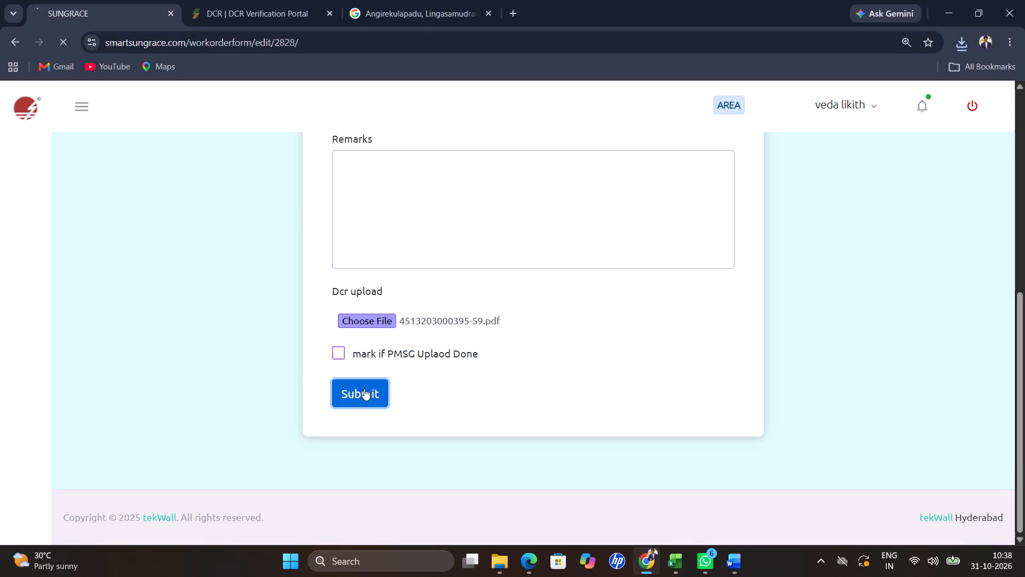